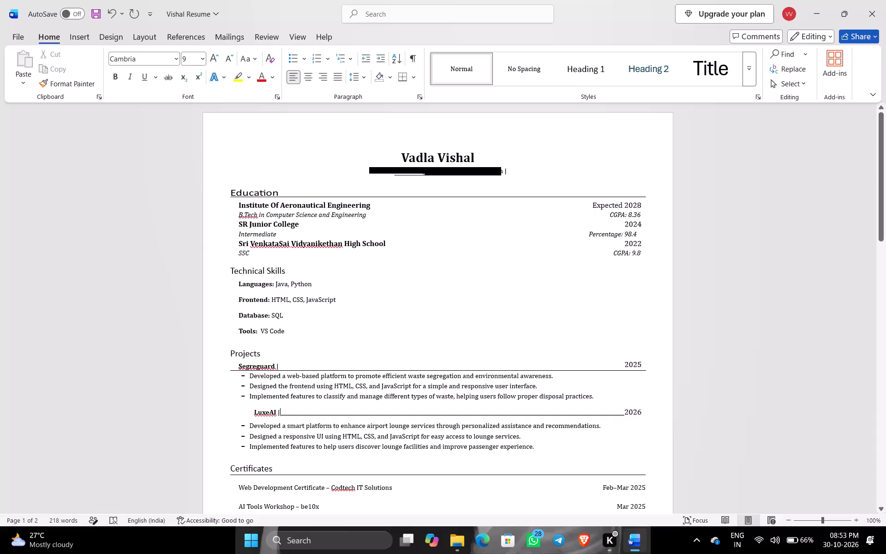
Review the resume's projects, certificates and achievements sections.
left_click(352, 325)
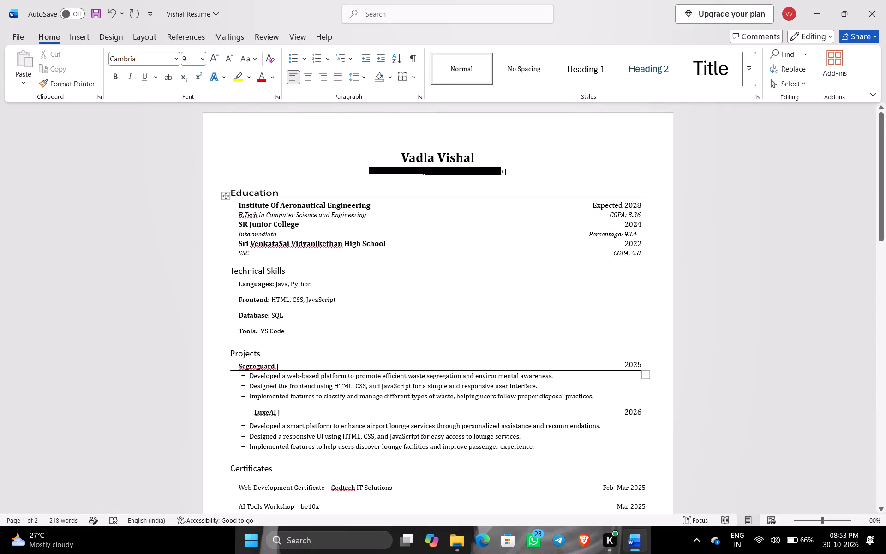
scroll(352, 325, "down", 3)
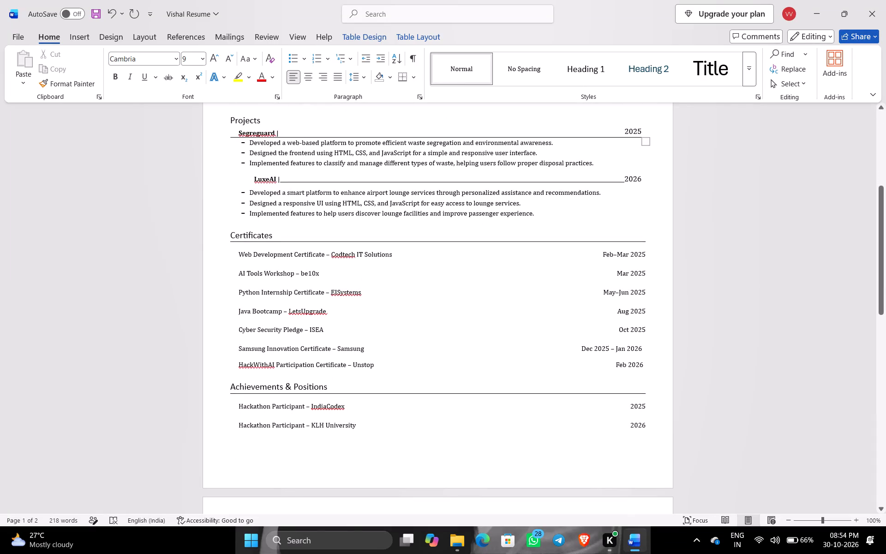
Switch to File Explorer and look through the recent files list.
left_click(457, 539)
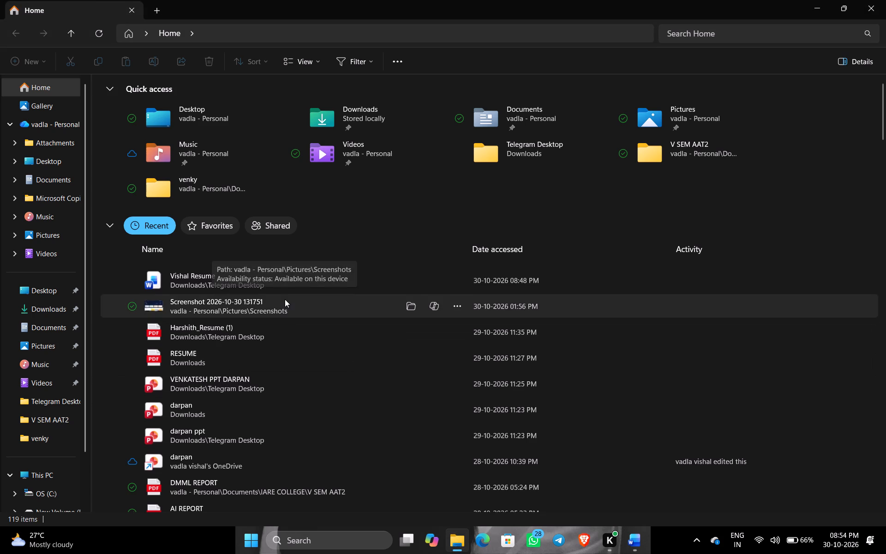
scroll(285, 299, "down", 2)
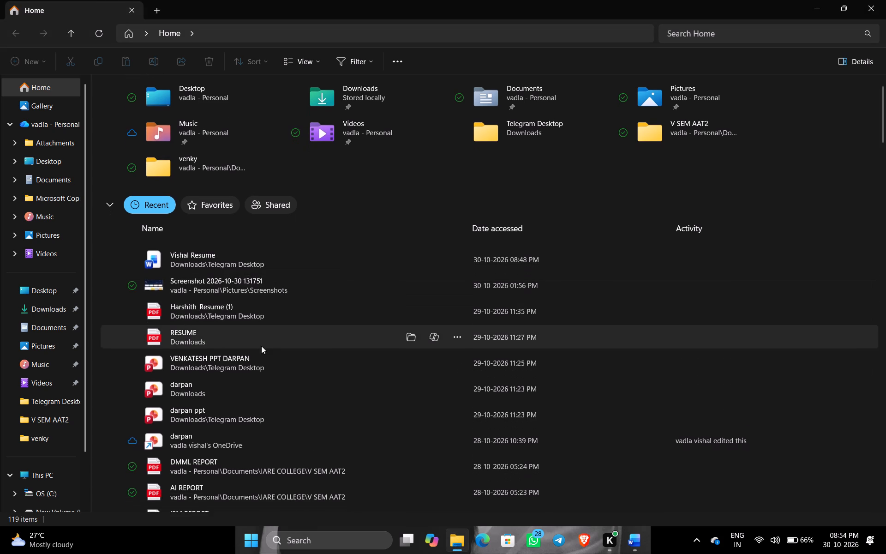
scroll(257, 466, "right", 1)
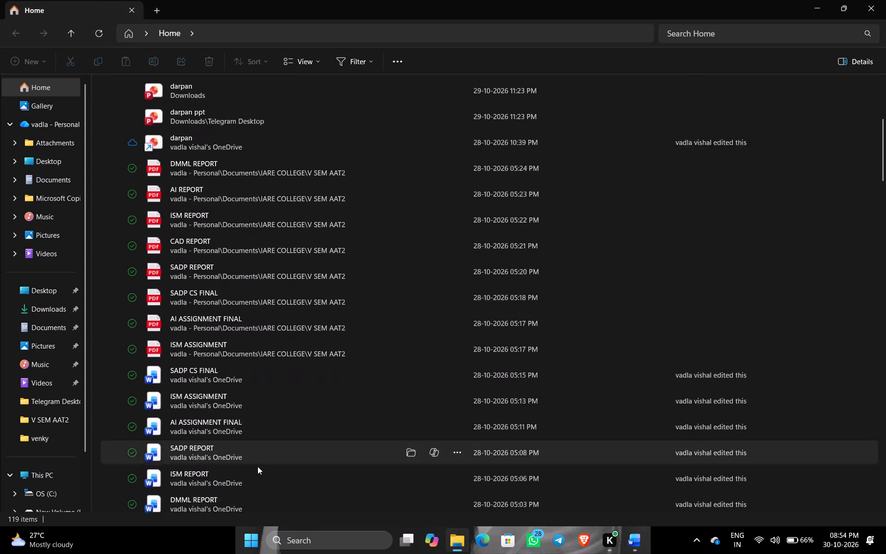
scroll(257, 466, "right", 2)
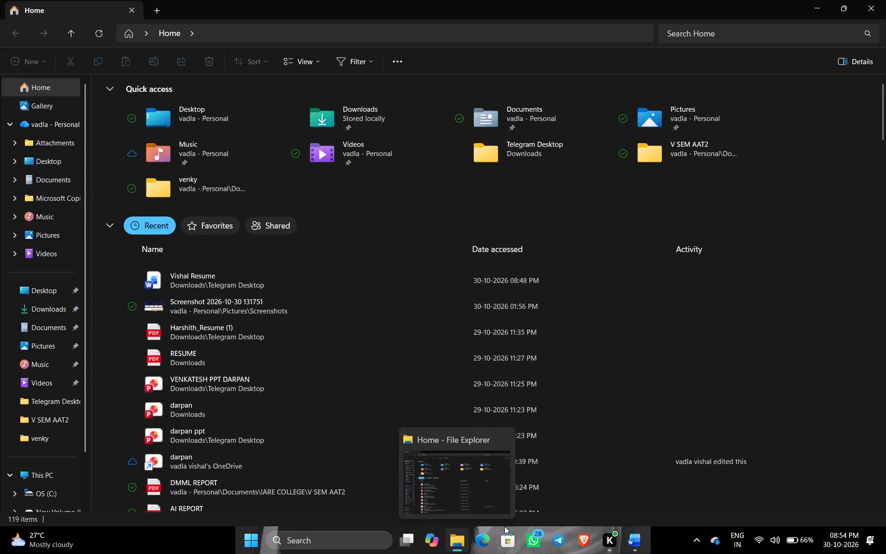
Open the Telegram app.
left_click(559, 540)
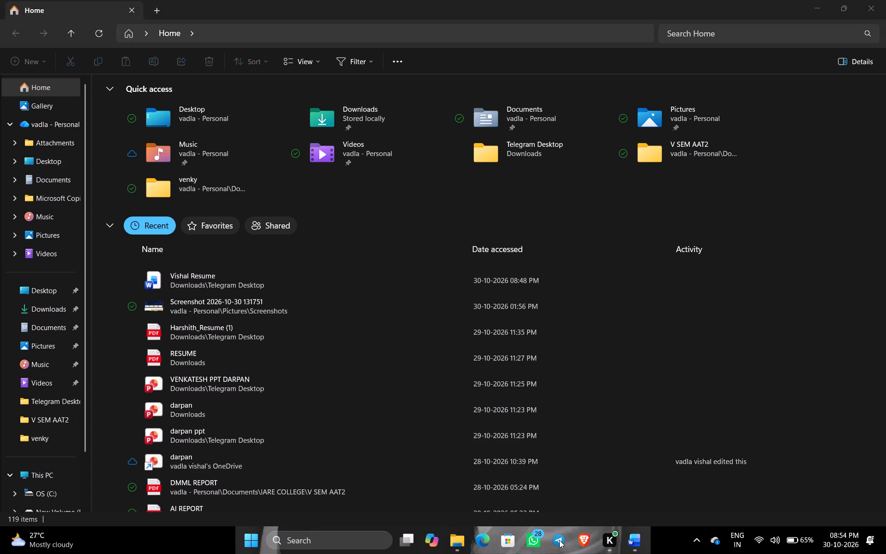
left_click(559, 540)
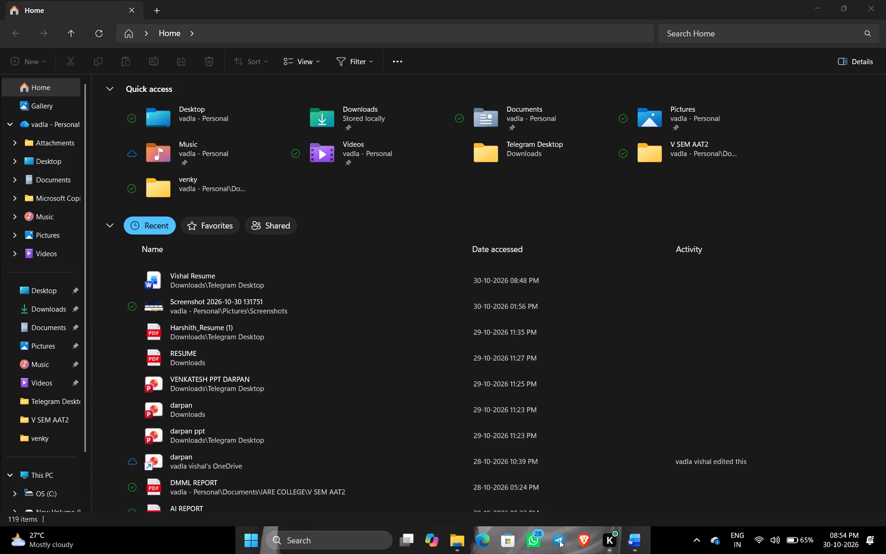
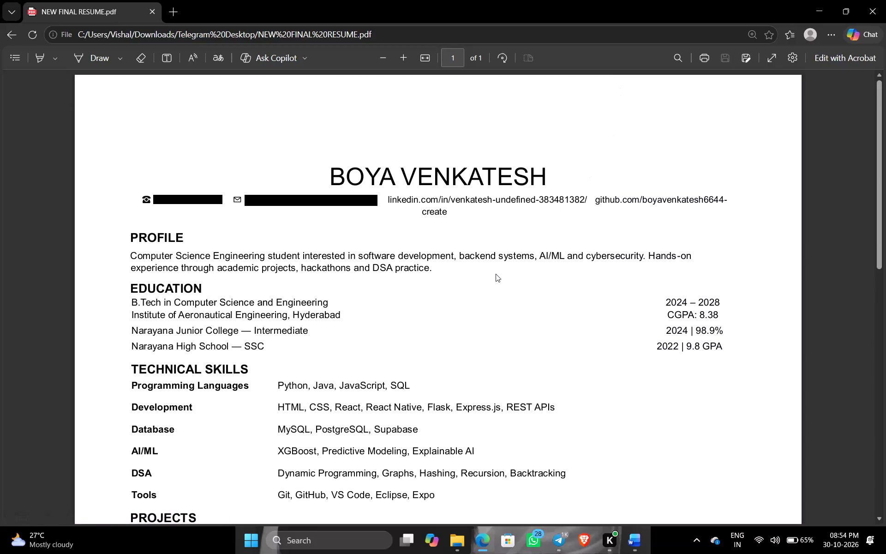
Read the profile, education and technical skills sections of NEW FINAL RESUME.pdf.
left_click(496, 274)
scroll(496, 274, "down", 1)
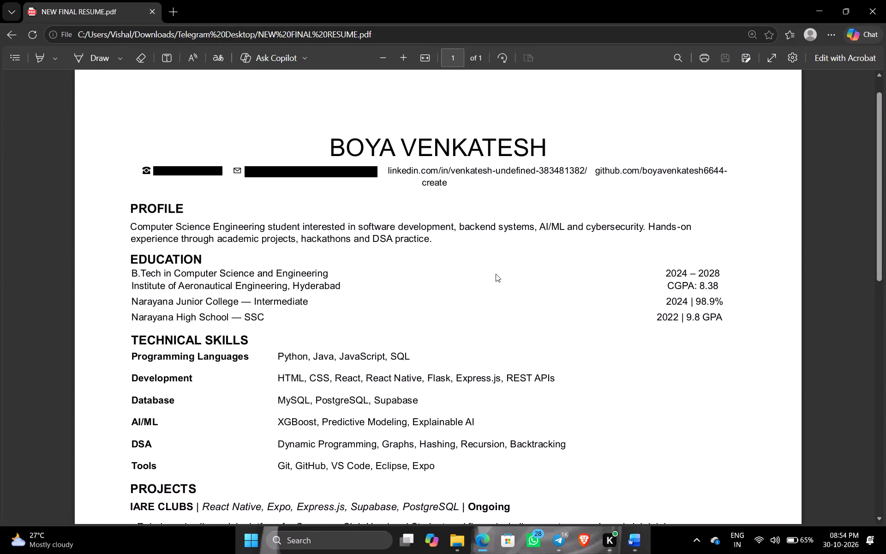
scroll(496, 274, "down", 1)
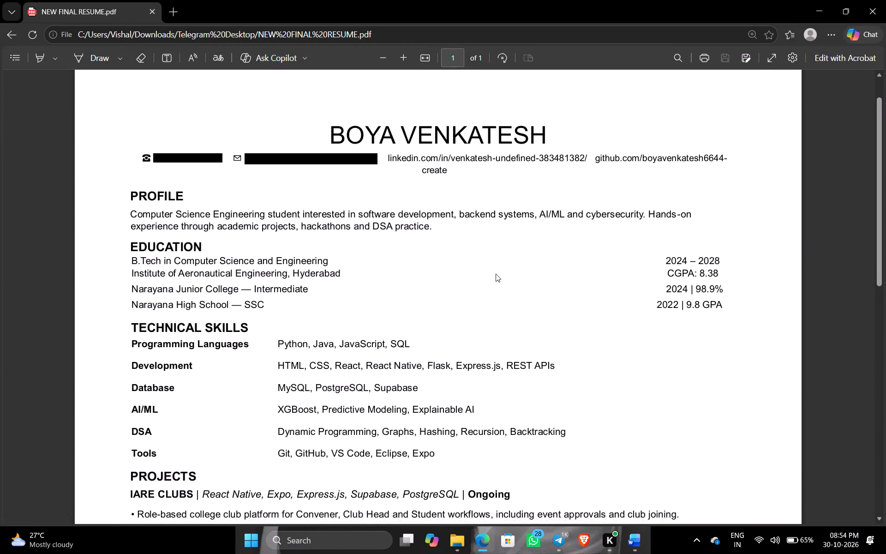
scroll(496, 274, "down", 1)
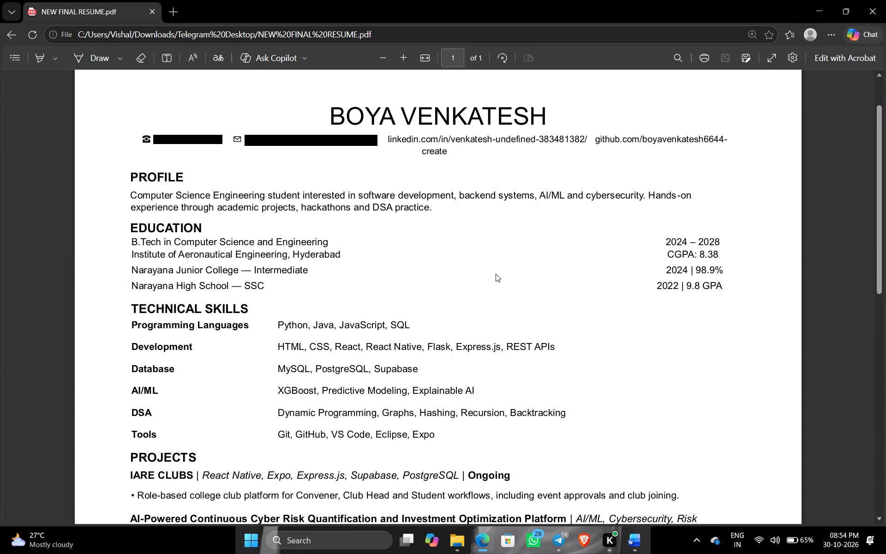
scroll(496, 274, "down", 1)
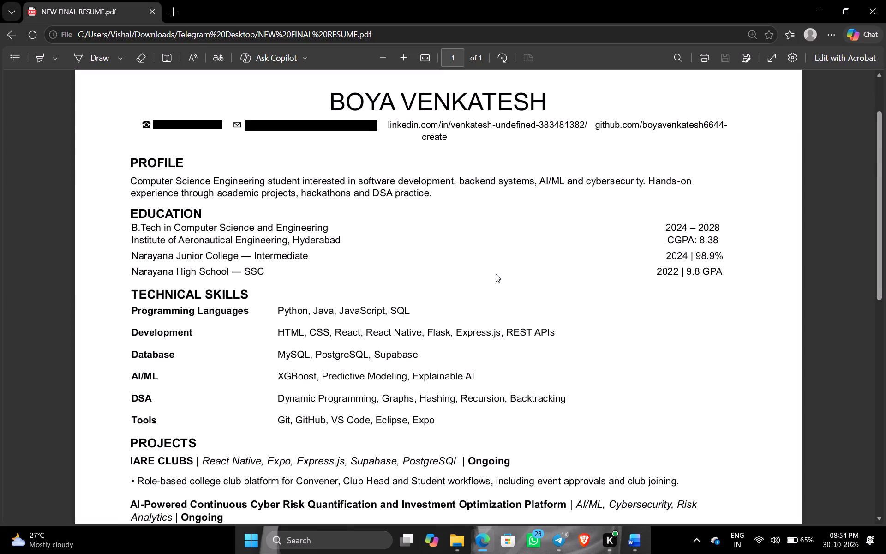
scroll(496, 274, "down", 2)
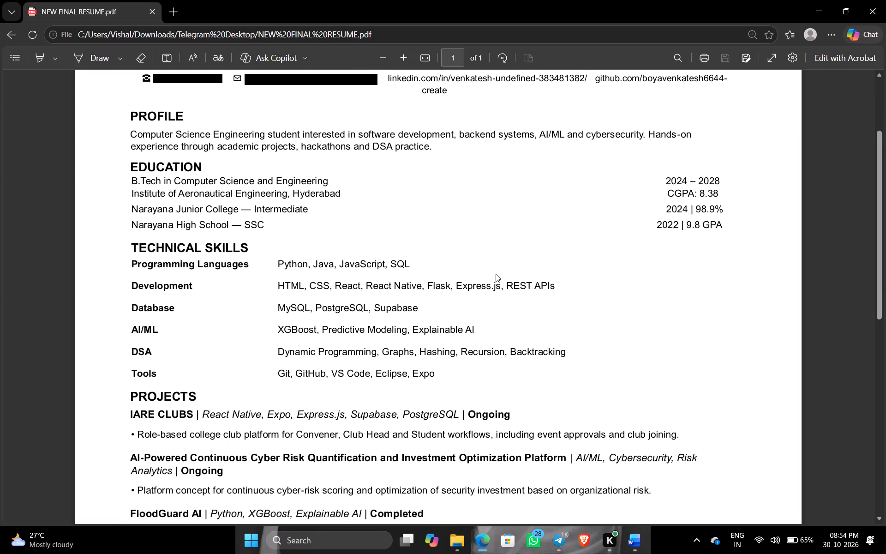
scroll(496, 274, "down", 3)
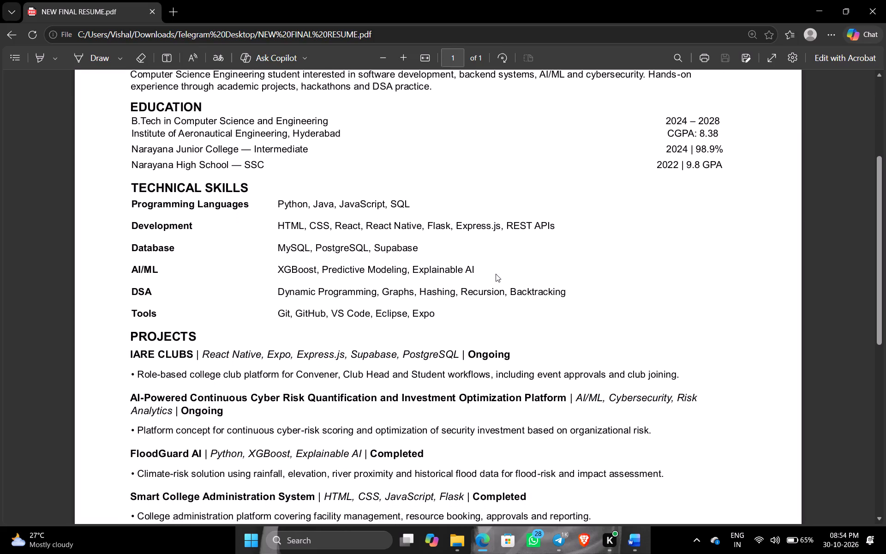
scroll(496, 274, "down", 2)
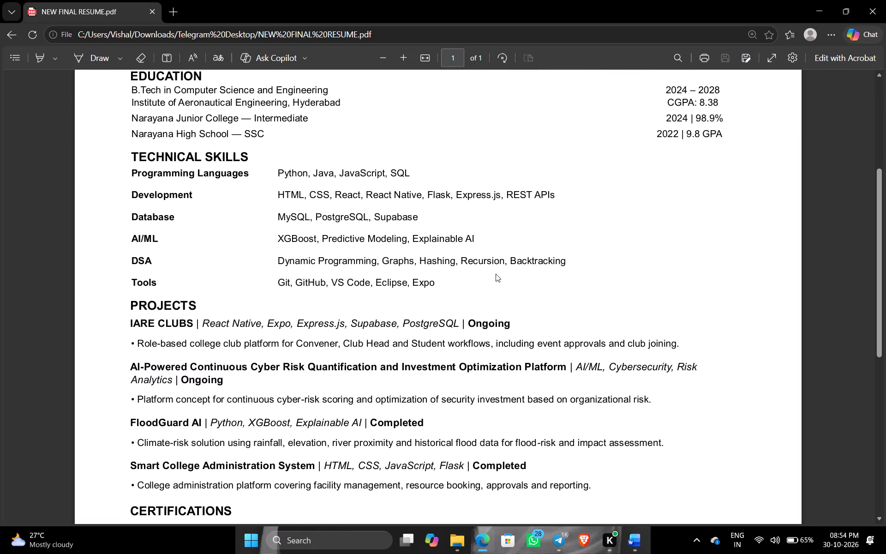
scroll(496, 274, "down", 1)
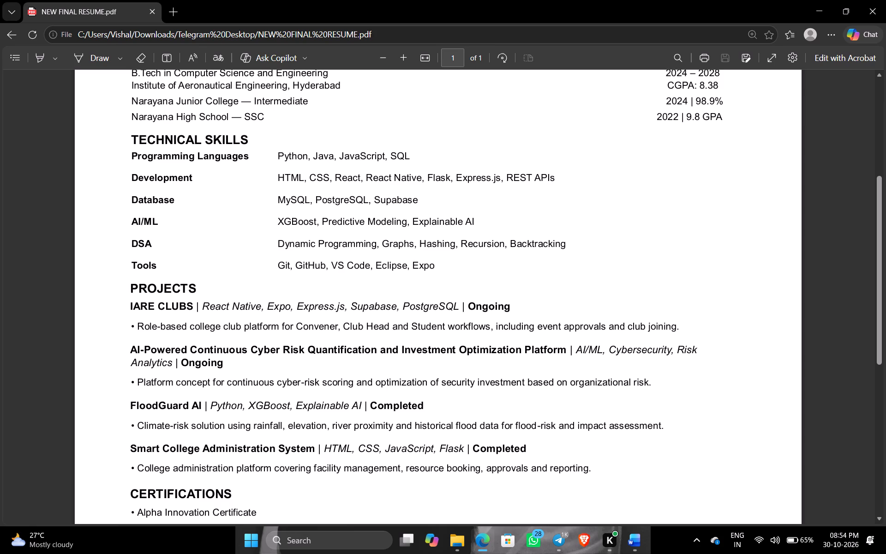
Read the projects, certifications and coding profiles sections of the PDF resume.
left_click(489, 237)
scroll(489, 237, "down", 1)
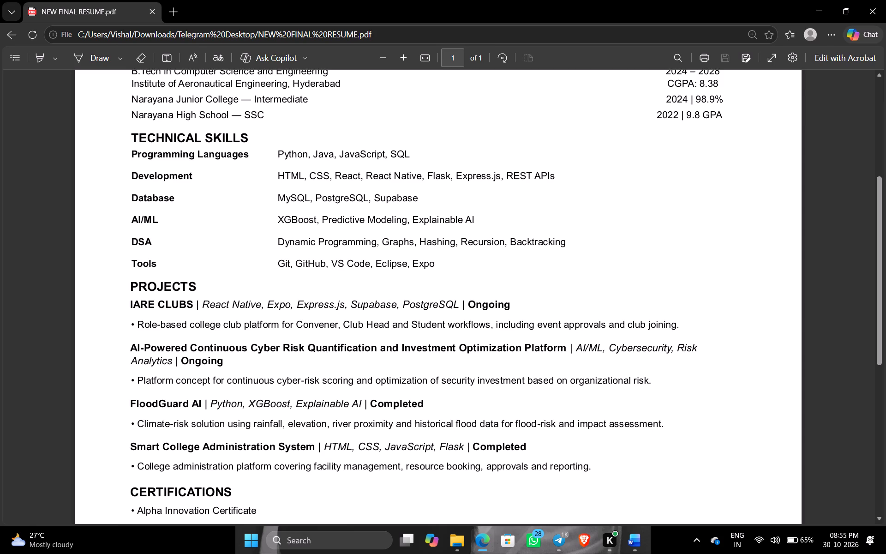
scroll(489, 237, "down", 2)
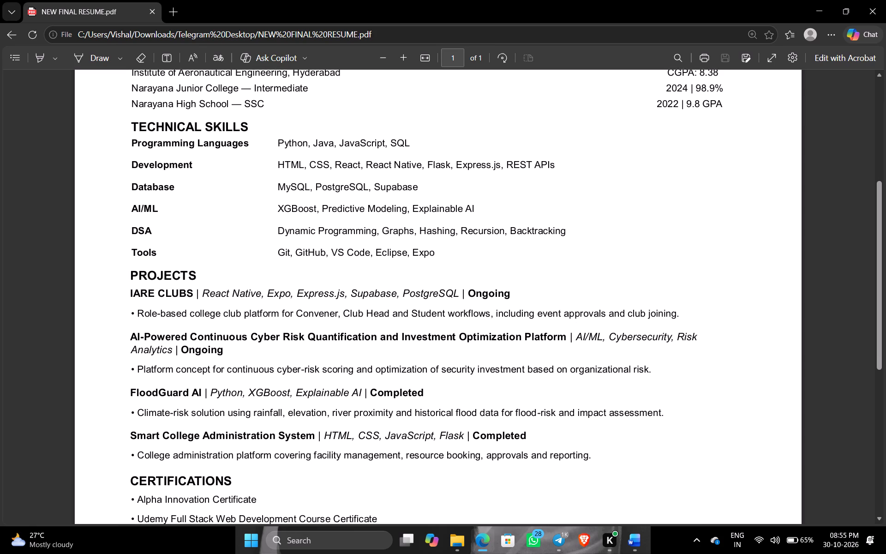
scroll(489, 237, "down", 1)
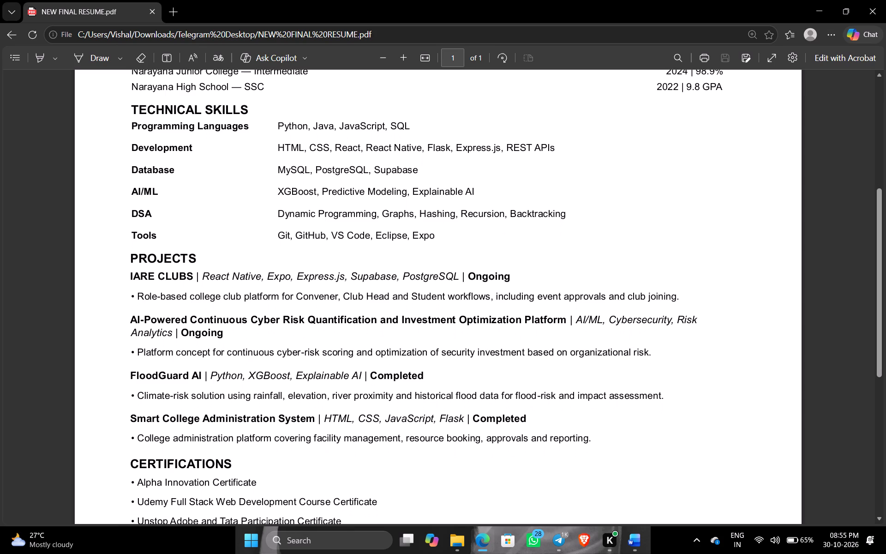
scroll(489, 237, "down", 1)
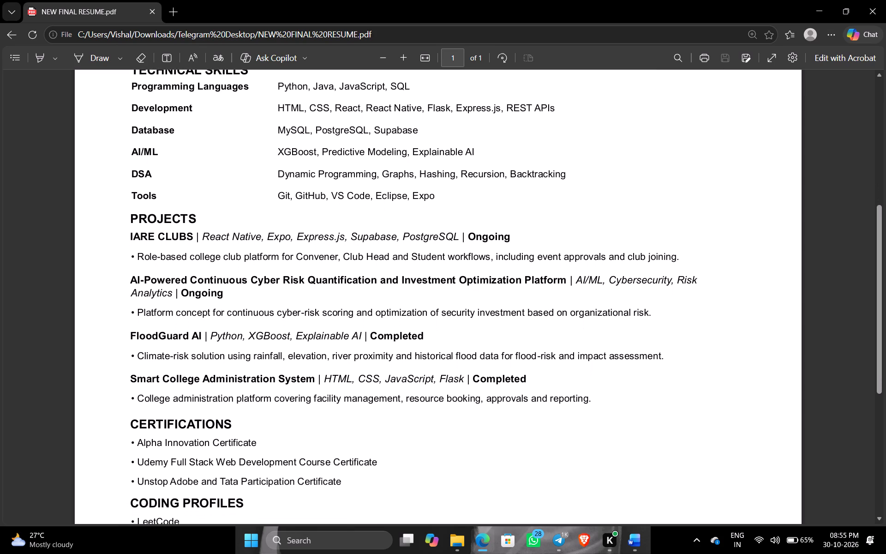
scroll(489, 237, "down", 1)
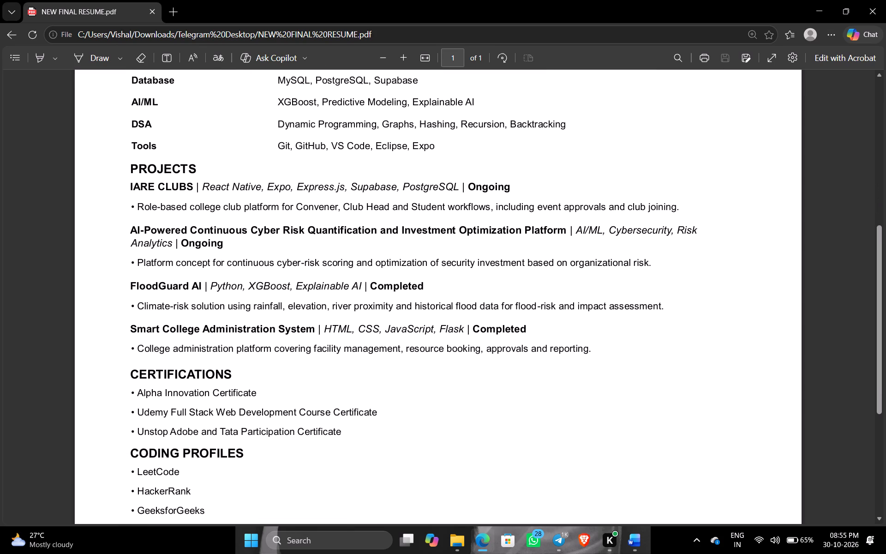
scroll(489, 237, "down", 1)
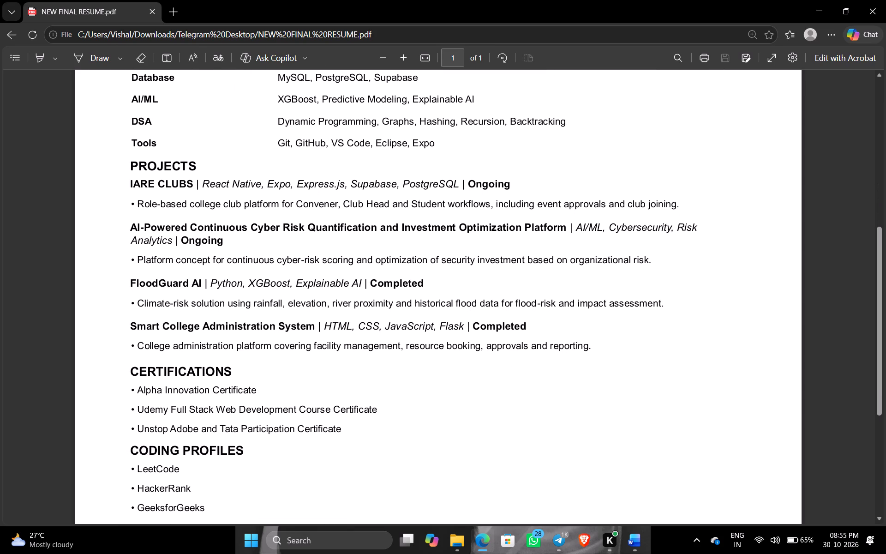
scroll(489, 237, "down", 2)
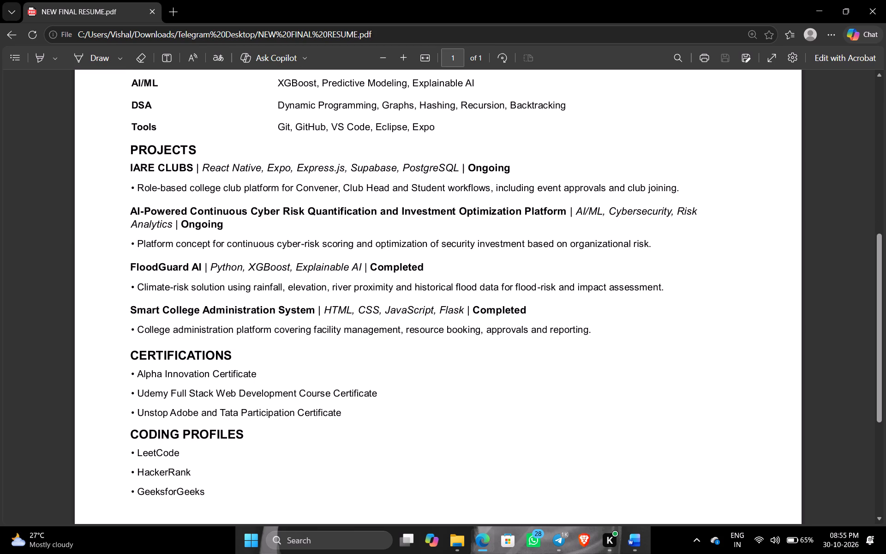
scroll(508, 231, "down", 1)
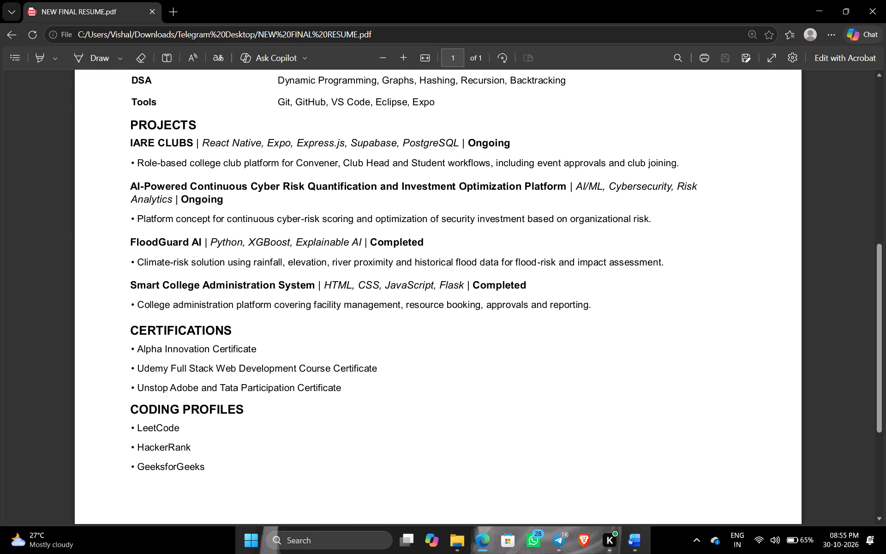
scroll(508, 231, "down", 1)
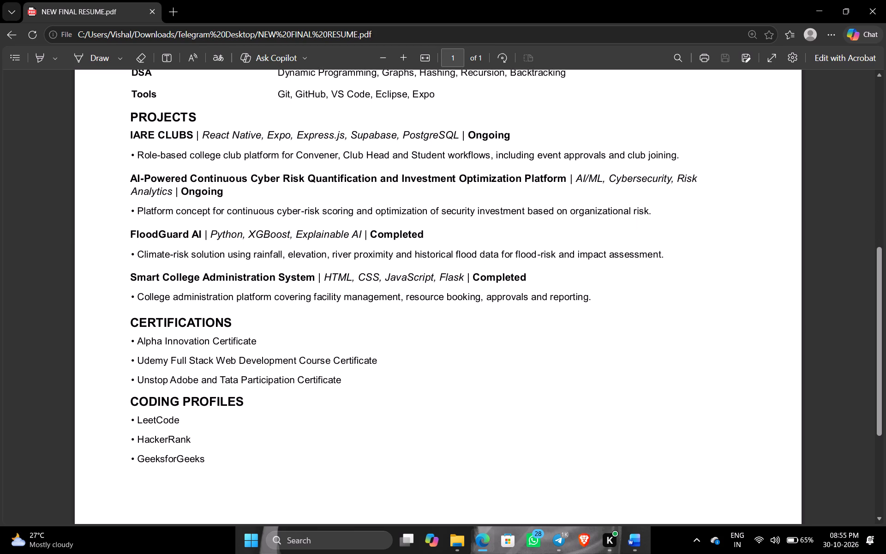
scroll(508, 231, "down", 1)
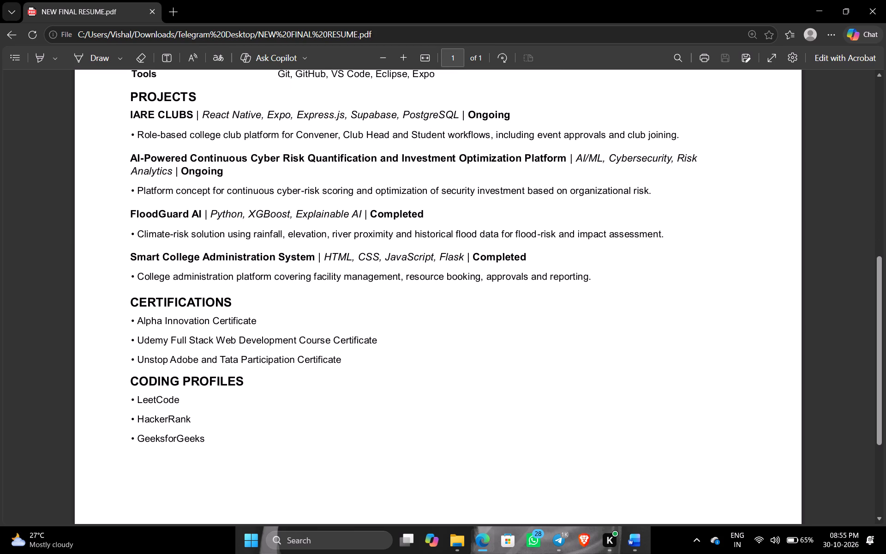
scroll(508, 231, "down", 2)
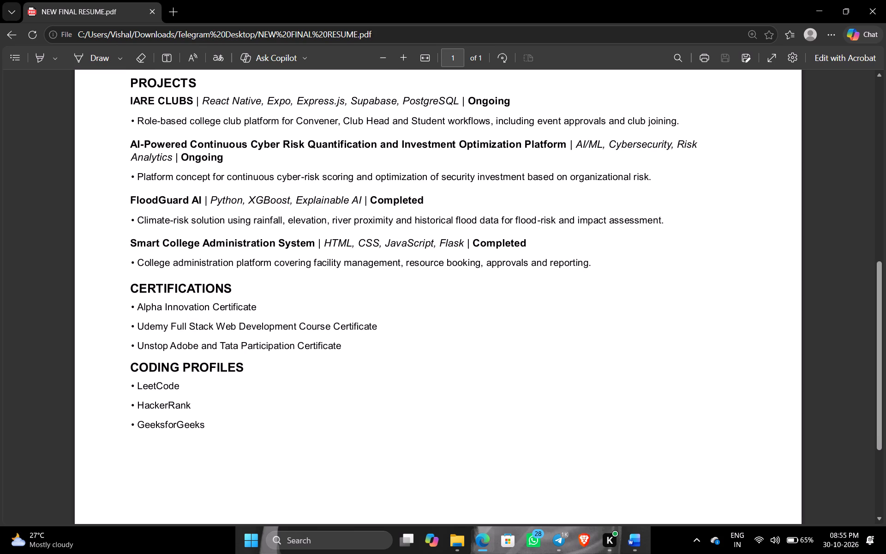
scroll(508, 231, "down", 1)
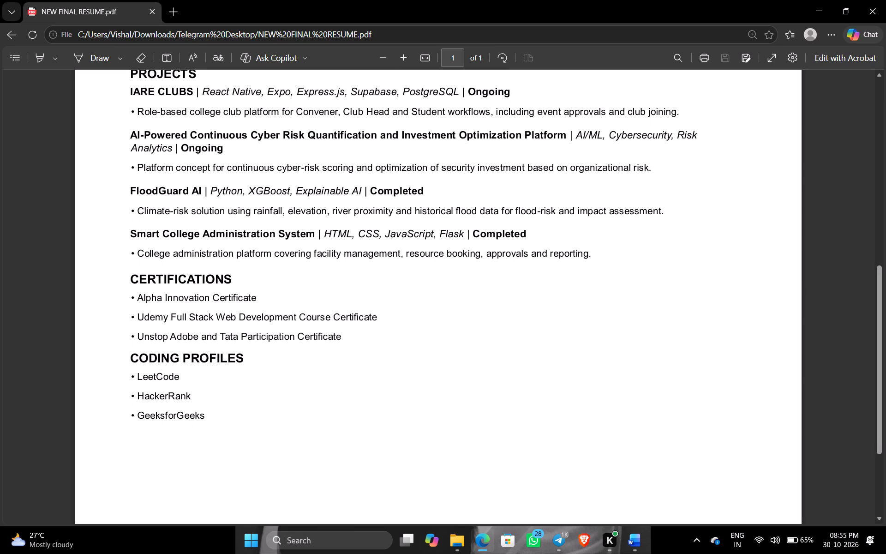
scroll(508, 231, "down", 1)
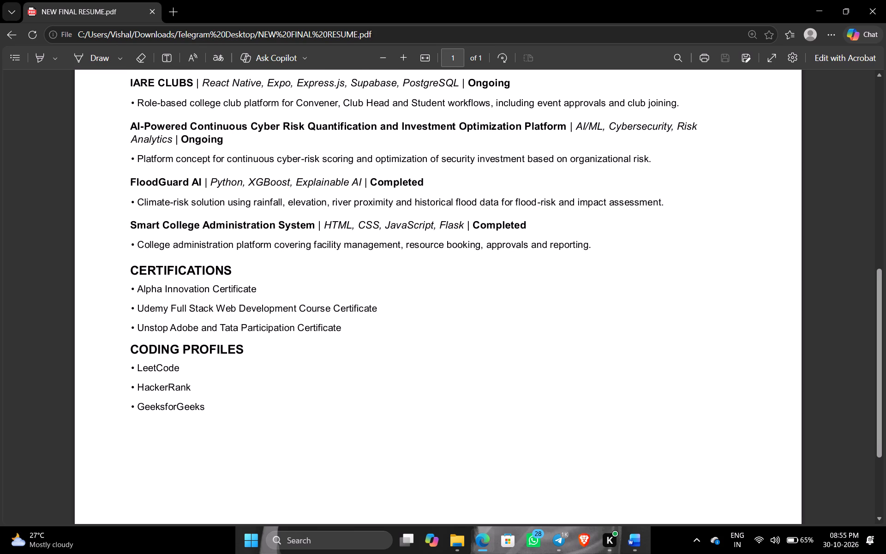
scroll(508, 231, "down", 2)
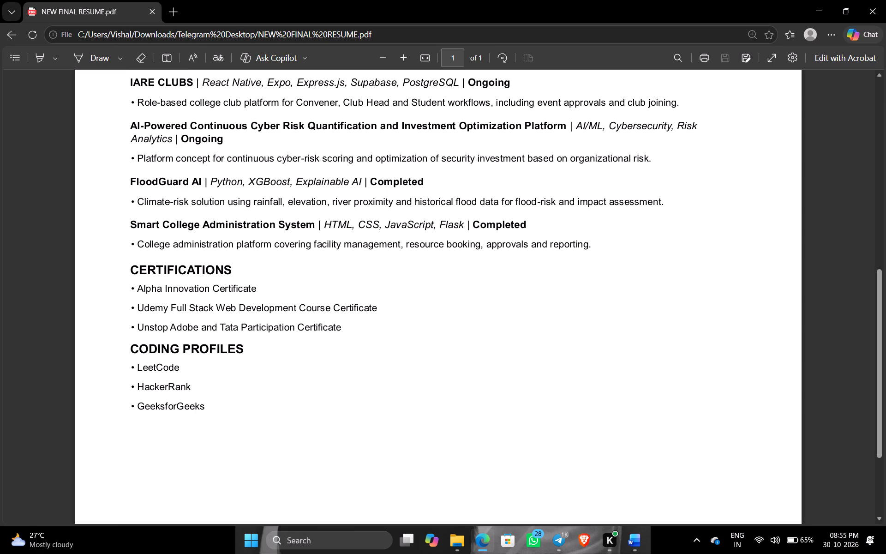
scroll(508, 231, "down", 1)
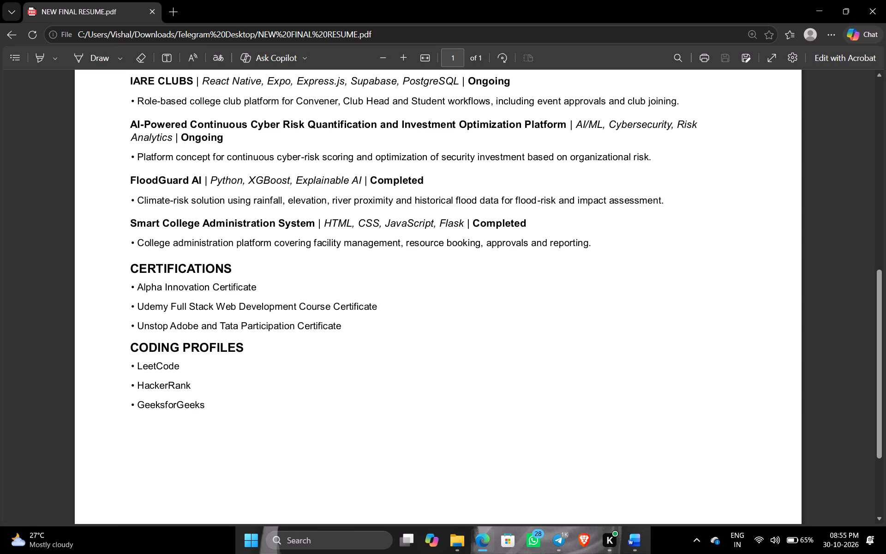
scroll(508, 231, "down", 3)
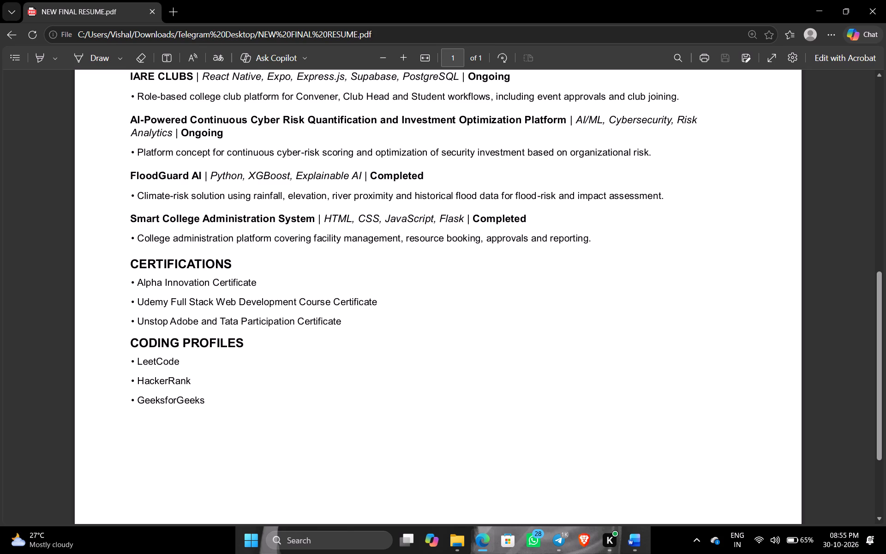
scroll(467, 273, "down", 2)
Copy the full "AI-Powered Continuous Cyber Risk Quantification and Investment Optimization Platform" project heading, through "Ongoing", from the PDF resume.
scroll(467, 273, "up", 1)
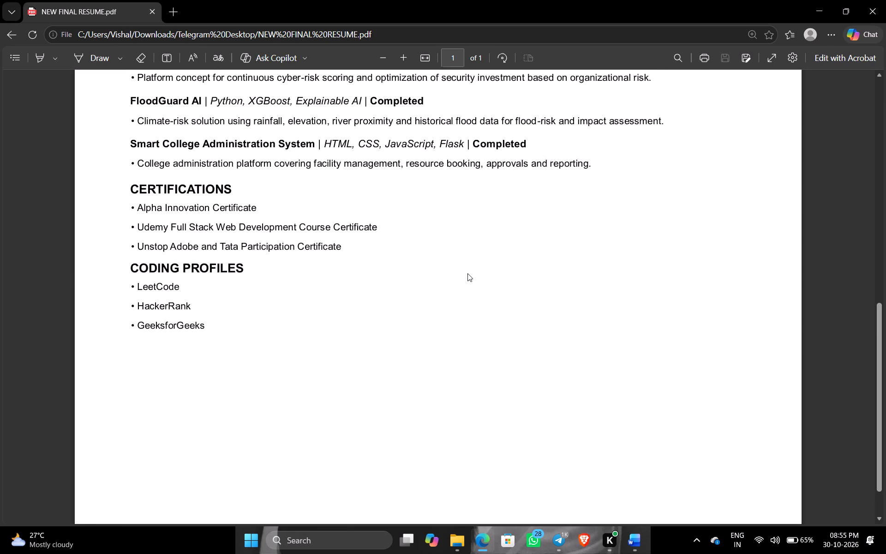
scroll(467, 273, "up", 1)
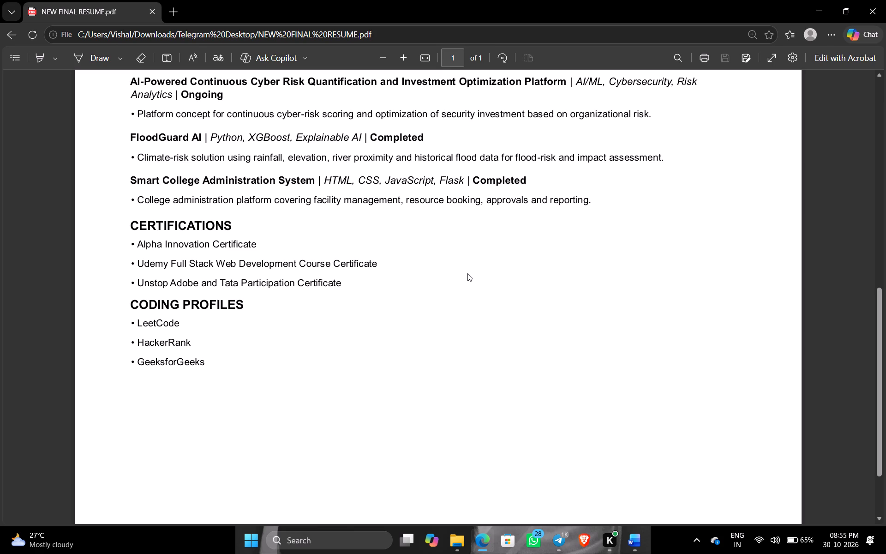
scroll(105, 121, "up", 1)
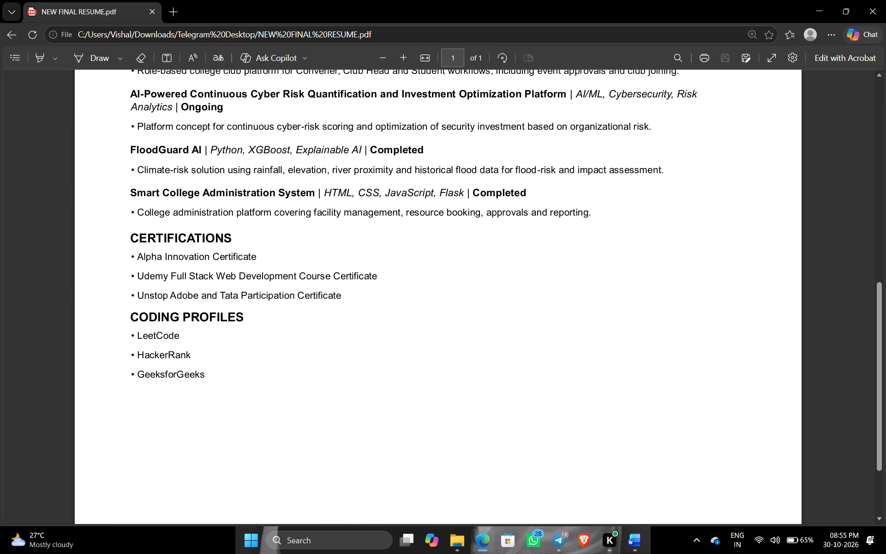
left_click_drag(130, 95, 259, 112)
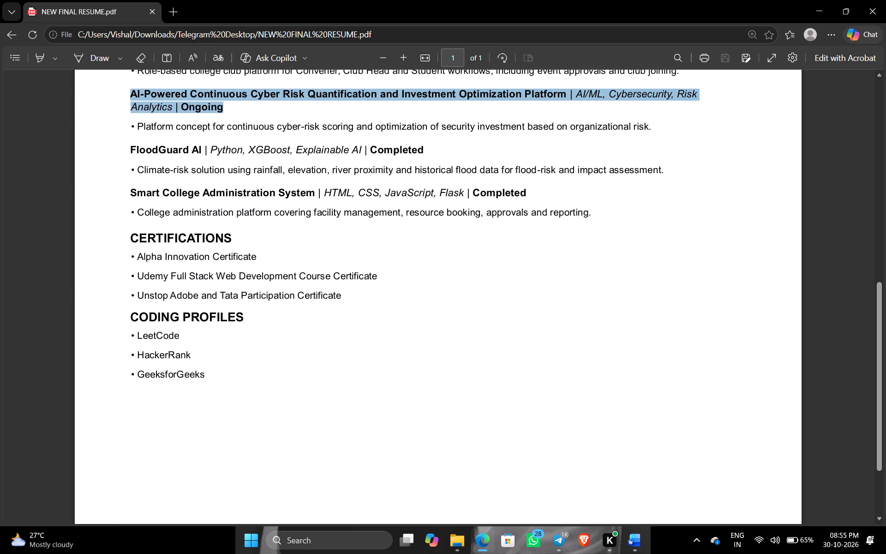
left_click_drag(259, 112, 251, 111)
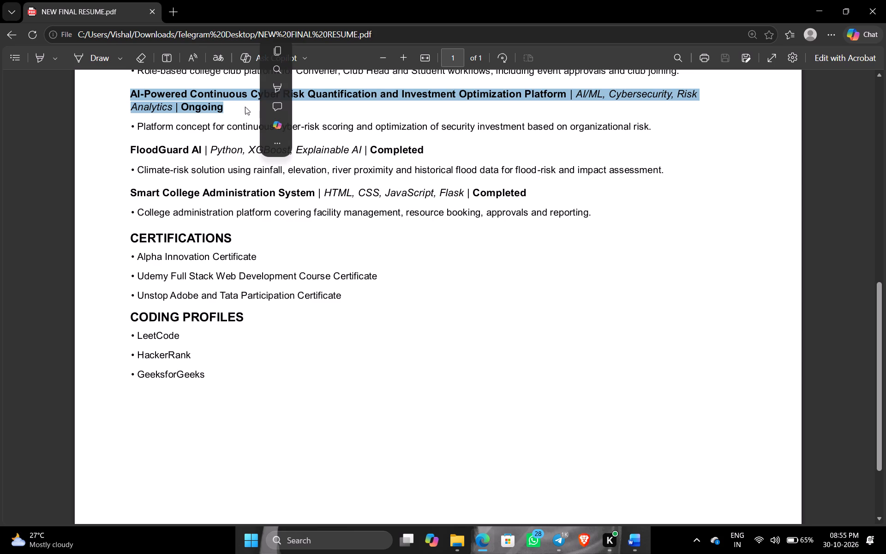
left_click(279, 57)
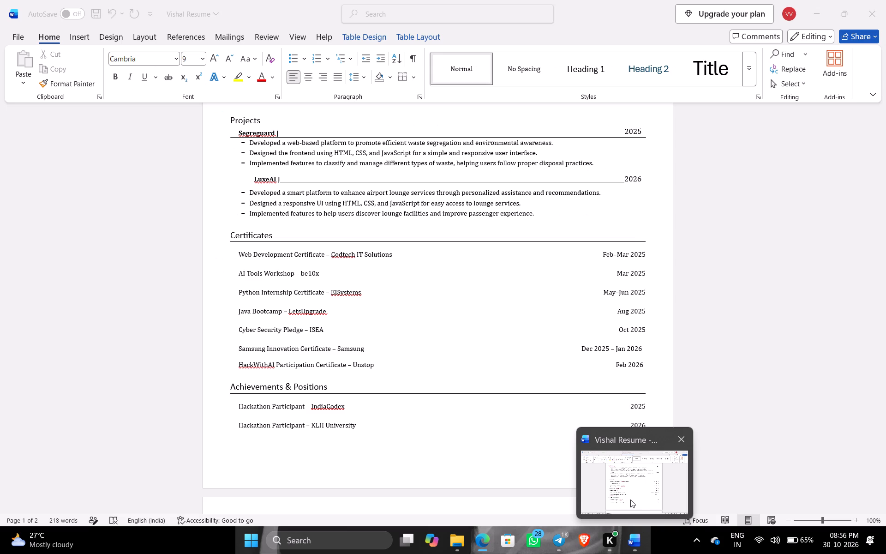
Switch to the resume document open in Word.
left_click(630, 500)
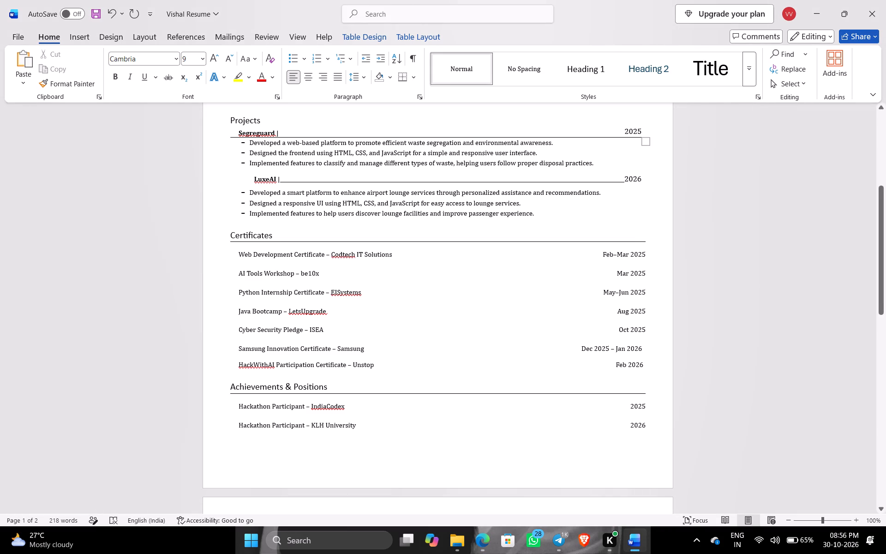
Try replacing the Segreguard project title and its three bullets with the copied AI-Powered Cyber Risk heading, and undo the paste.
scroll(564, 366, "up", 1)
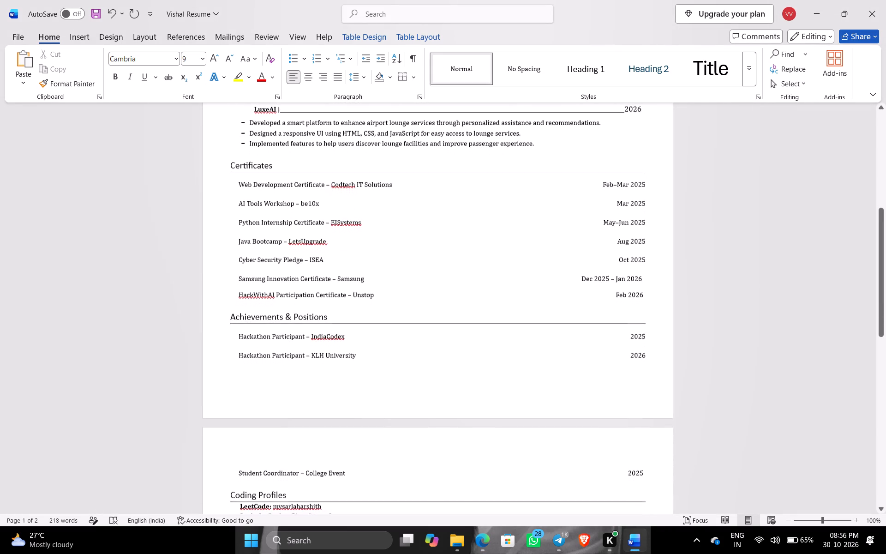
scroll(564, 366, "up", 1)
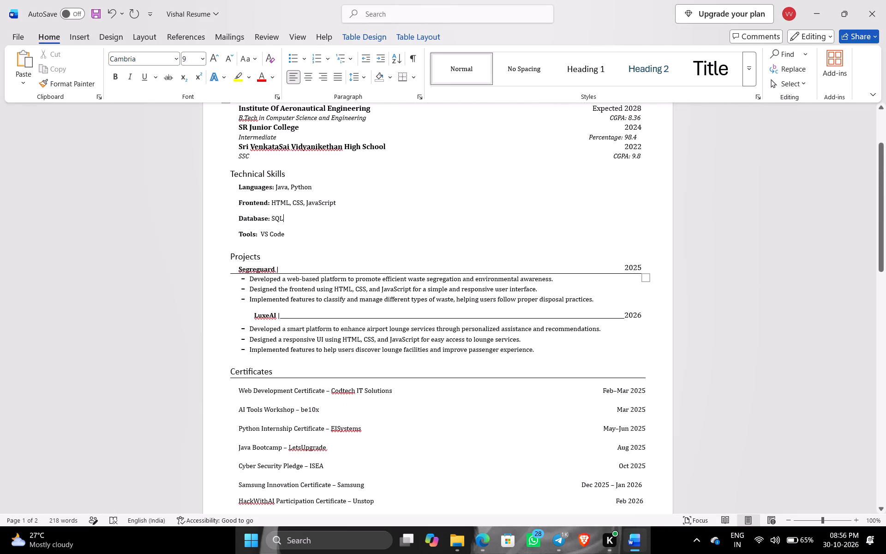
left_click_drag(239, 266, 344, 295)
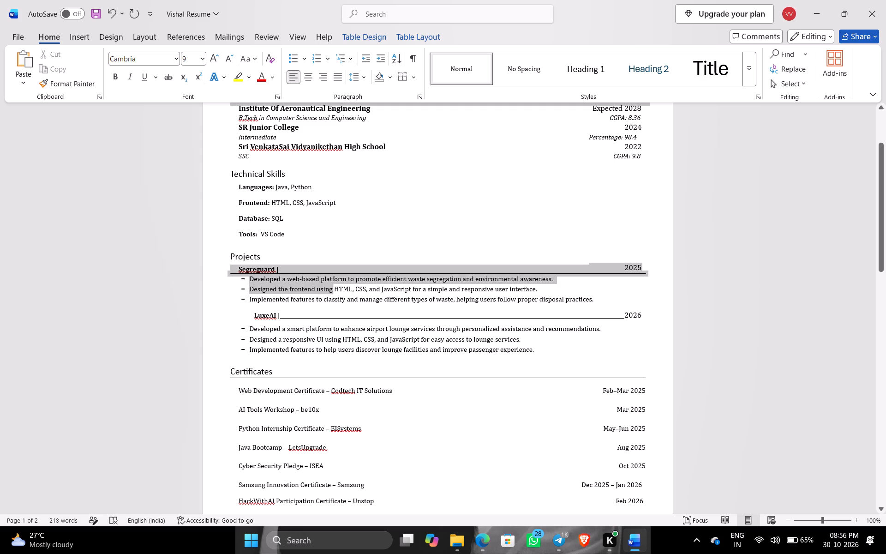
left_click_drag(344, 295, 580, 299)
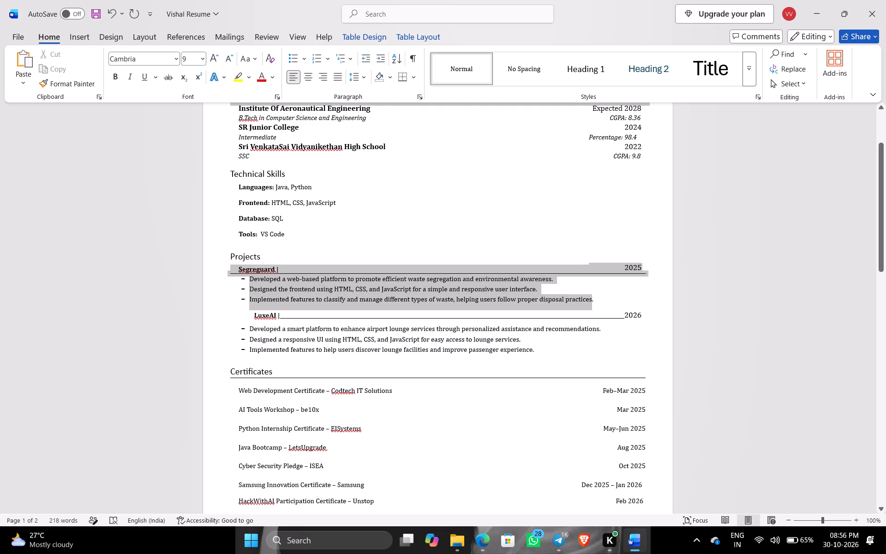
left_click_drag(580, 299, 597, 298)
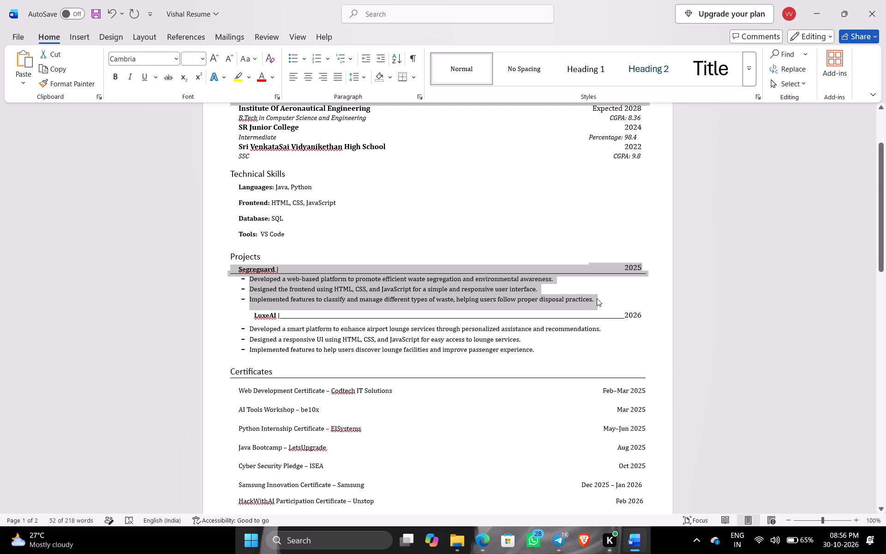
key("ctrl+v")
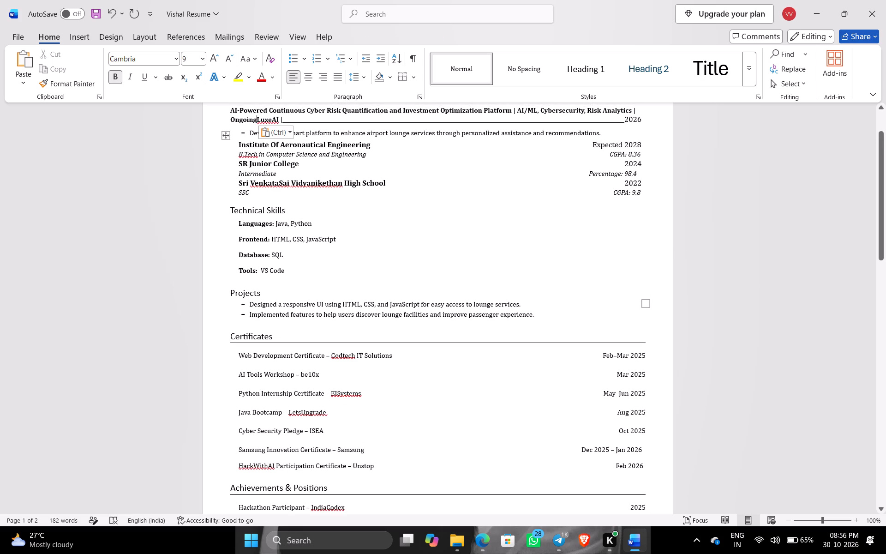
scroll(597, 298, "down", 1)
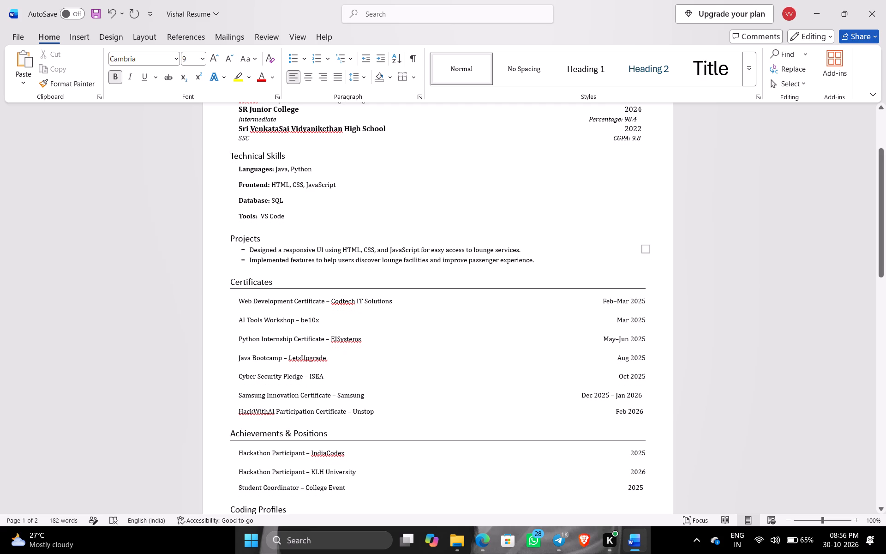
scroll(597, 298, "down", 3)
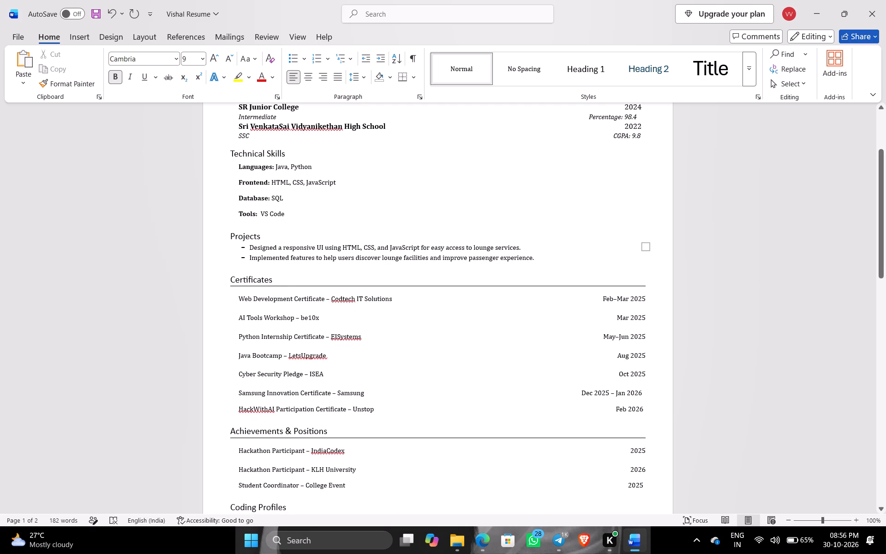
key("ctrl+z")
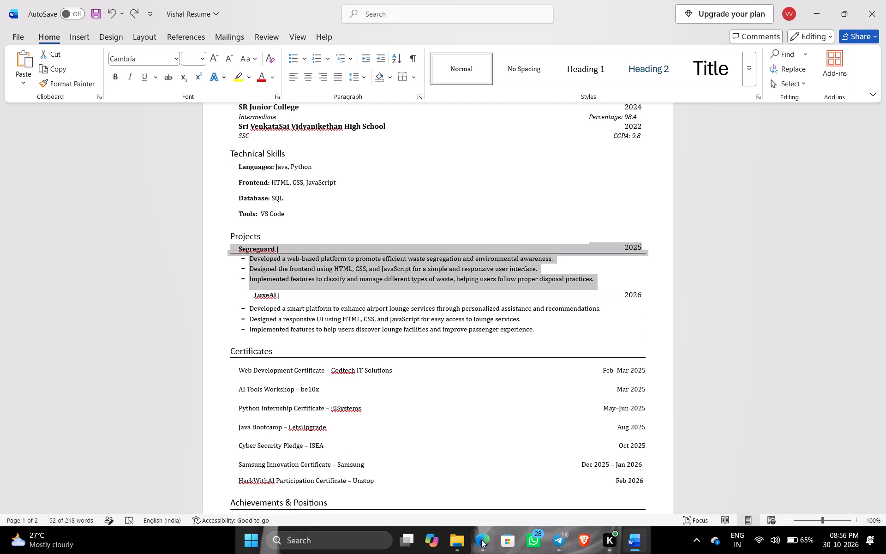
Switch to the PDF resume in Edge and copy the AI-Powered Continuous Cyber Risk project heading again, through "Ongoing".
left_click(479, 497)
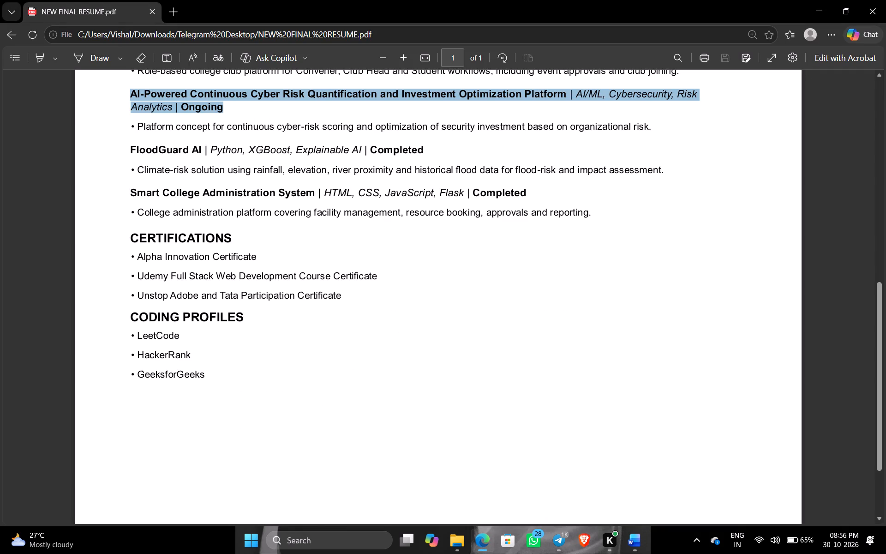
left_click(131, 92)
left_click_drag(131, 92, 224, 119)
left_click_drag(224, 119, 235, 119)
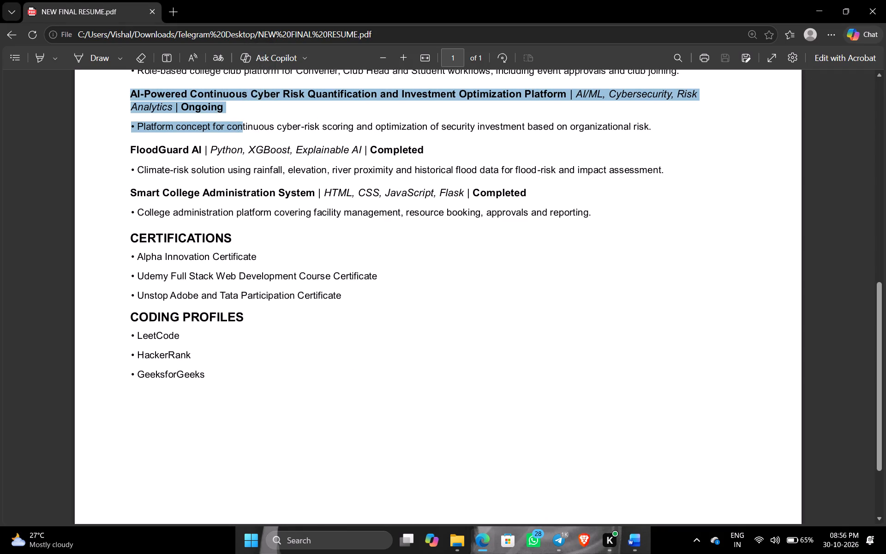
left_click(132, 95)
left_click_drag(132, 95, 221, 102)
left_click(221, 102)
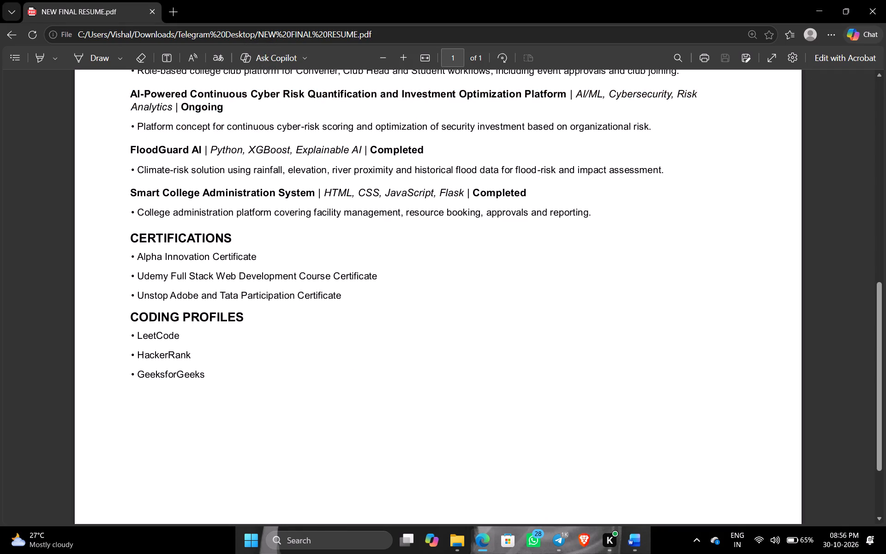
left_click_drag(130, 93, 211, 102)
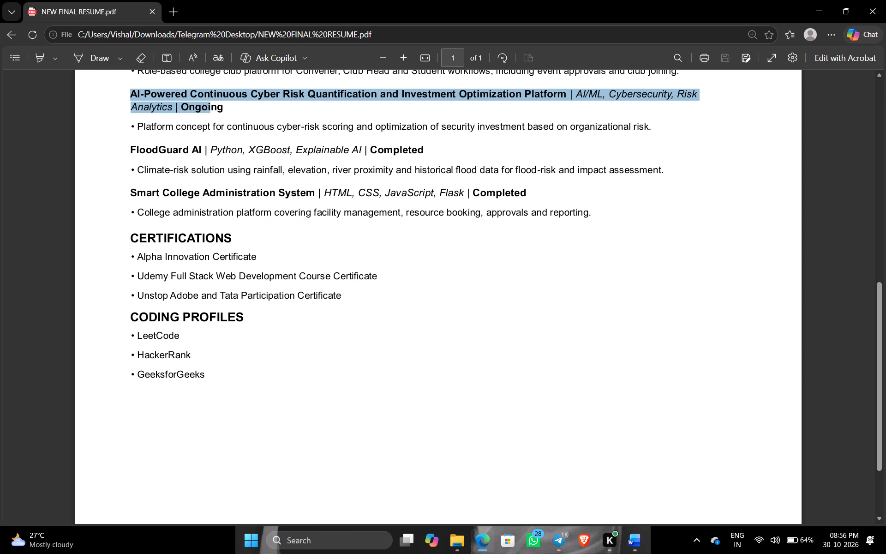
left_click_drag(211, 102, 221, 107)
key("ctrl+c")
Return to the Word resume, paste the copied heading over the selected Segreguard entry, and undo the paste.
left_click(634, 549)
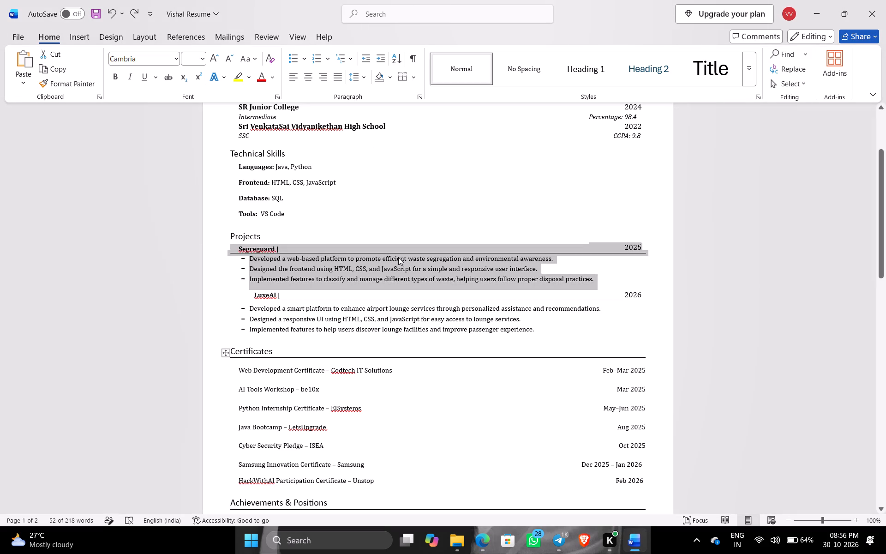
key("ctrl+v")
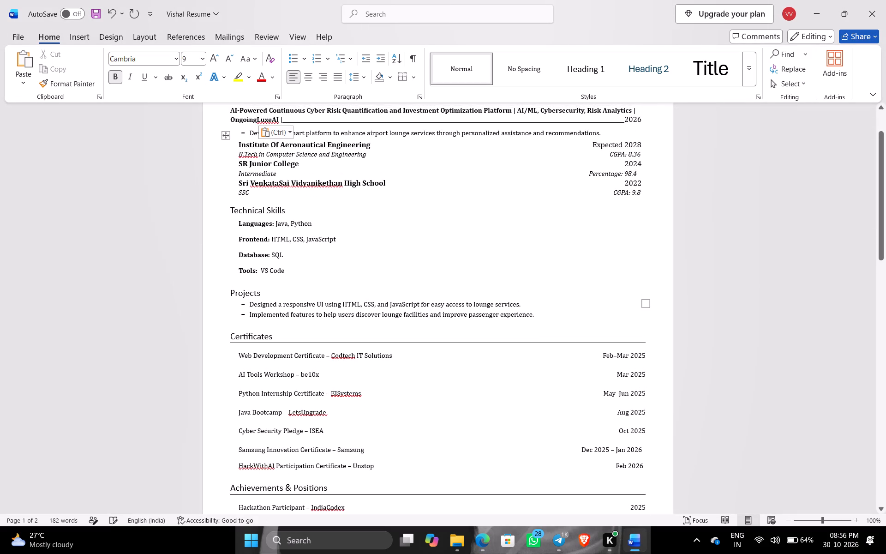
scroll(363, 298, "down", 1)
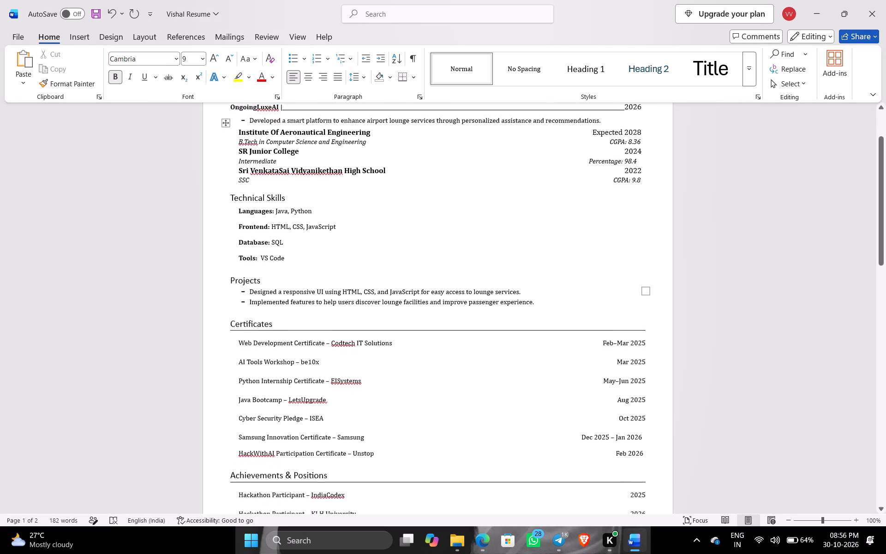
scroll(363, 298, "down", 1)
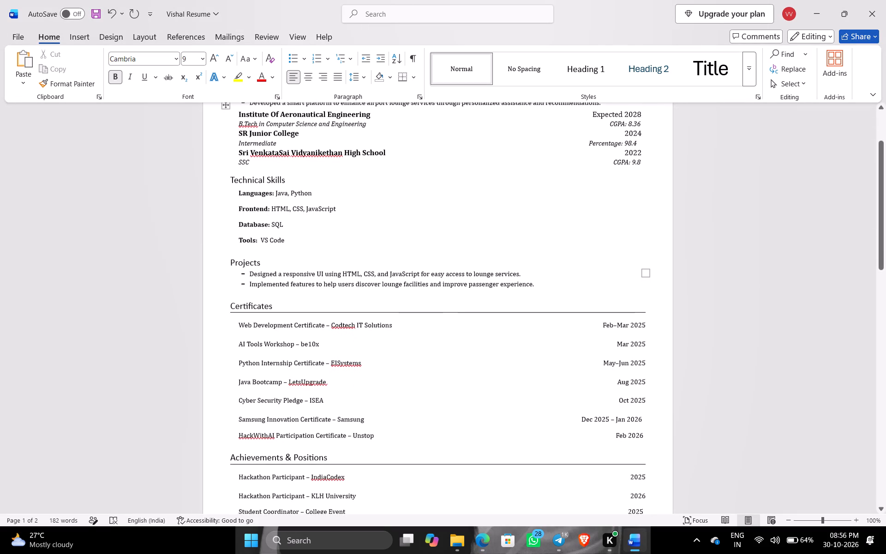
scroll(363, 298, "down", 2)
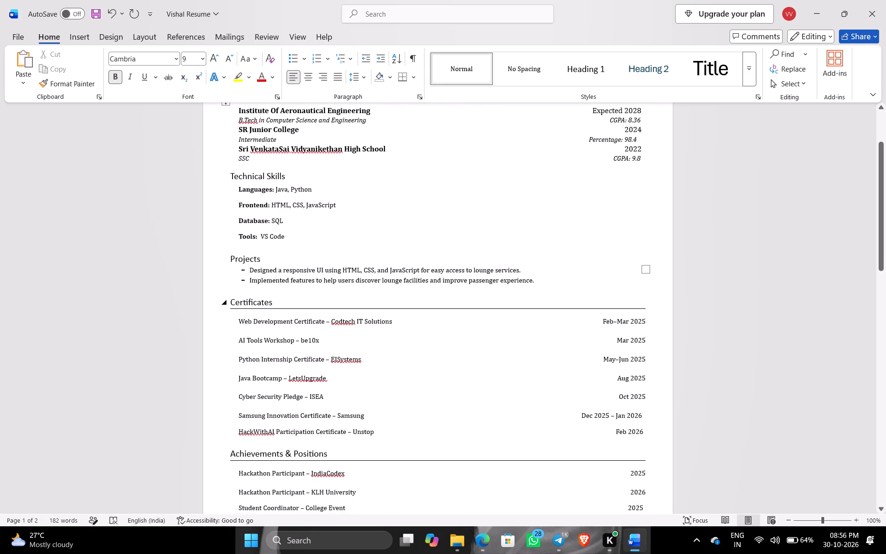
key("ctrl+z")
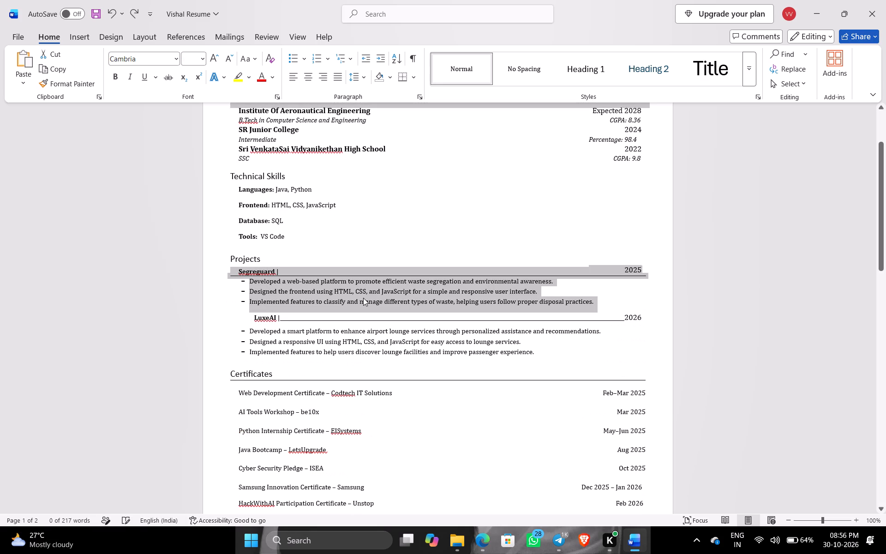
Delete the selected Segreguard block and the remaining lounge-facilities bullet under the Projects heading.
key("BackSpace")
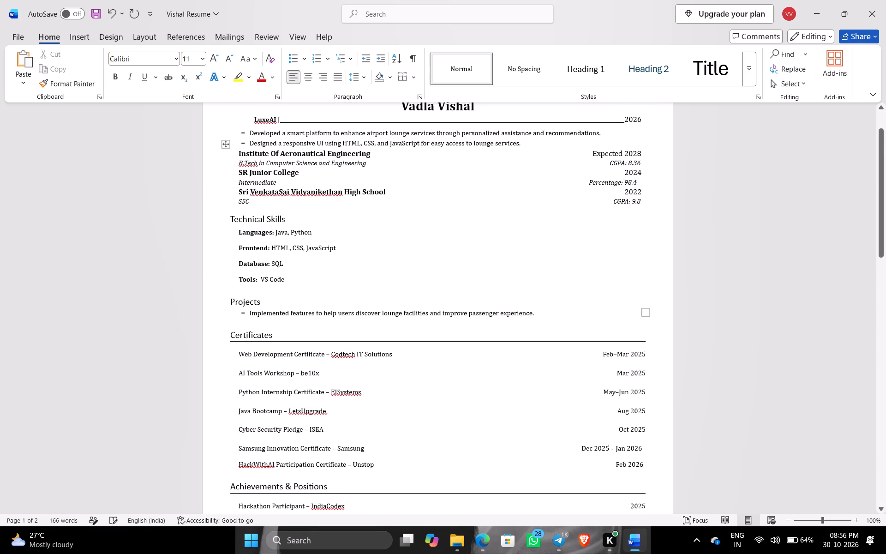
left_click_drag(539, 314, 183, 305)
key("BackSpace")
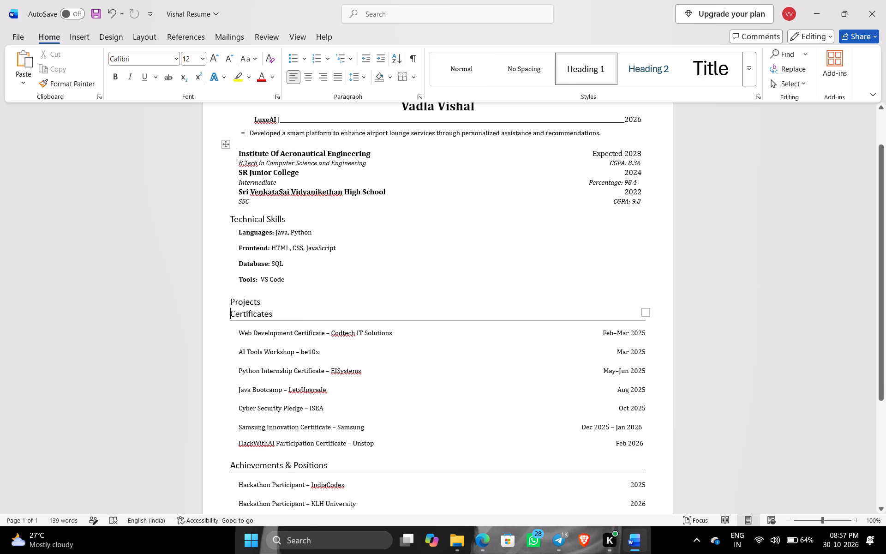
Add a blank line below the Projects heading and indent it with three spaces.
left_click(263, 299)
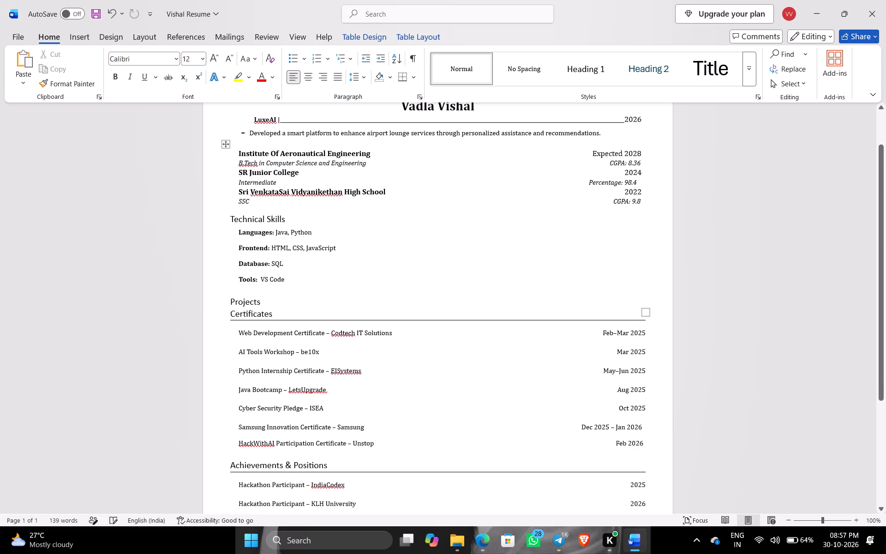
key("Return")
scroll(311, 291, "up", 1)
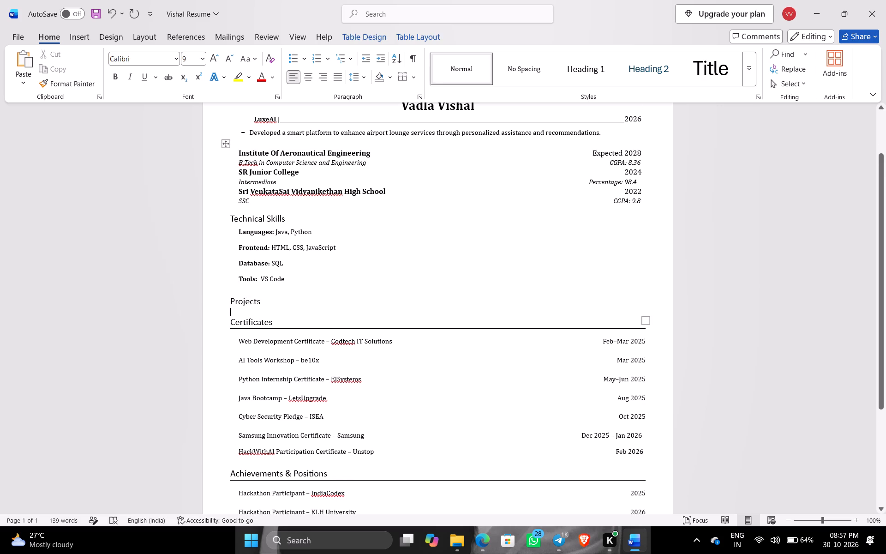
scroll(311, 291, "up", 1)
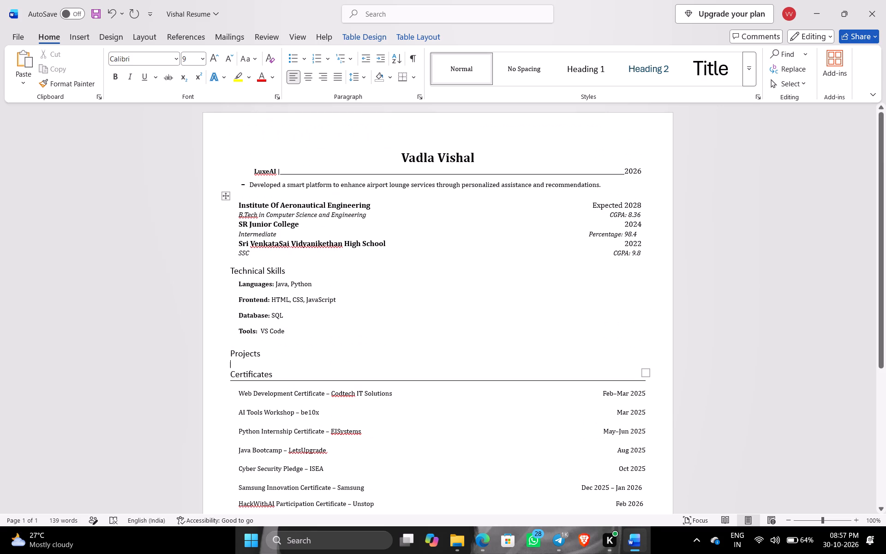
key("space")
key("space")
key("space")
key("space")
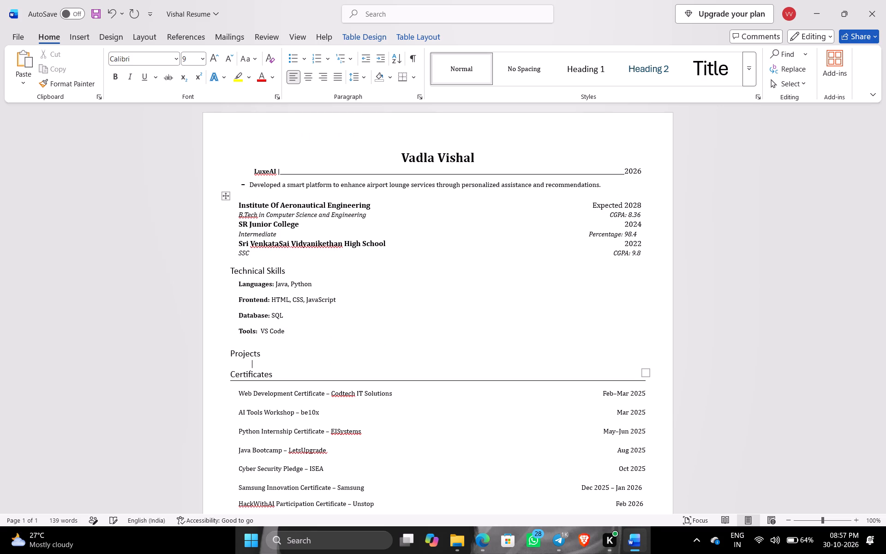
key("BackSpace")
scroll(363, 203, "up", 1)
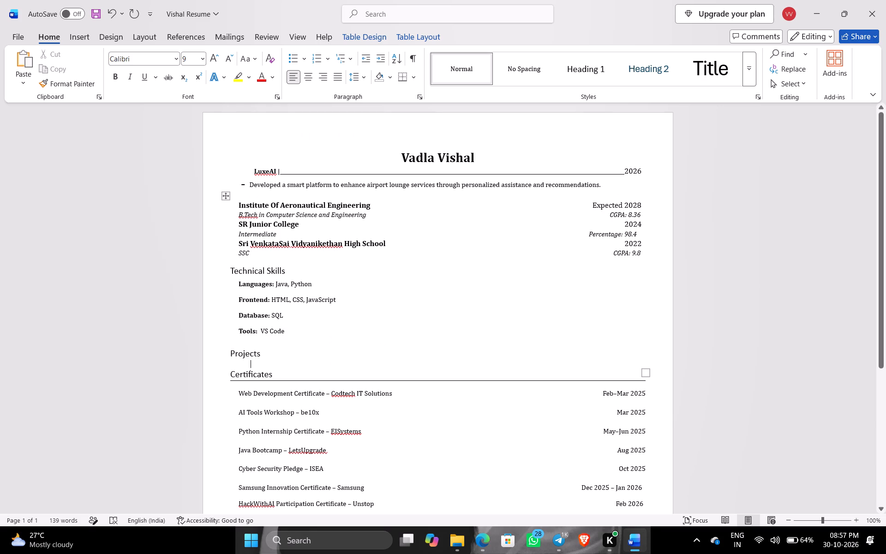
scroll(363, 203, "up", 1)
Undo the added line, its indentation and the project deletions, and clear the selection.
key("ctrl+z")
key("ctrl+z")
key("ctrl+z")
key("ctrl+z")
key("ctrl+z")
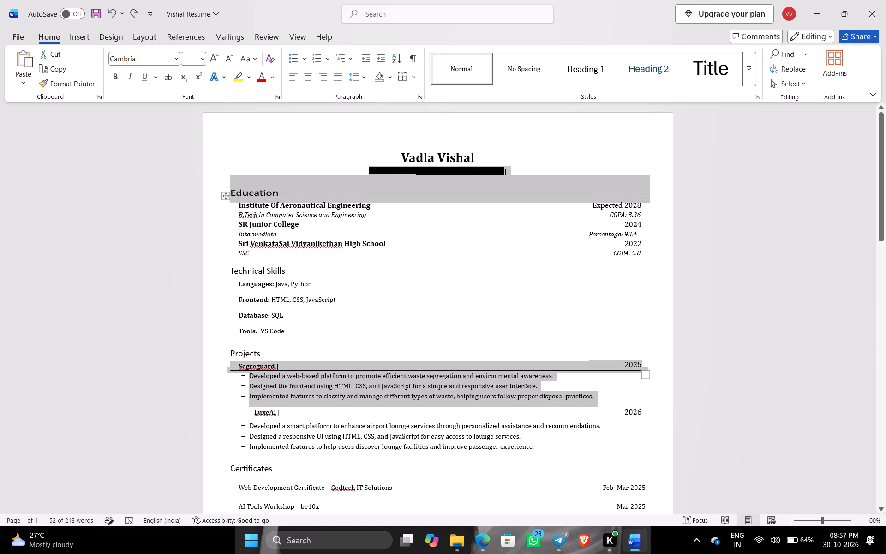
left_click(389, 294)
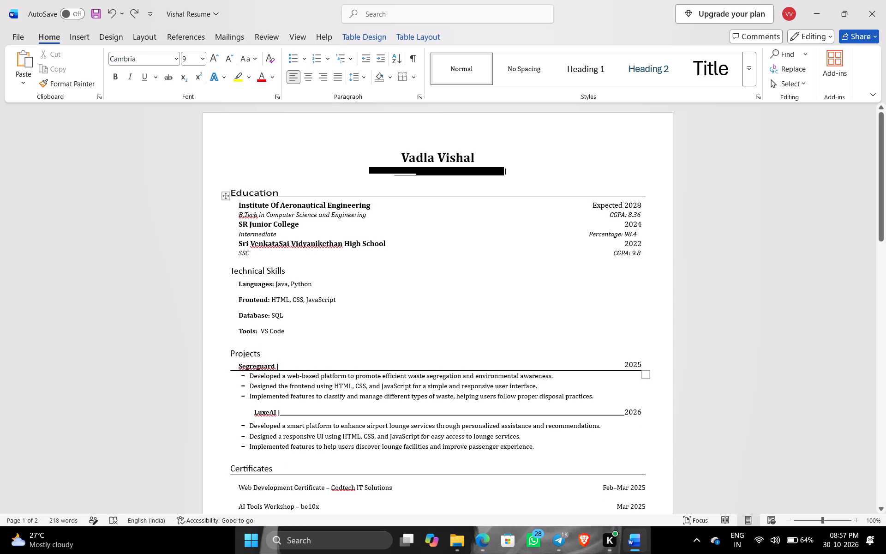
Delete the Segreguard project title and its three bullets from Projects, leaving the 2025 date in place.
left_click_drag(236, 366, 281, 363)
key("BackSpace")
left_click_drag(239, 378, 277, 395)
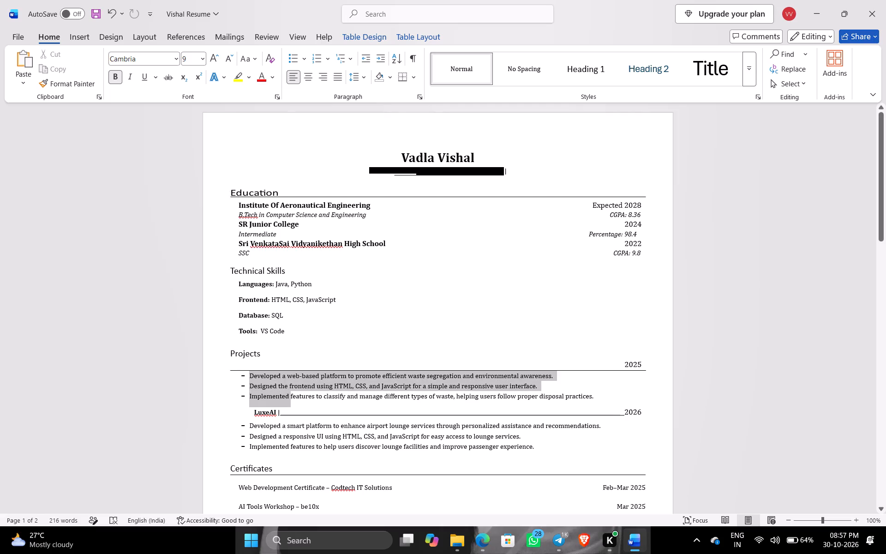
left_click_drag(277, 395, 593, 392)
key("BackSpace")
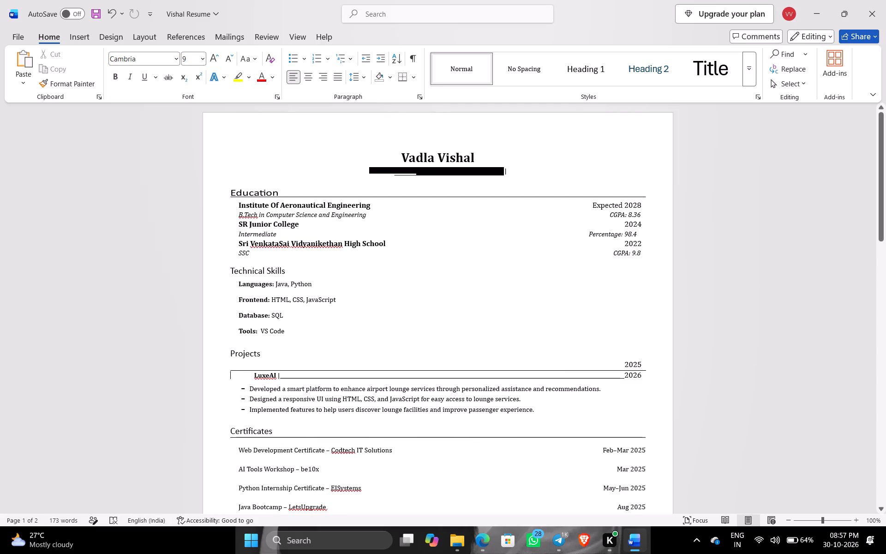
Delete the LuxeAI project title from the line that holds the 2026 date.
left_click_drag(251, 376, 285, 377)
key("BackSpace")
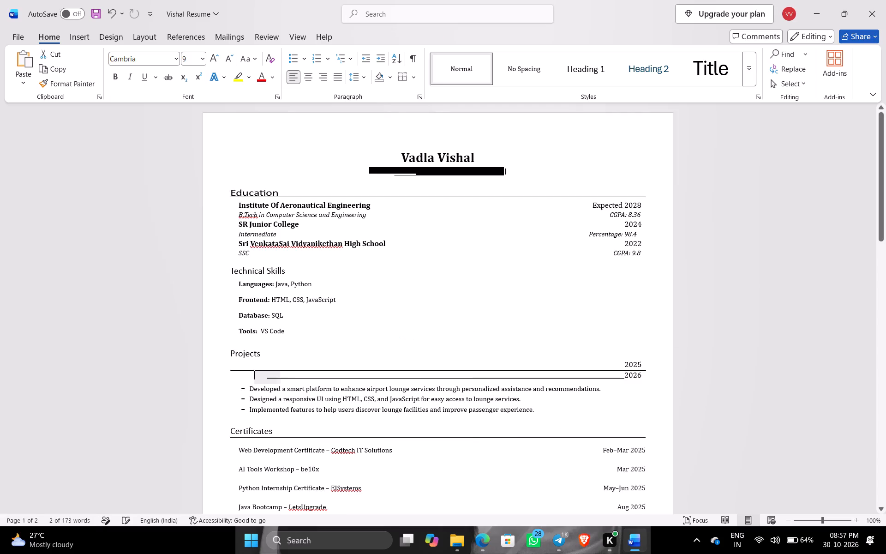
key("BackSpace")
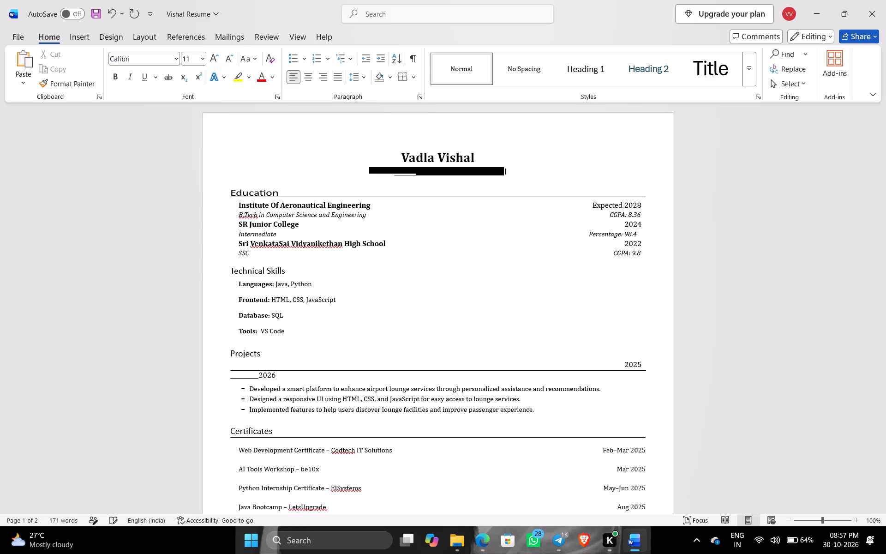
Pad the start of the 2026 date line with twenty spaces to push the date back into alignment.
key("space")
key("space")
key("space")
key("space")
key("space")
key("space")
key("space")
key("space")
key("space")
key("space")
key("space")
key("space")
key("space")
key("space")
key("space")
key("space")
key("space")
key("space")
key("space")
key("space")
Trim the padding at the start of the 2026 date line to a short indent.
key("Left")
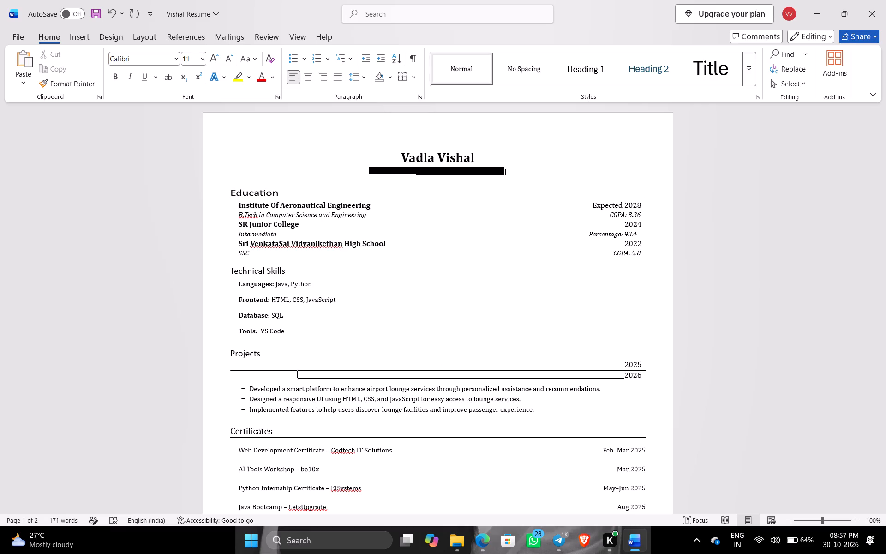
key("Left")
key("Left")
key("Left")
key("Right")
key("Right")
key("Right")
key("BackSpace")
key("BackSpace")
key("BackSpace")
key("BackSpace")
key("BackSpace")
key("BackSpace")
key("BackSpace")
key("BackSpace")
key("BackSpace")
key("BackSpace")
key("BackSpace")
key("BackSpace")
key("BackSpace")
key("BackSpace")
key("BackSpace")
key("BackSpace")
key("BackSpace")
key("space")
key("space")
Delete the 2025 date below the Projects heading.
left_click(644, 362)
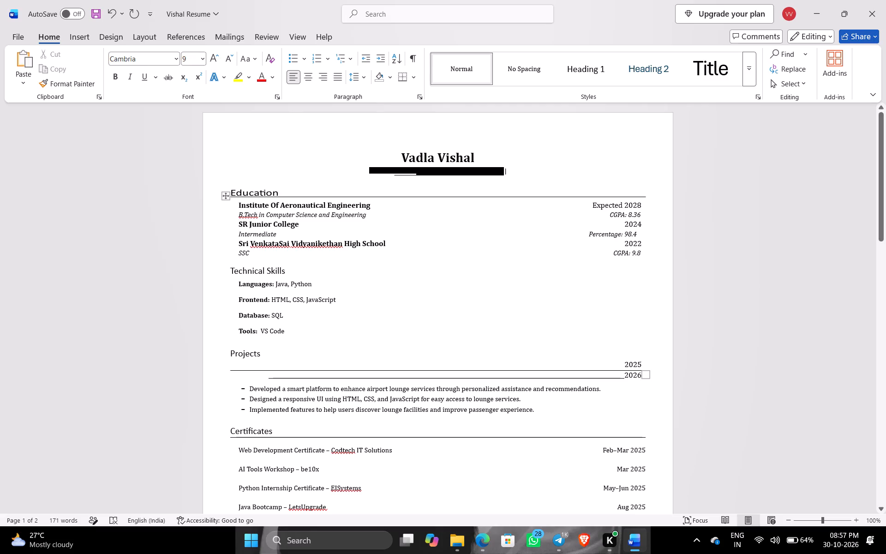
left_click(635, 364)
key("Right")
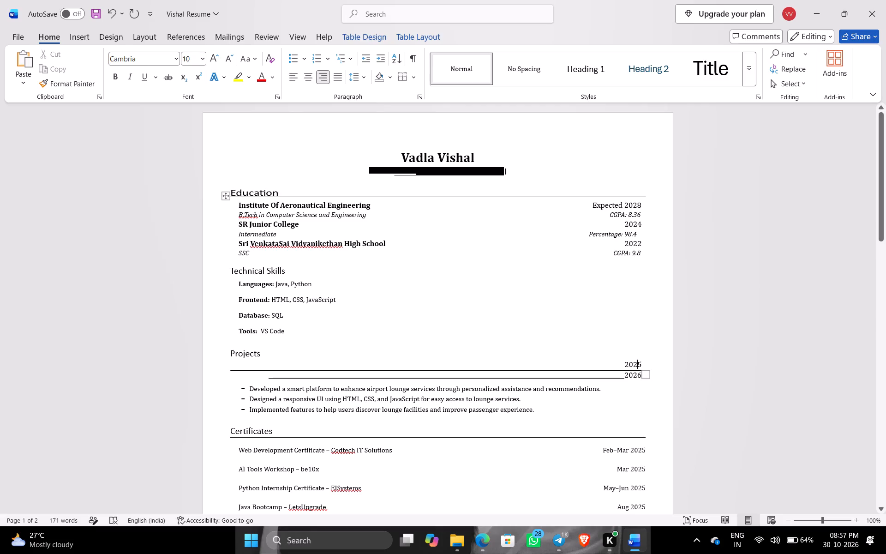
key("Right")
key("backslash")
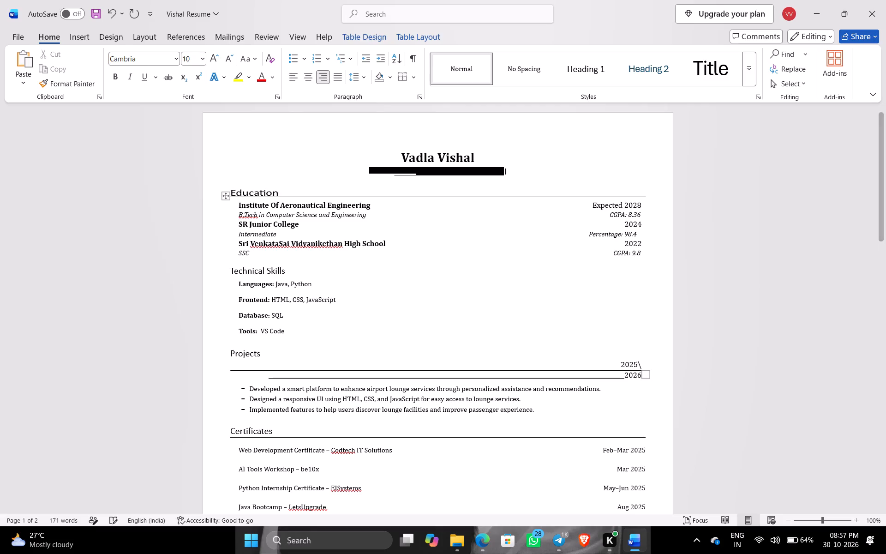
key("BackSpace")
key("BackSpace")
key("BackSpace")
key("BackSpace")
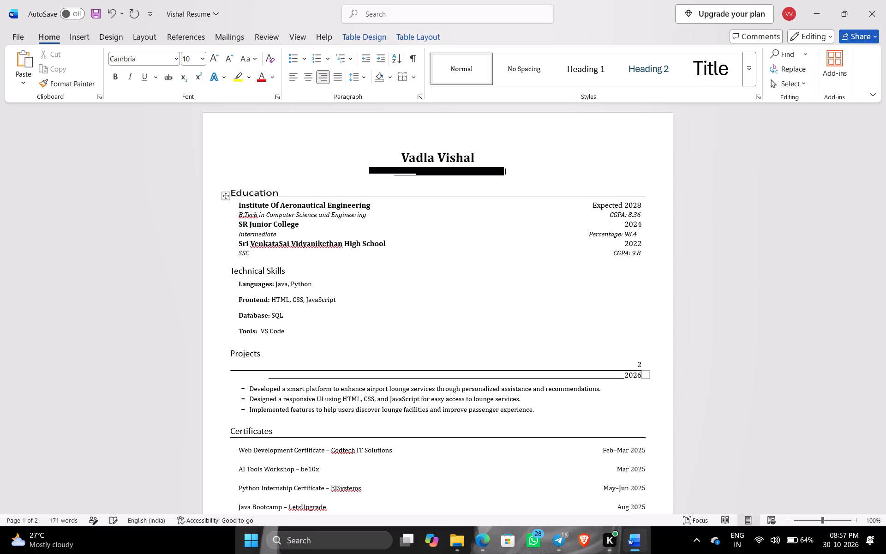
key("BackSpace")
Delete the 2026 date at the end of the underlined line in Projects.
left_click(629, 378)
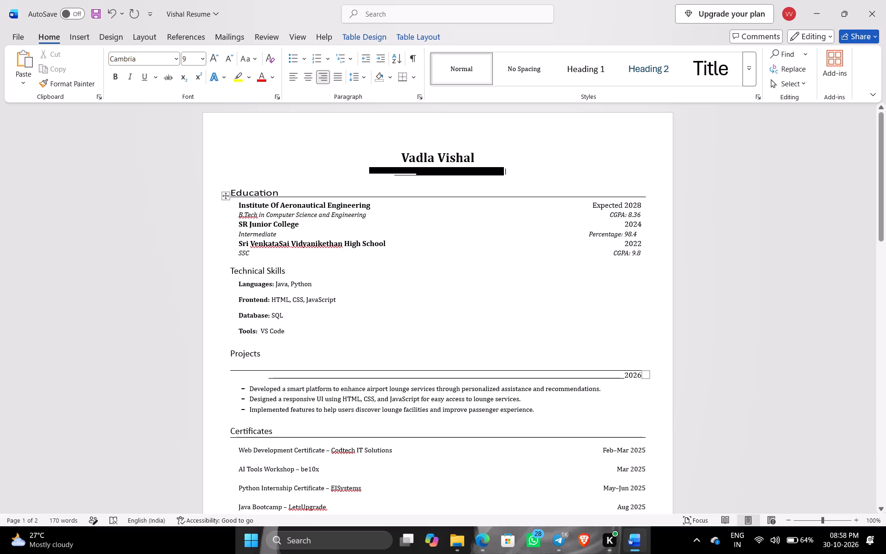
key("Right")
key("Right")
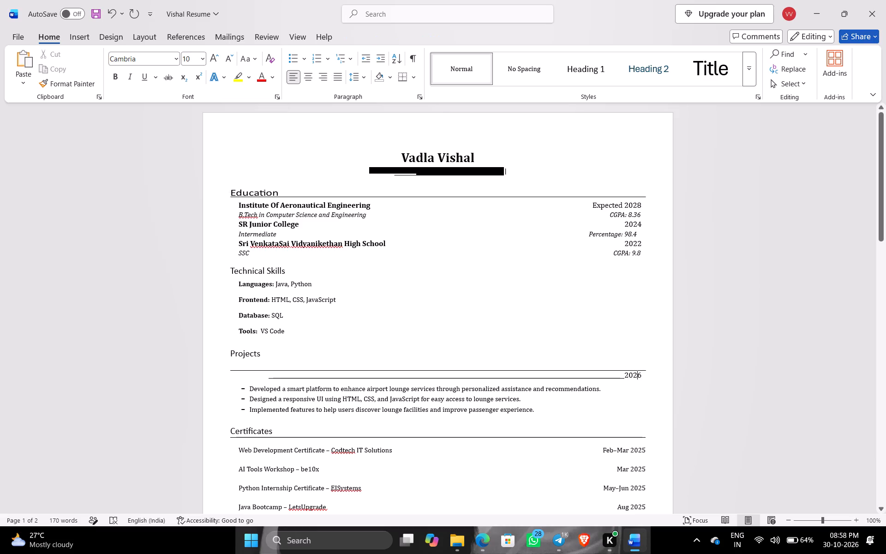
key("Right")
key("BackSpace")
key("BackSpace")
key("BackSpace")
key("BackSpace")
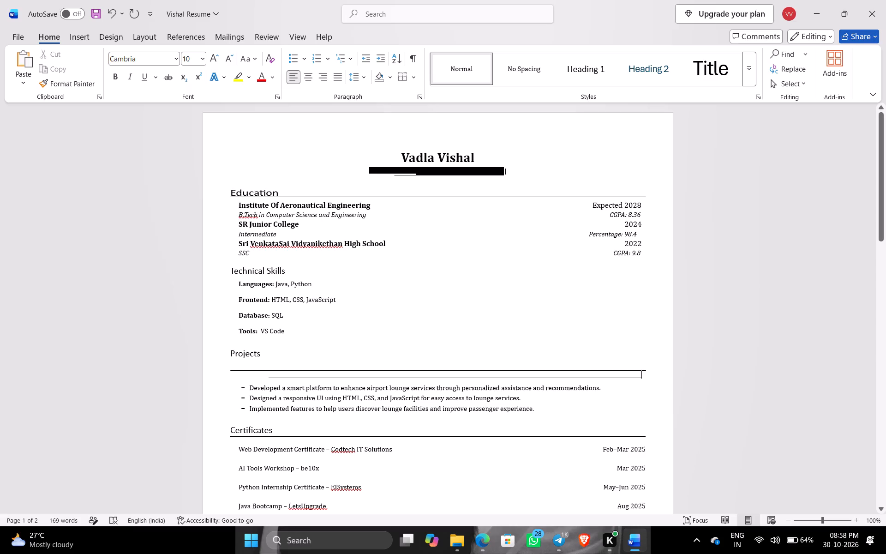
Delete the three airport-lounge bullets, the empty line after them and the leftover underline above them in Projects.
left_click_drag(240, 385, 392, 405)
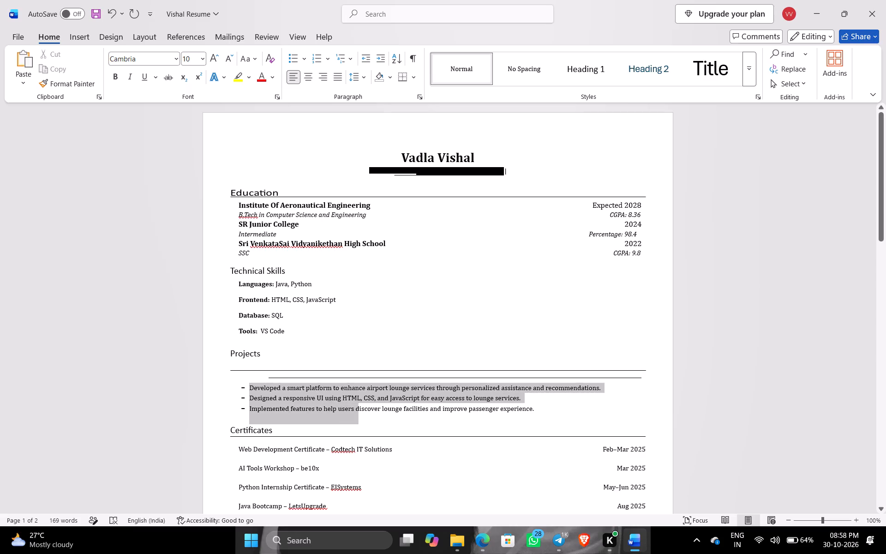
left_click_drag(392, 405, 536, 415)
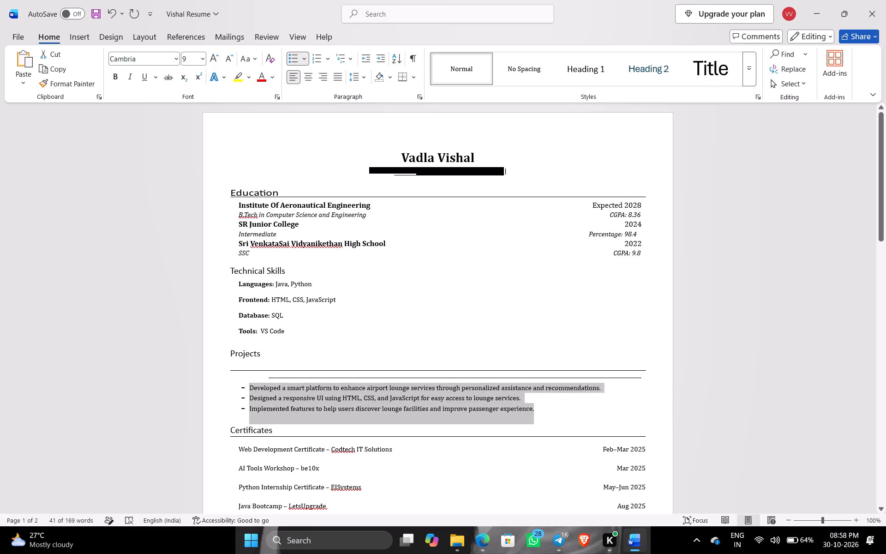
key("BackSpace")
key("BackSpace")
key("BackSpace")
key("BackSpace")
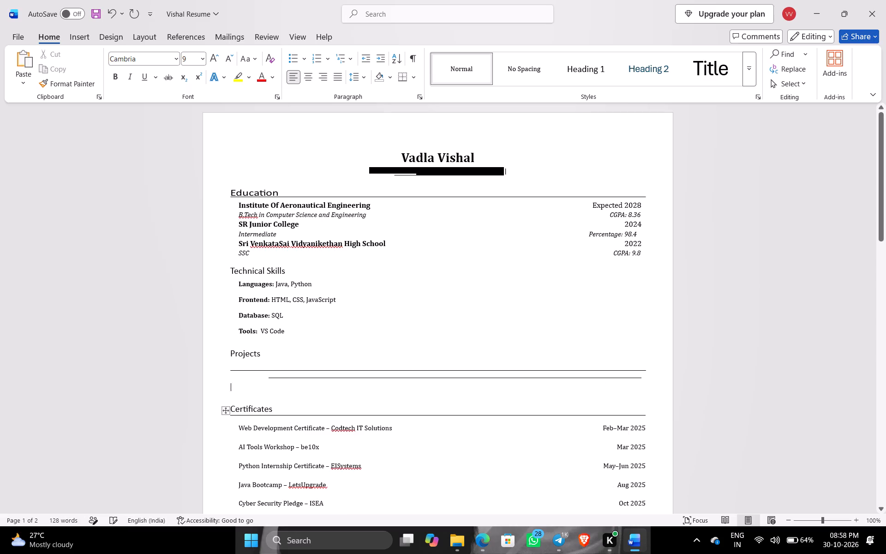
key("BackSpace")
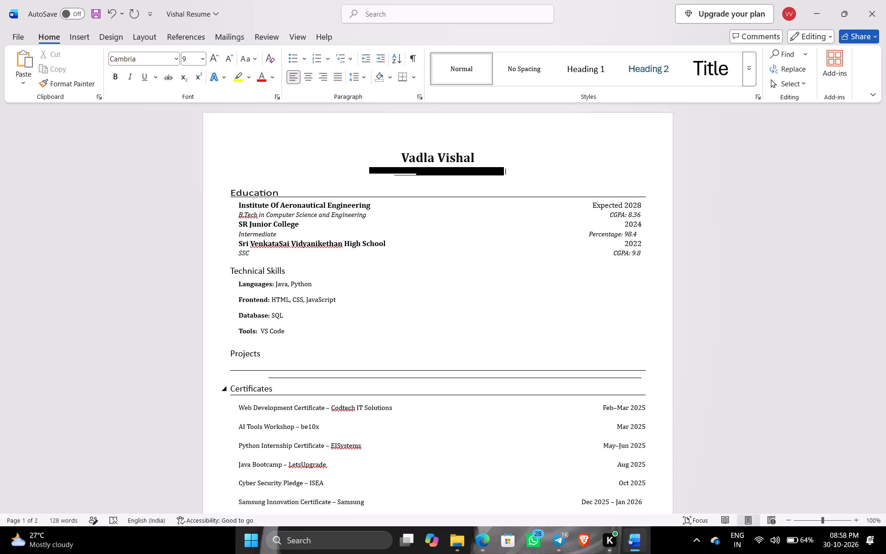
key("BackSpace")
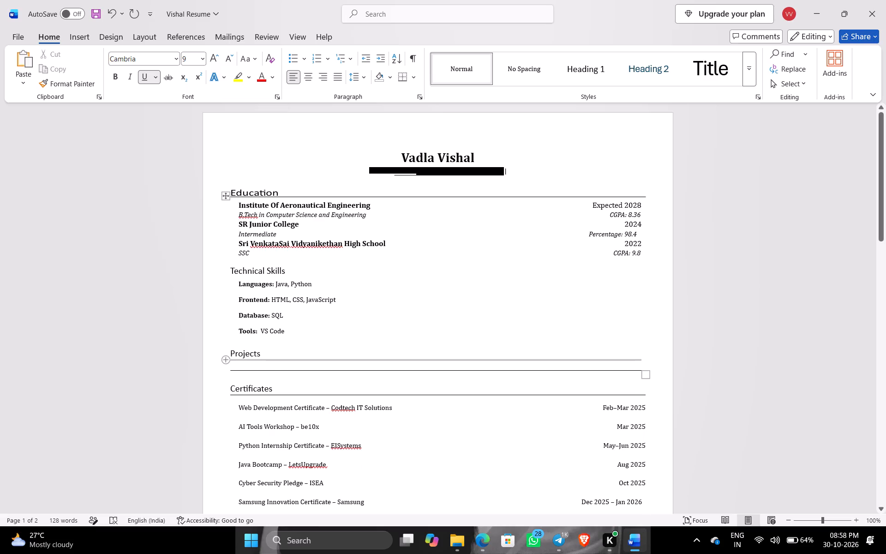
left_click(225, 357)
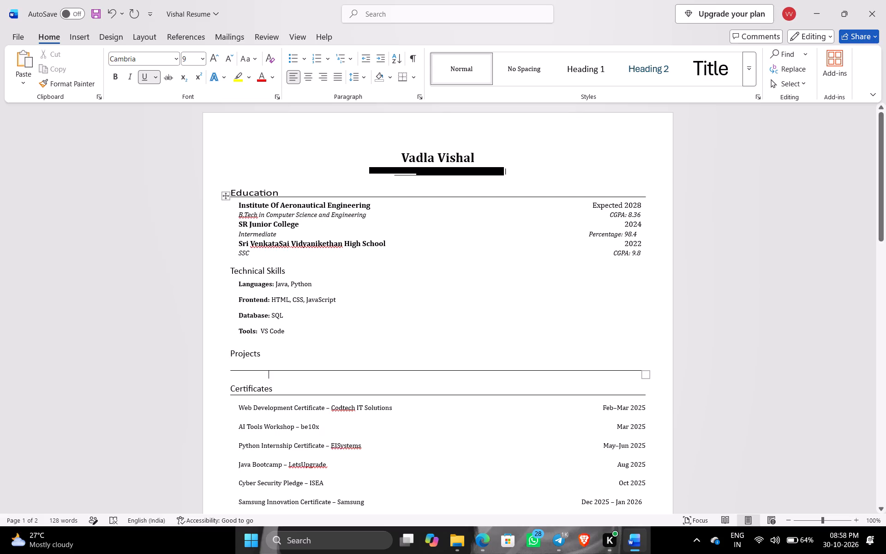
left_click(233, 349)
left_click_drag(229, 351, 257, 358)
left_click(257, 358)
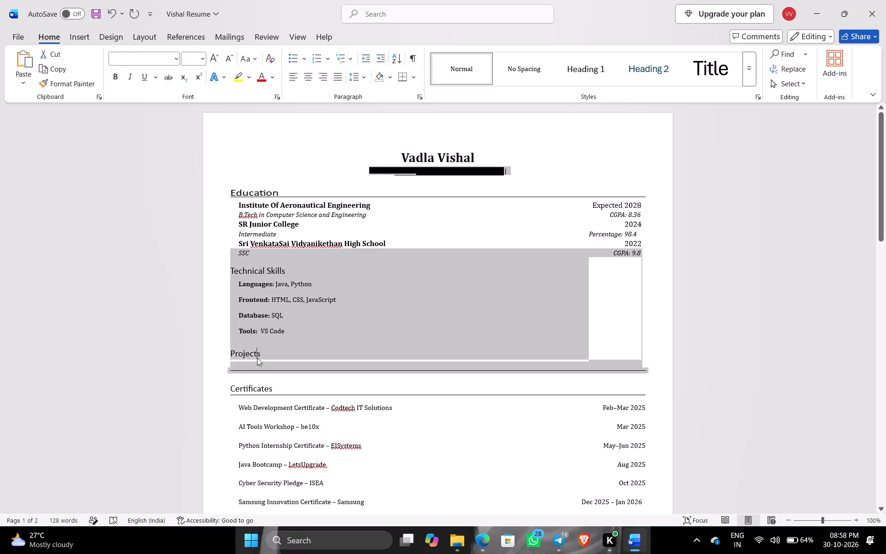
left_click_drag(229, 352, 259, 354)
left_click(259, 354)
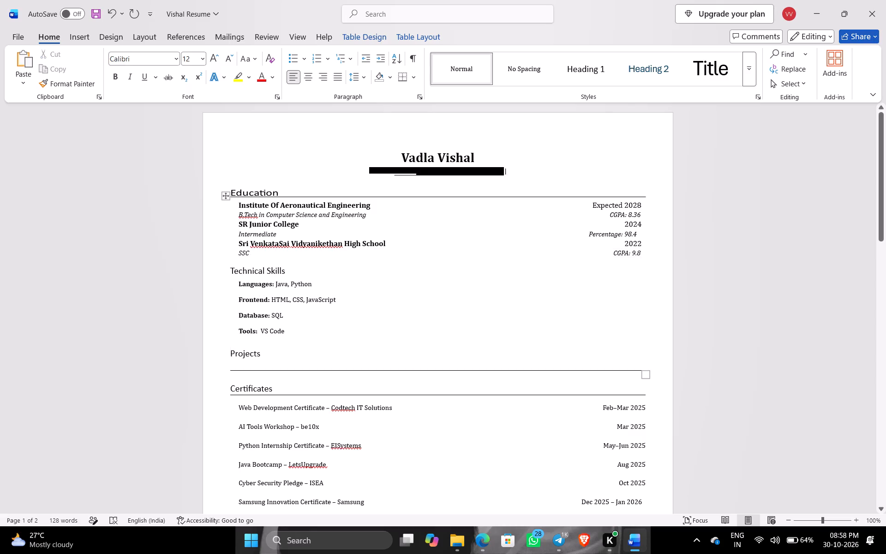
Add two line breaks below Projects, indent with two spaces and paste the copied AI-Powered Continuous Cyber Risk project heading.
left_click(651, 367)
key("Return")
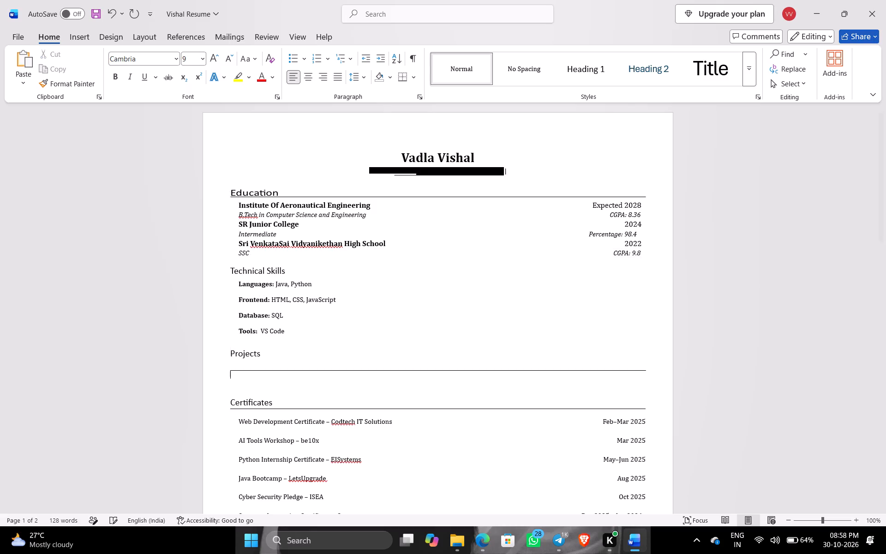
key("Return")
key("space")
key("space")
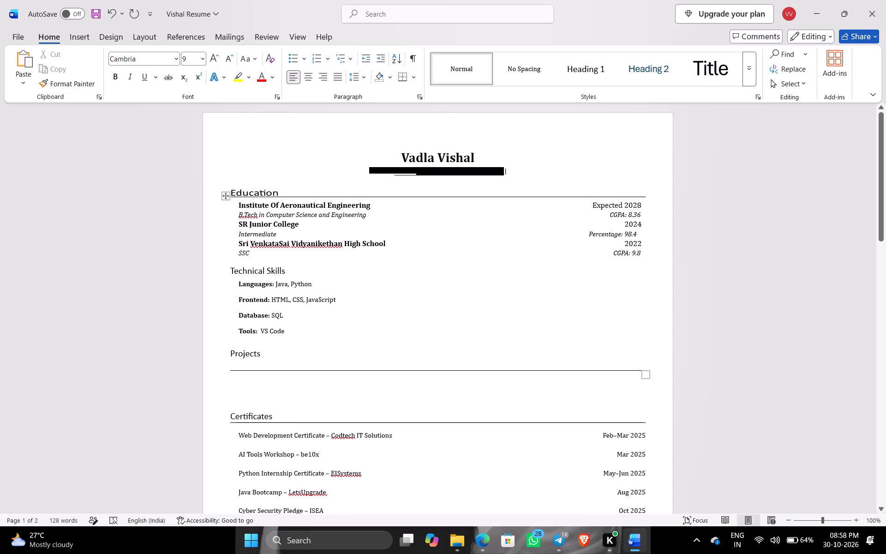
key("ctrl+v")
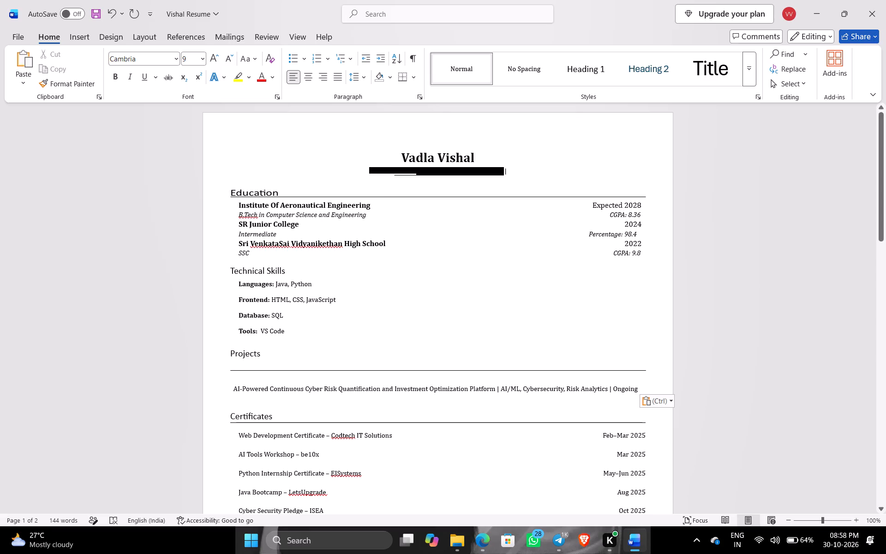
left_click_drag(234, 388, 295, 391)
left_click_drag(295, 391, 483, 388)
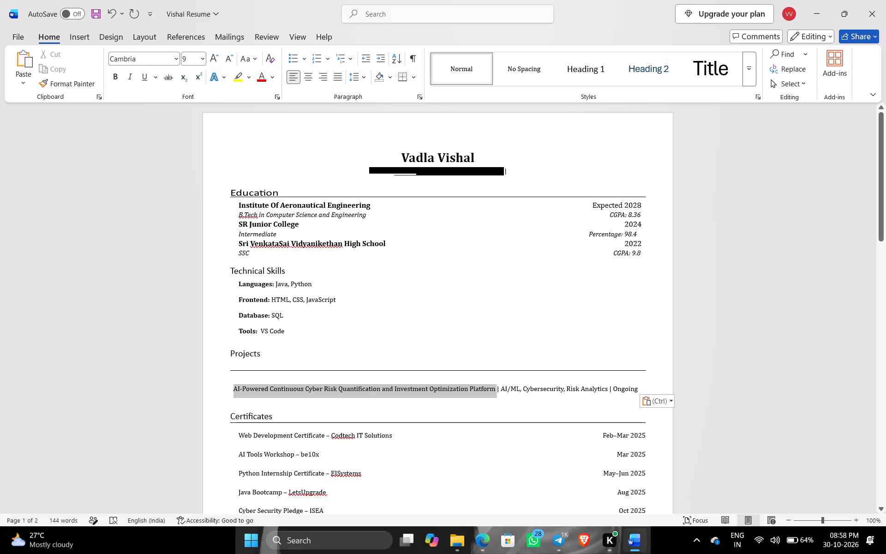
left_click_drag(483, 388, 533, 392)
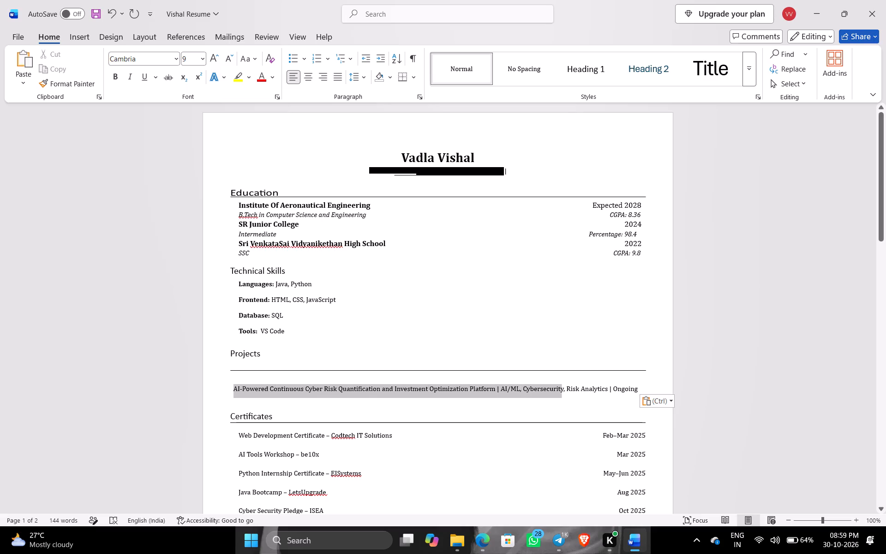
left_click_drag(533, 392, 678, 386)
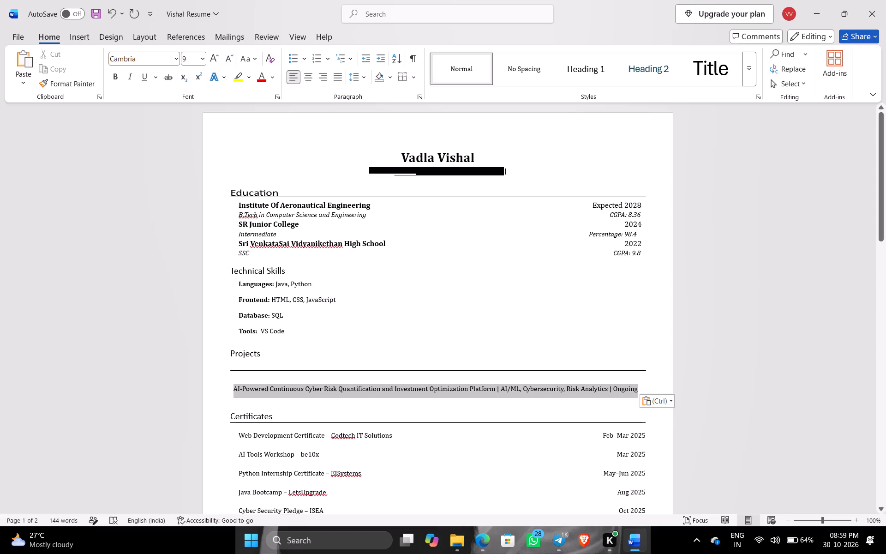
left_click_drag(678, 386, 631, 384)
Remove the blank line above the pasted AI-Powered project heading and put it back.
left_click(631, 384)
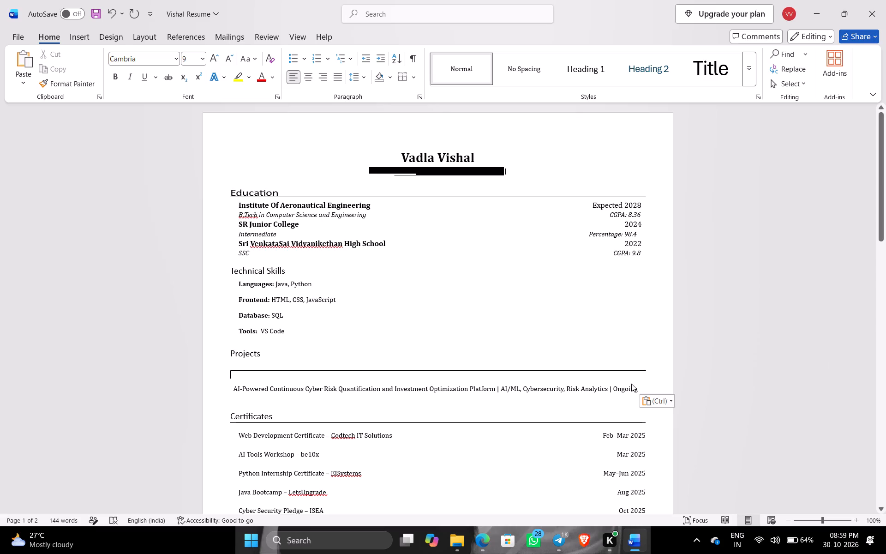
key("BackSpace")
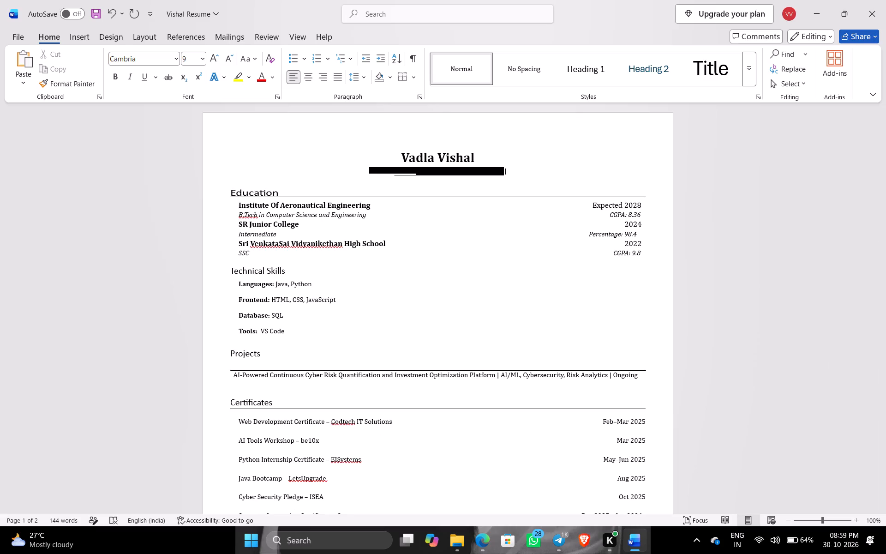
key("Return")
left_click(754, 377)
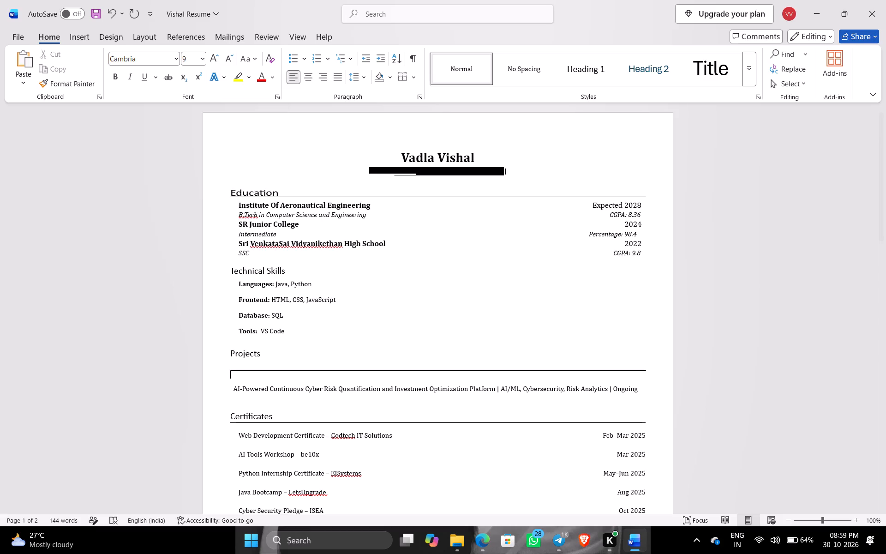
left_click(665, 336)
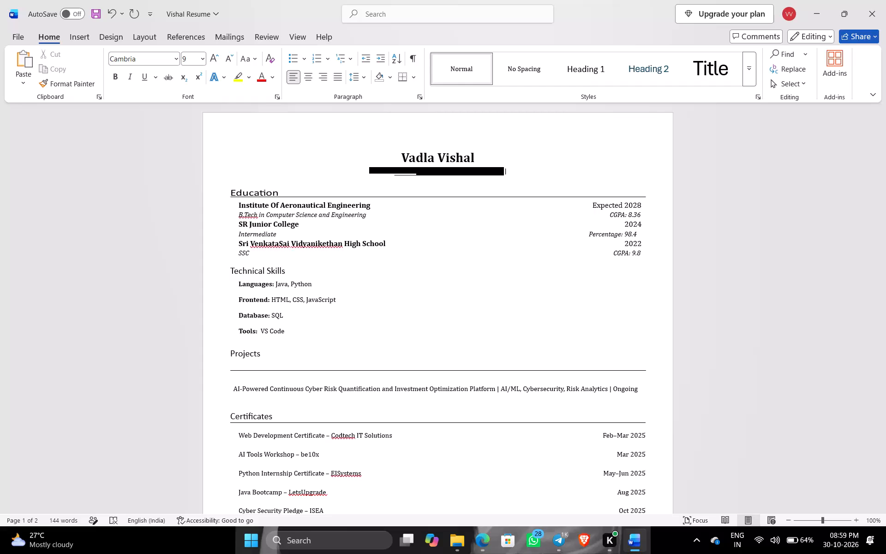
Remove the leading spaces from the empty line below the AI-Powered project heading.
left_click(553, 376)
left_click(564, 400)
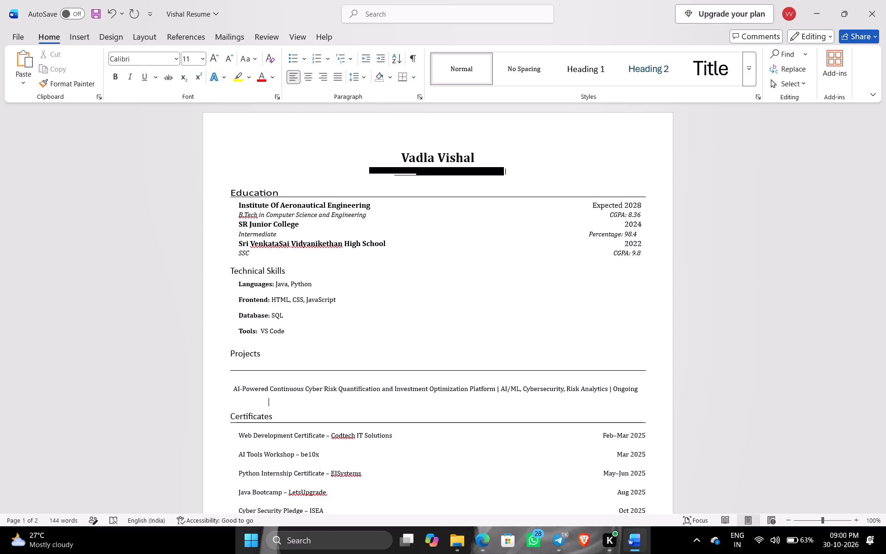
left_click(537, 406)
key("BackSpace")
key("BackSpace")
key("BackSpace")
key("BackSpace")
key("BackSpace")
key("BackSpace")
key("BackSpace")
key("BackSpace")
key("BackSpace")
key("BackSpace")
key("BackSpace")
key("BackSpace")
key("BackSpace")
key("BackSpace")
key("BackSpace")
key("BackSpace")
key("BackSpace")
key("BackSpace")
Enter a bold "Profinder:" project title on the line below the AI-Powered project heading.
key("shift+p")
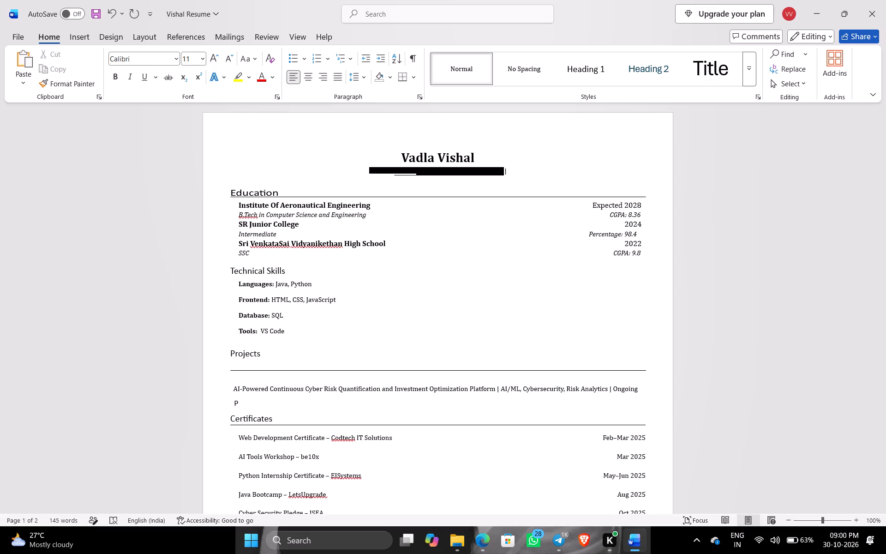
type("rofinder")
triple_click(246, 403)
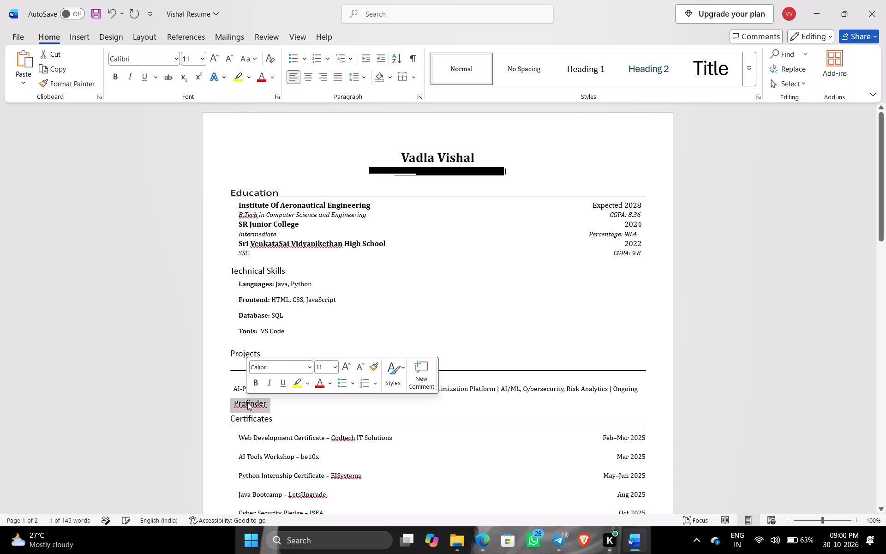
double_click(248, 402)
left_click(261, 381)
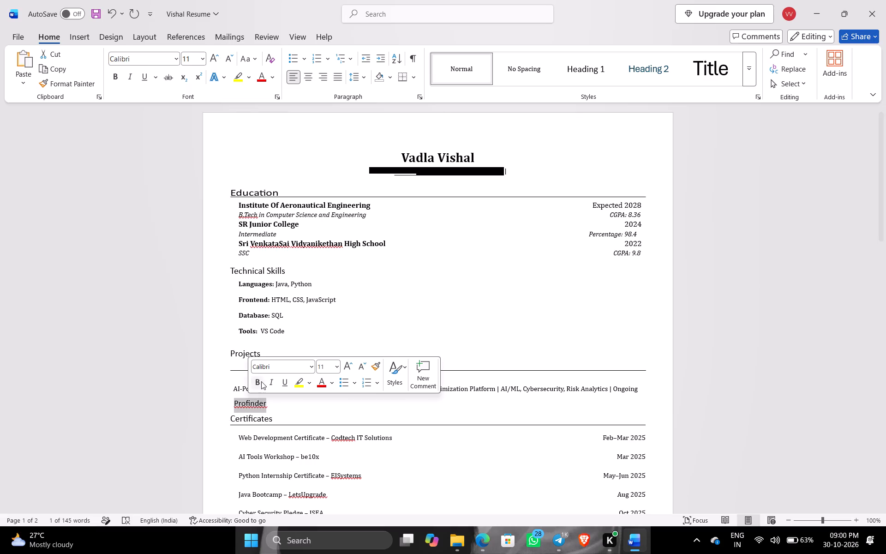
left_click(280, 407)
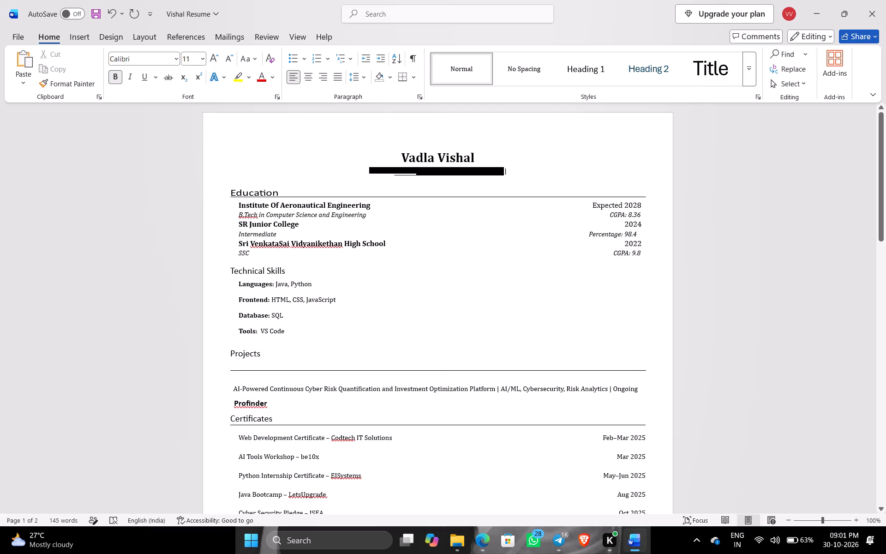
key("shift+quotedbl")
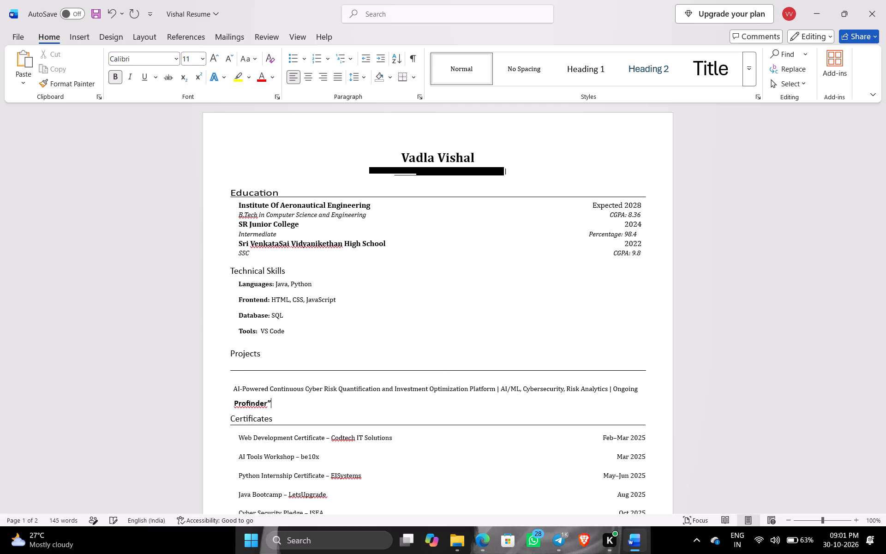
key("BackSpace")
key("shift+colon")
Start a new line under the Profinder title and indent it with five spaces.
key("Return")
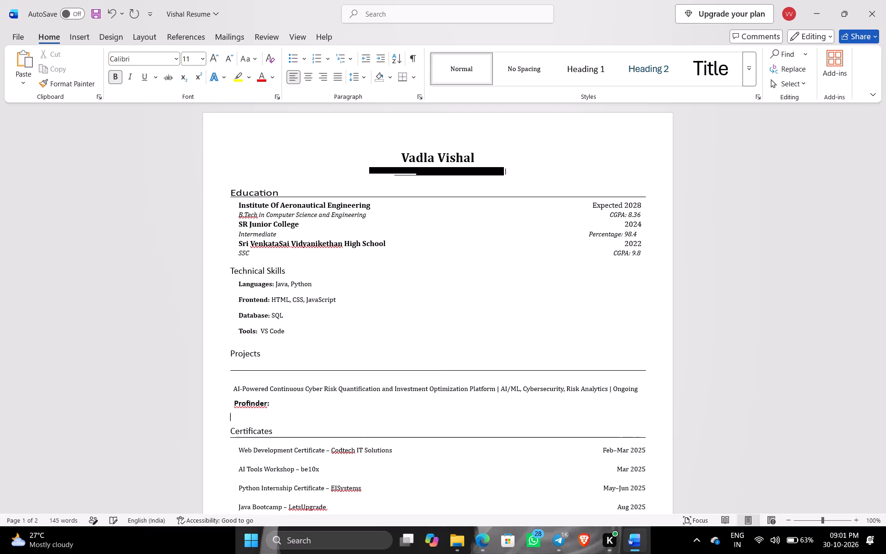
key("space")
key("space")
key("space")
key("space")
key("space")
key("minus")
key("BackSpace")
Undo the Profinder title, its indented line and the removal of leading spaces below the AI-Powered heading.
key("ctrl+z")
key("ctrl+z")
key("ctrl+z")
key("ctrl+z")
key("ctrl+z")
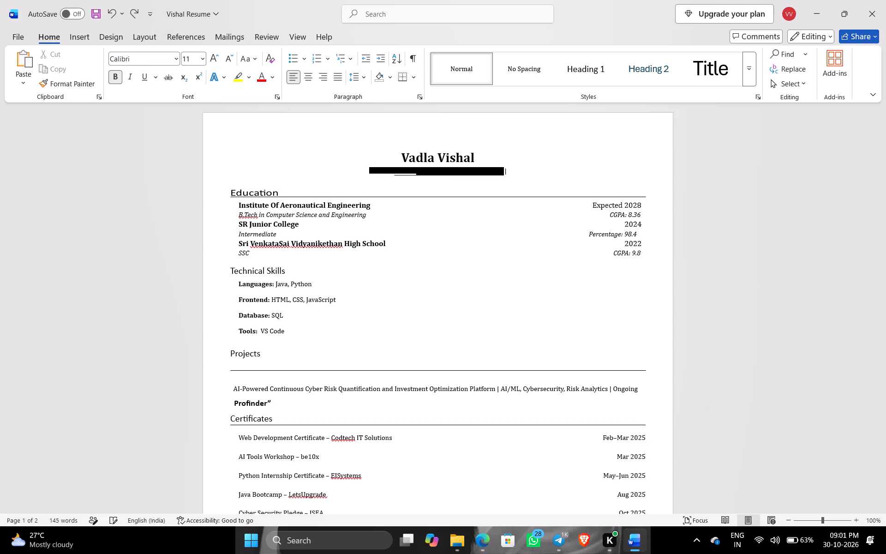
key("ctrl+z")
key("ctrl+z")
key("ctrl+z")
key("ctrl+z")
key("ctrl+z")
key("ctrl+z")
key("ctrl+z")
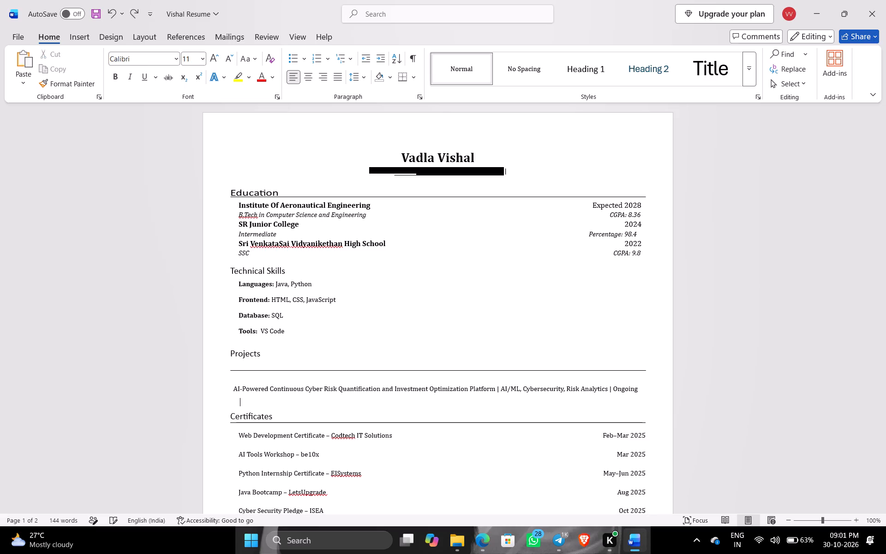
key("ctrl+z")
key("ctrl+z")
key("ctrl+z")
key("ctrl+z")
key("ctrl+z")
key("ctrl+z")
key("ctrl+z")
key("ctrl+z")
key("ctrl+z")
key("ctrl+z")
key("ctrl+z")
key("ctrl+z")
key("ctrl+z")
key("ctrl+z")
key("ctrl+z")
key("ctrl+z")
Undo the earlier spacing edits and the pasted AI-Powered project heading in Projects.
key("ctrl+z")
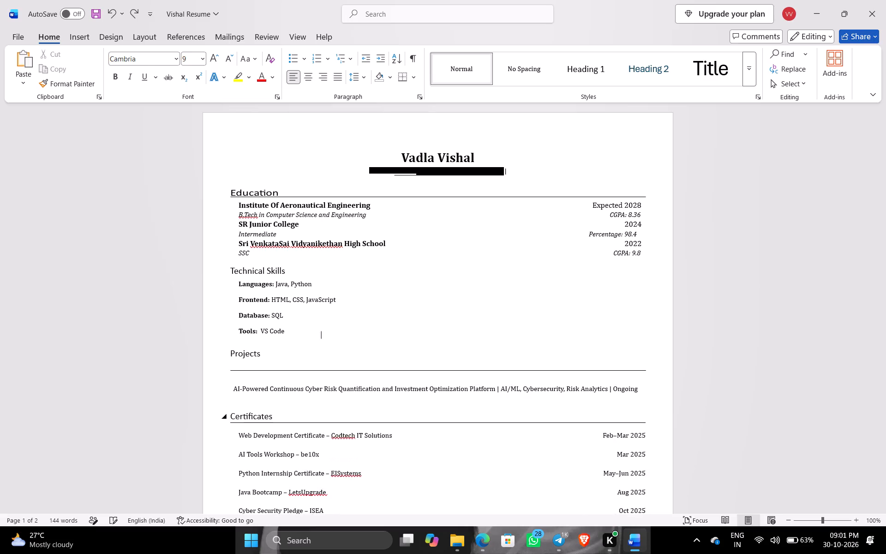
key("ctrl+z")
key("ctrl+z")
key("ctrl+z")
key("ctrl+z")
key("ctrl+z")
key("ctrl+z")
key("ctrl+z")
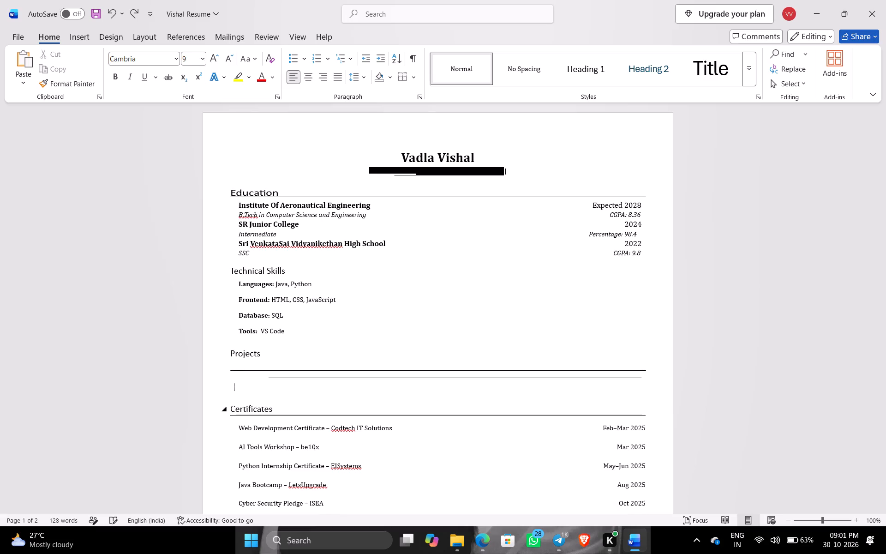
Undo the deletions in Projects back to the original Segreguard and LuxeAI entries with their bullets and the 2025 and 2026 dates.
key("ctrl+z")
key("ctrl+z")
key("ctrl+z")
key("ctrl+z")
key("ctrl+z")
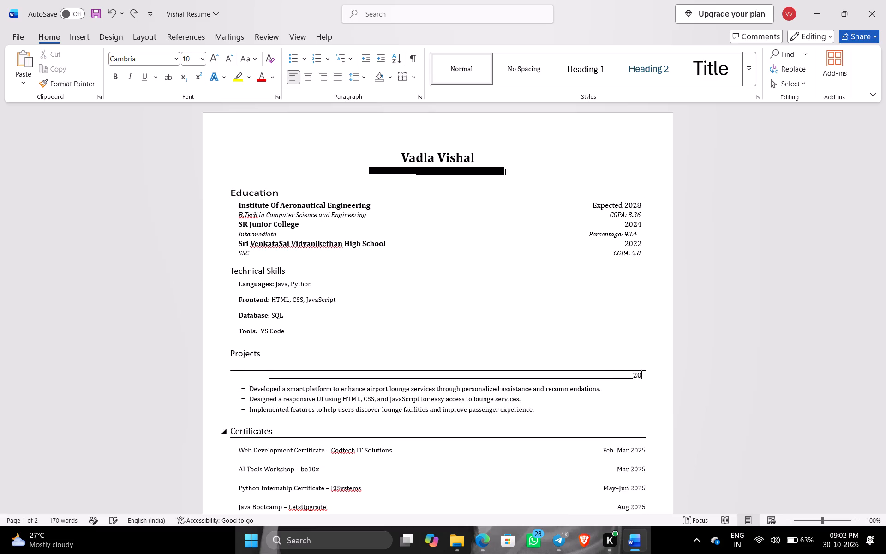
key("ctrl+z")
key("ctrl+z")
key("ctrl+z")
key("ctrl+z")
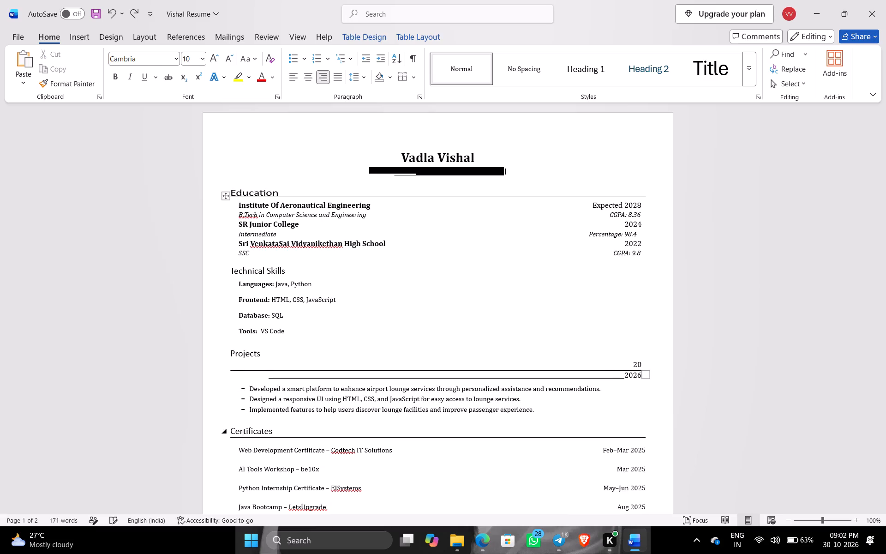
key("ctrl+z")
key("ctrl+z")
key("ctrl+z")
key("ctrl+z")
key("ctrl+z")
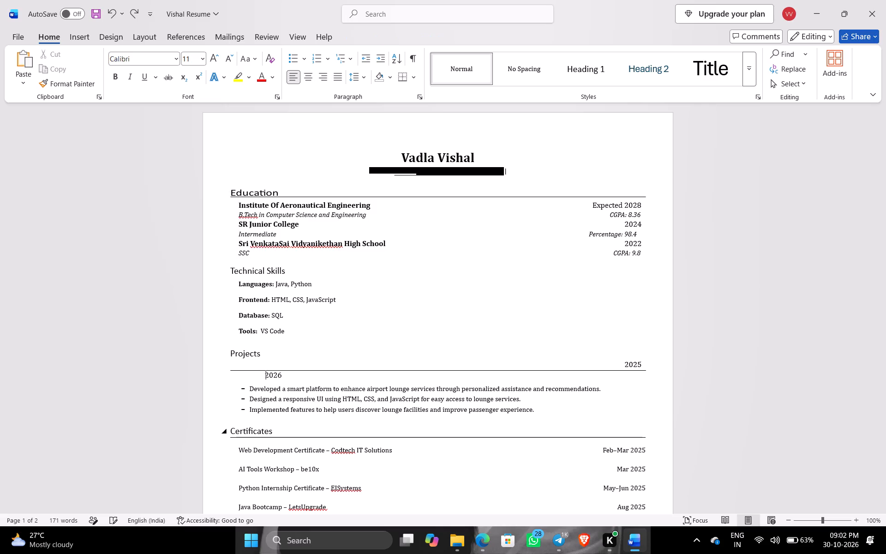
key("ctrl+z")
key("ctrl+z")
key("ctrl+z")
key("ctrl+z")
key("ctrl+z")
key("ctrl+z")
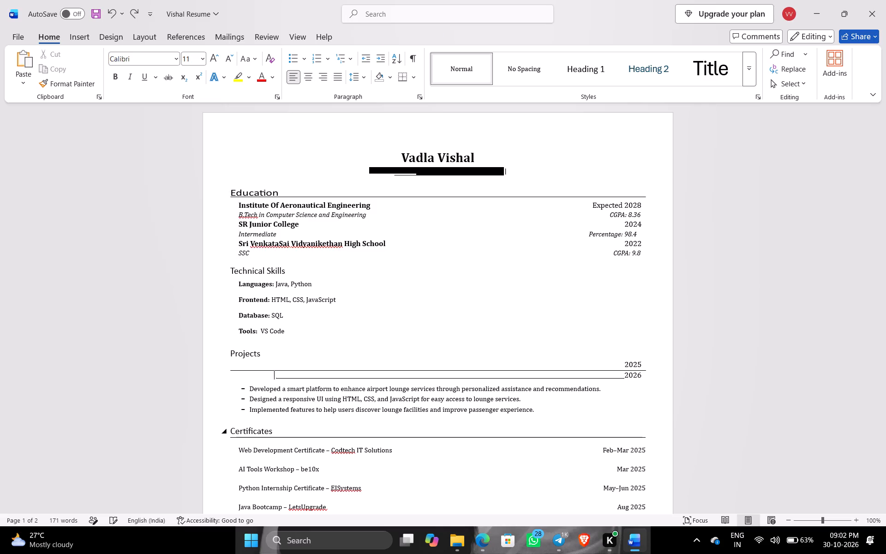
key("ctrl+z")
key("ctrl+z")
key("ctrl+z")
key("ctrl+z")
key("ctrl+z")
key("ctrl+z")
key("ctrl+z")
key("ctrl+z")
key("ctrl+z")
key("ctrl+z")
key("ctrl+z")
key("ctrl+z")
key("ctrl+z")
key("ctrl+z")
key("ctrl+z")
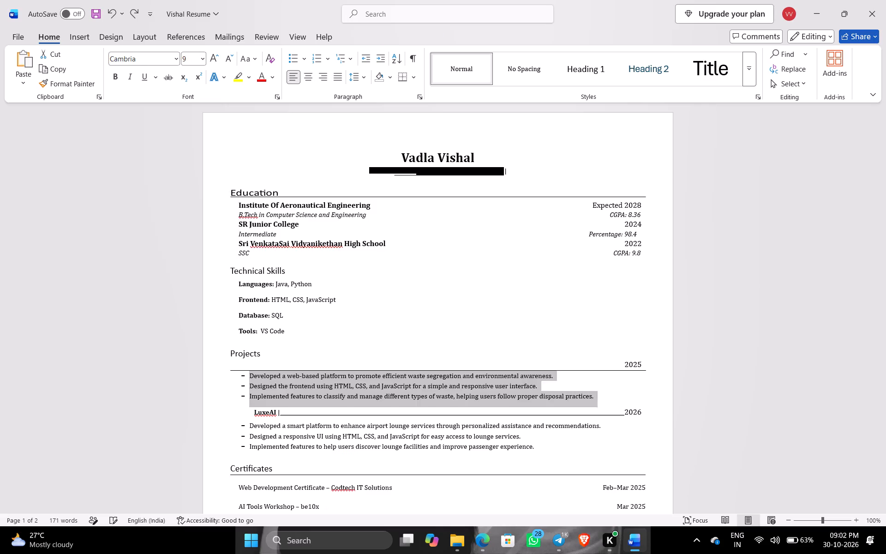
key("ctrl+z")
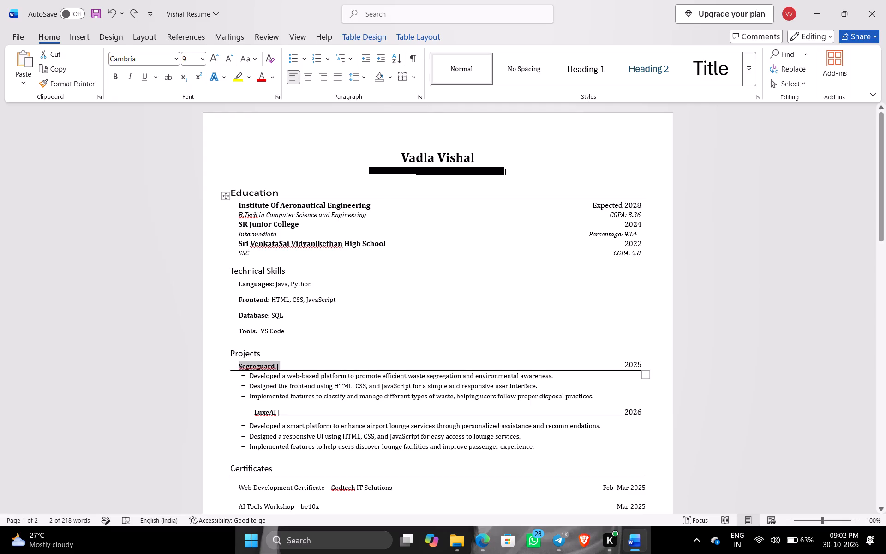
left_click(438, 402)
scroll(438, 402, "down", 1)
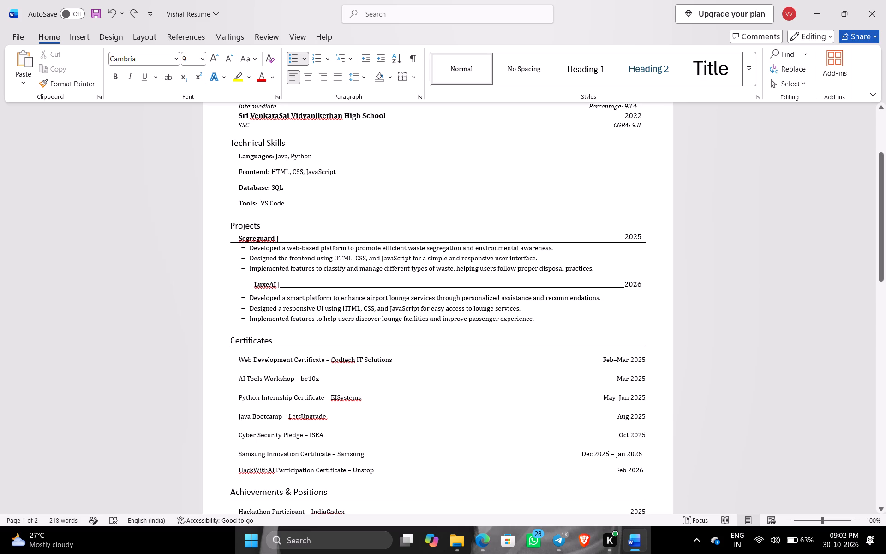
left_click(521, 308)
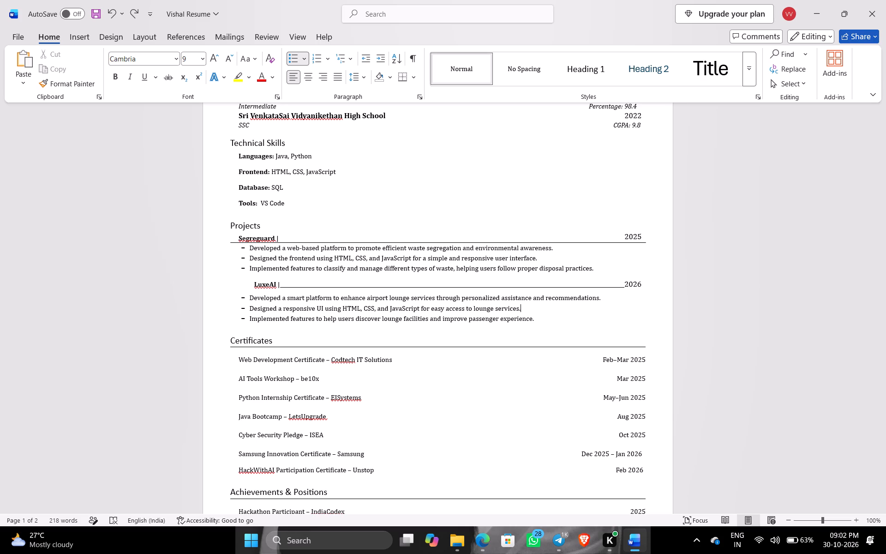
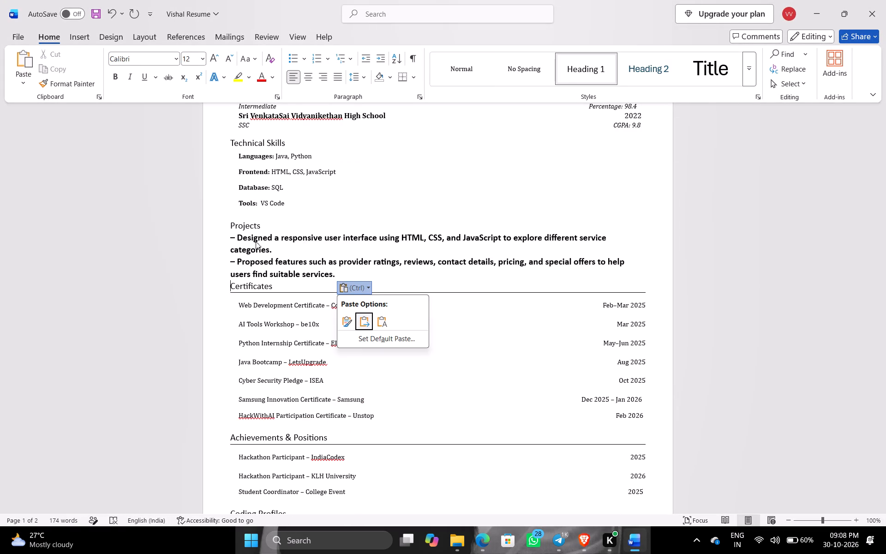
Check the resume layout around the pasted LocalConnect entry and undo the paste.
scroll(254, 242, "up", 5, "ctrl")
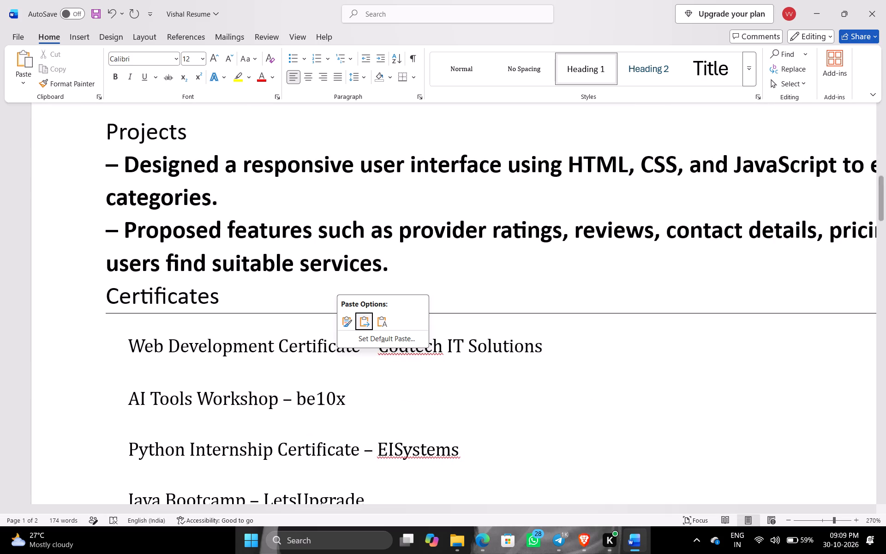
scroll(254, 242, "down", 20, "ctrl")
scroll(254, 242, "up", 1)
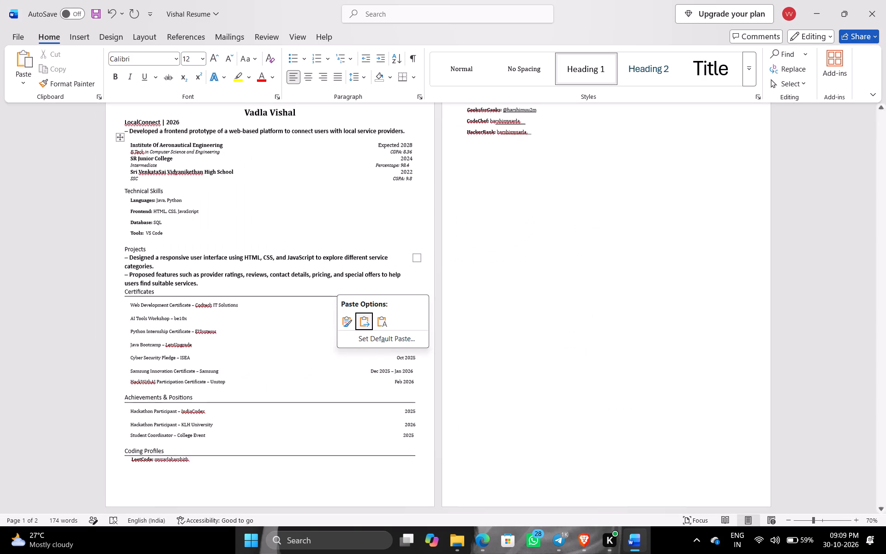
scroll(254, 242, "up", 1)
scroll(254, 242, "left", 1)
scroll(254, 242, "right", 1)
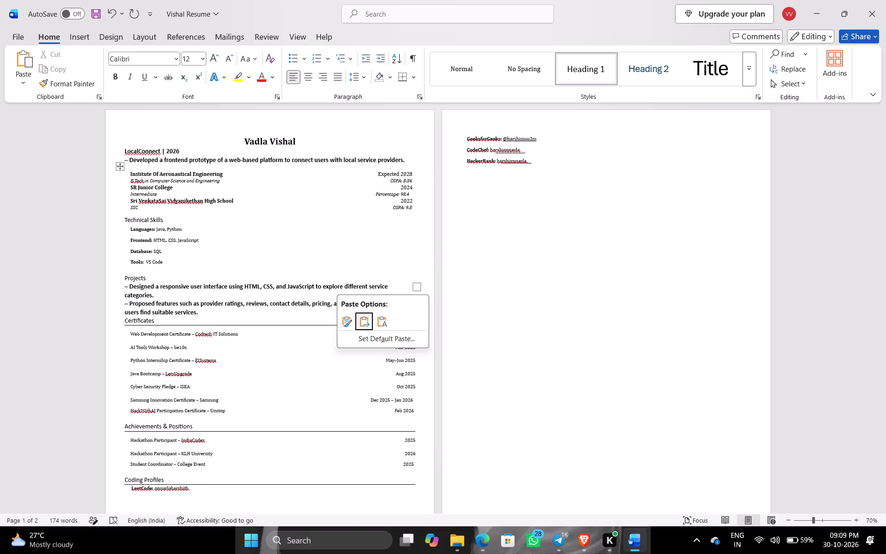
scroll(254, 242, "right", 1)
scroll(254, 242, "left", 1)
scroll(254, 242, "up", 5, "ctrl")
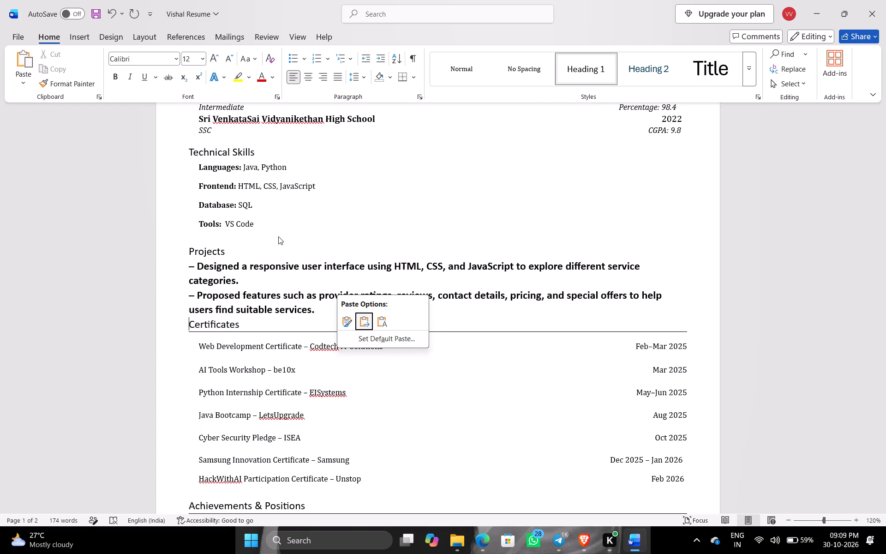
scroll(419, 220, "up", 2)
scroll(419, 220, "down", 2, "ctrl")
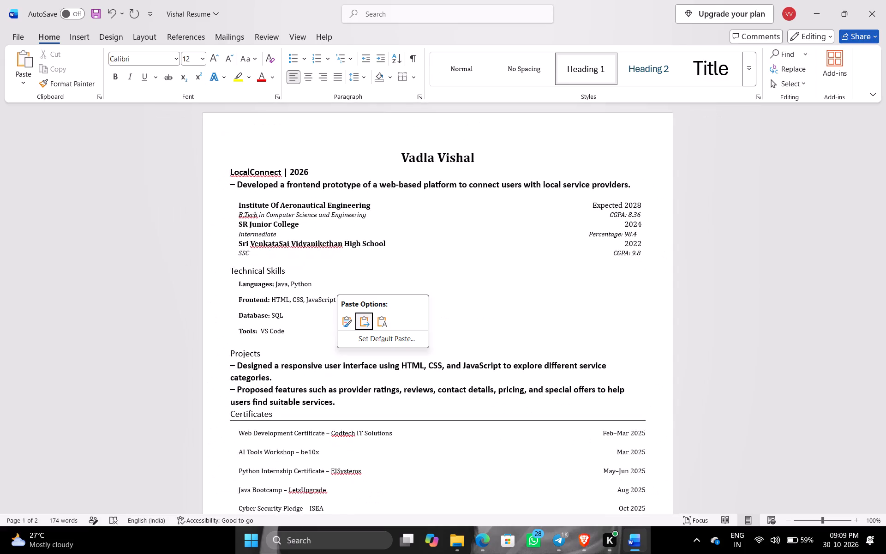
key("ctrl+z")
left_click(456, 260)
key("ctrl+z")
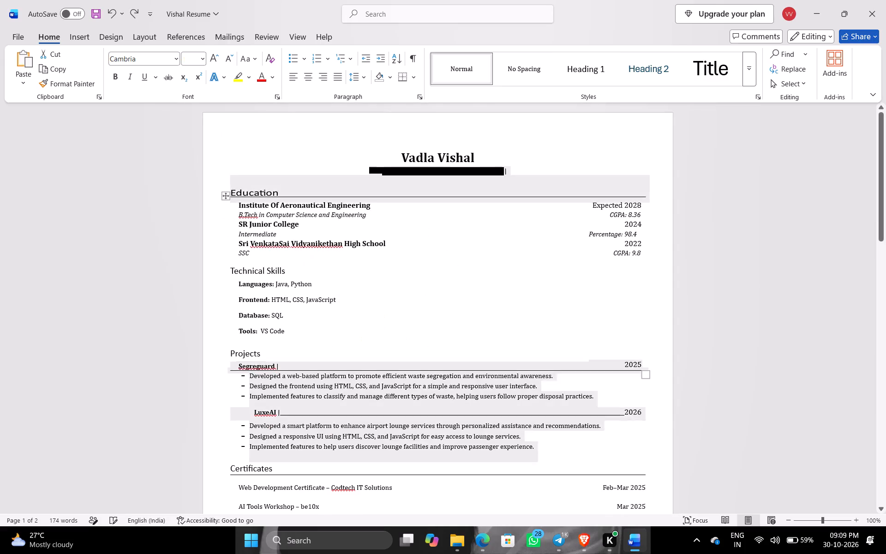
Delete the Segreguard title and its separator from the first project's heading line, leaving the year in place.
left_click(389, 375)
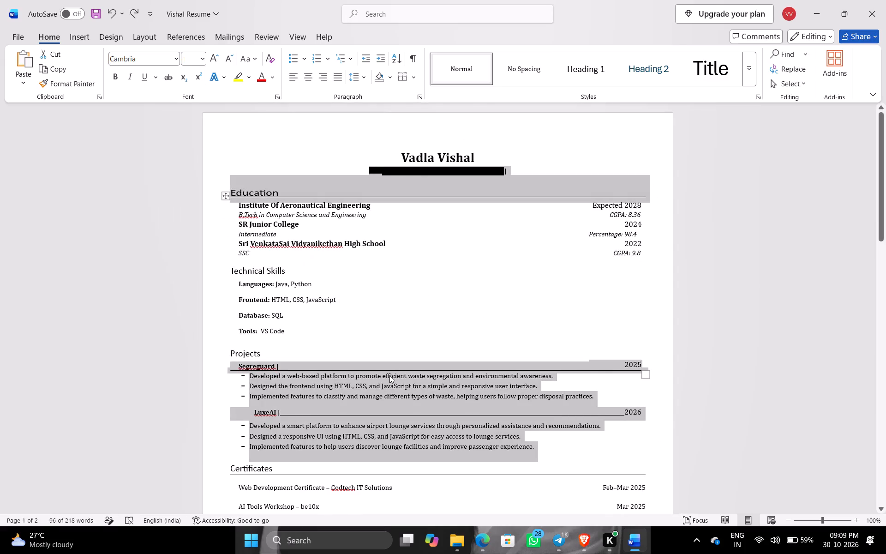
left_click_drag(238, 366, 289, 372)
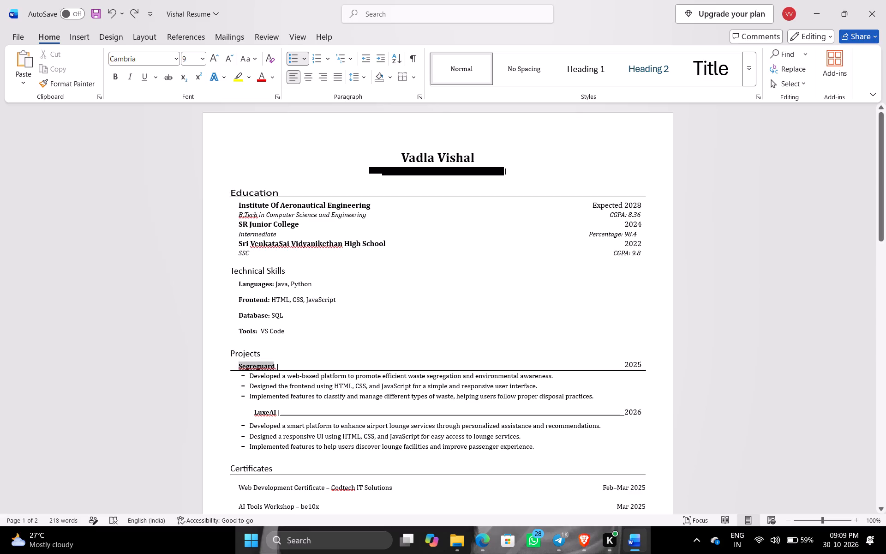
left_click_drag(289, 372, 275, 367)
left_click_drag(275, 367, 279, 367)
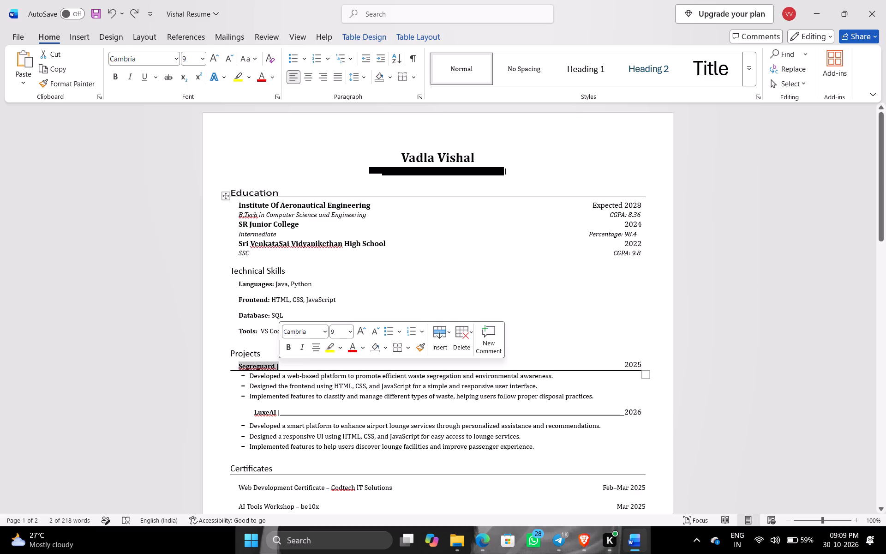
key("BackSpace")
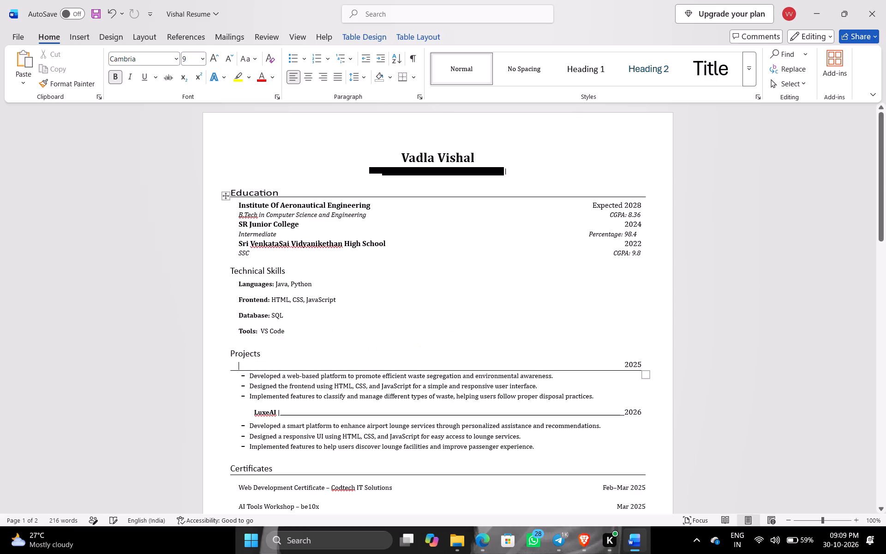
Replace the three Segreguard bullet points in the Projects section with the copied LocalConnect entry.
left_click_drag(240, 374, 263, 394)
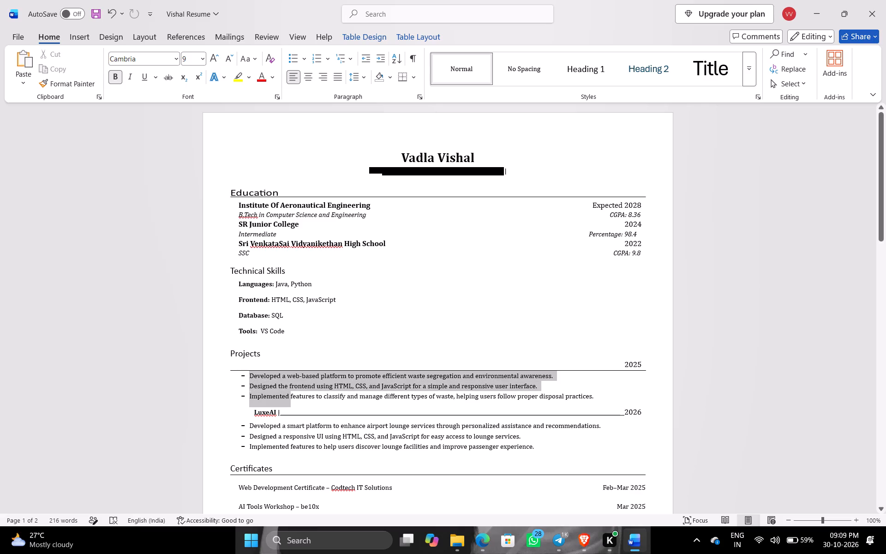
left_click_drag(263, 394, 599, 396)
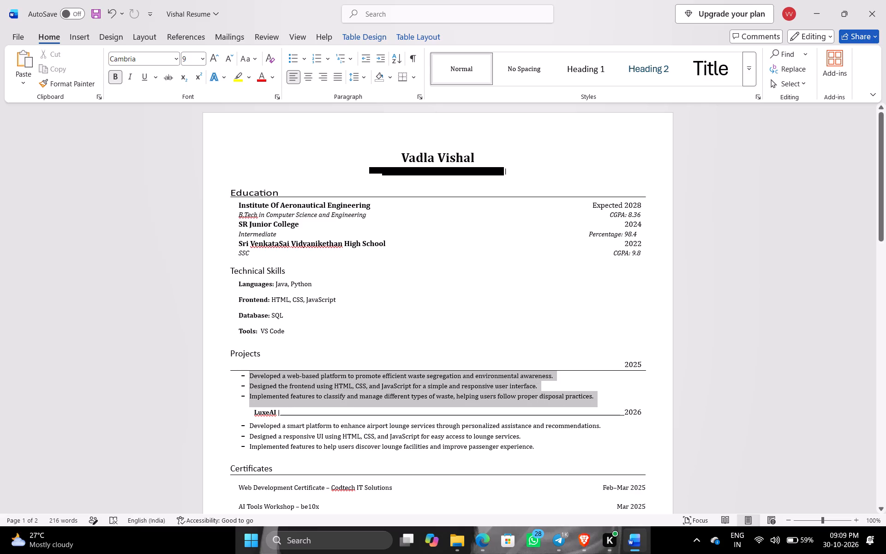
left_click_drag(599, 396, 595, 396)
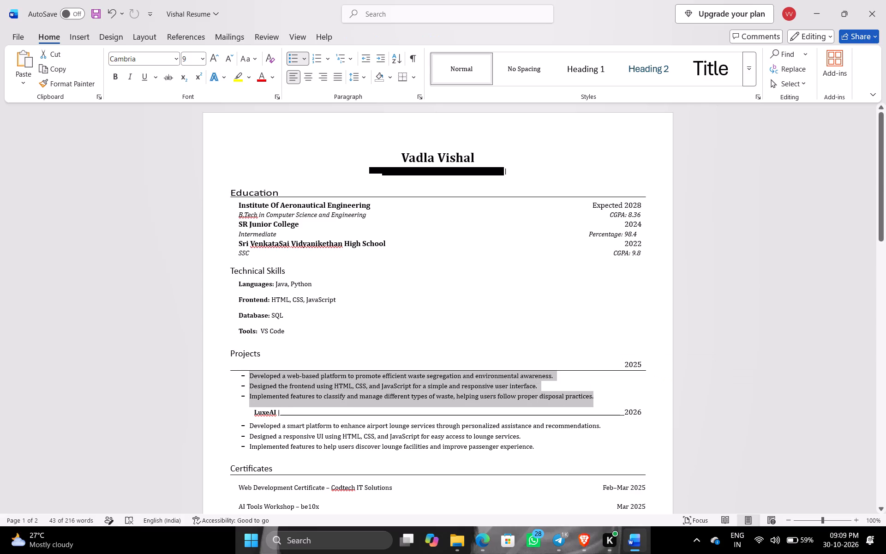
key("ctrl+v")
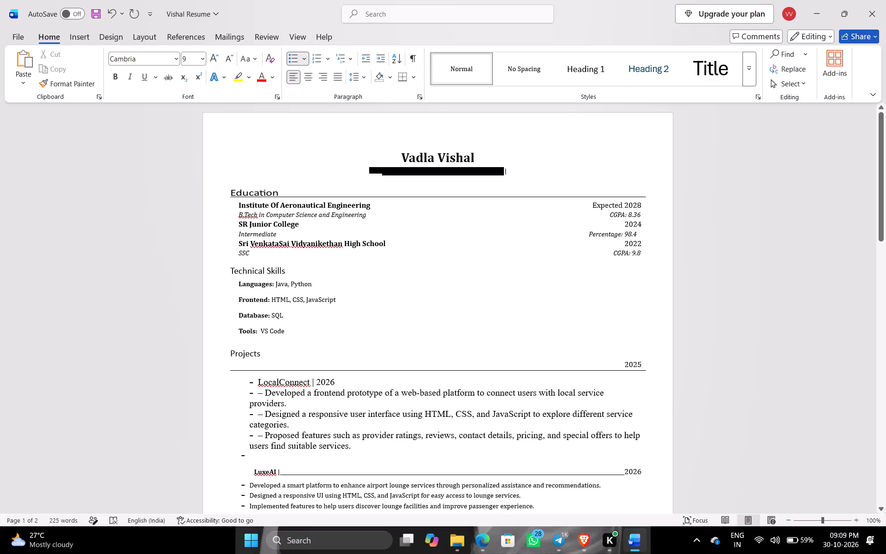
Remove the list bullet in front of the pasted "Developed a frontend prototype" line.
left_click(253, 392)
key("BackSpace")
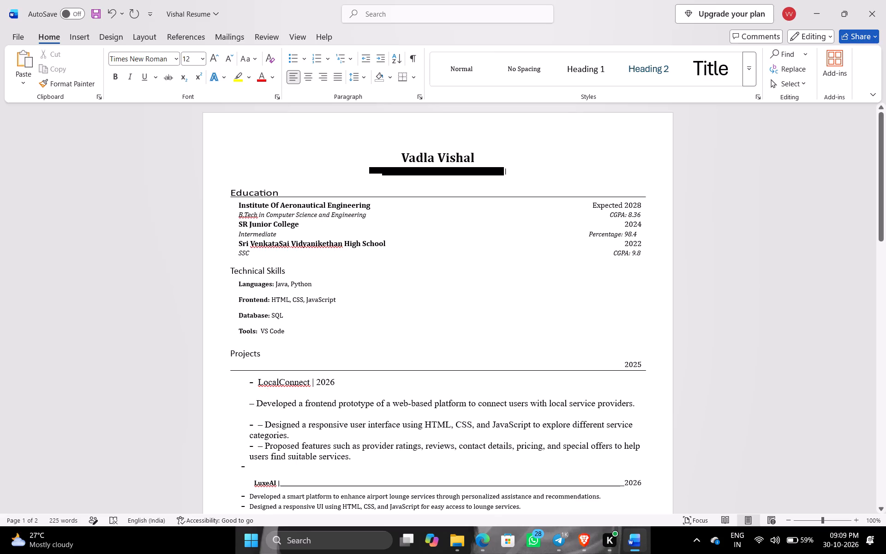
Copy the title LocalConnect from the pasted entry into the empty title cell of the first project's heading line.
left_click_drag(258, 381, 286, 377)
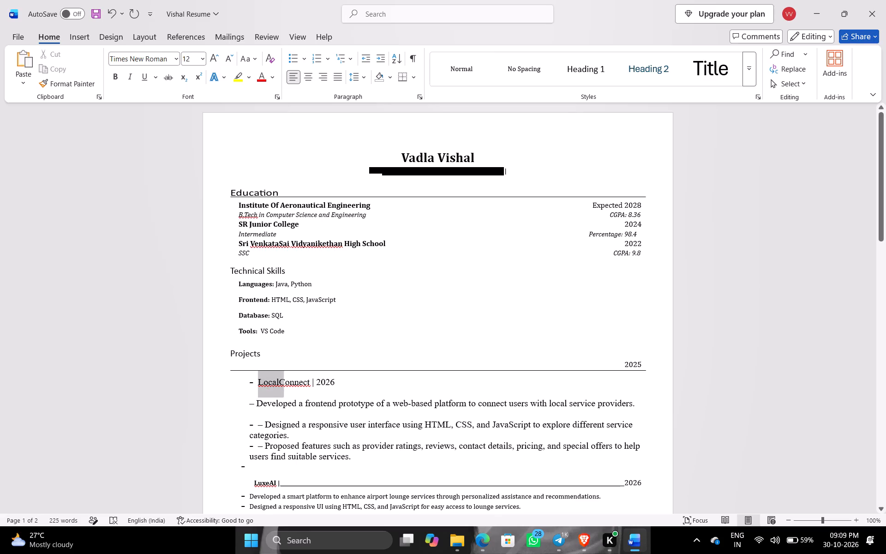
left_click_drag(286, 377, 330, 380)
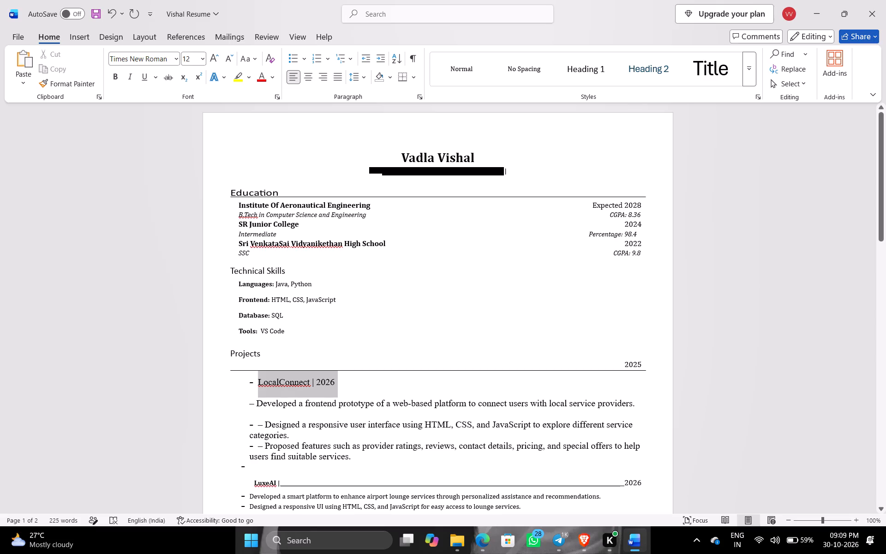
left_click_drag(330, 380, 311, 380)
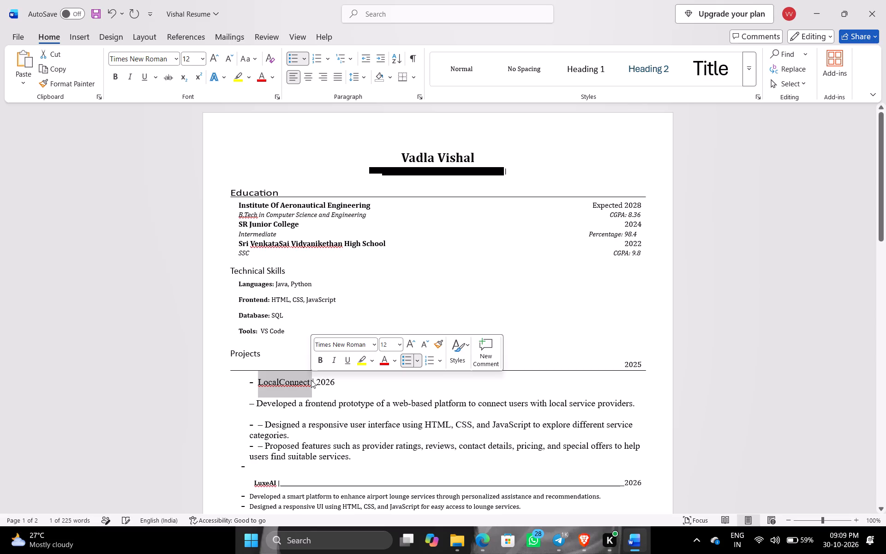
key("ctrl+c")
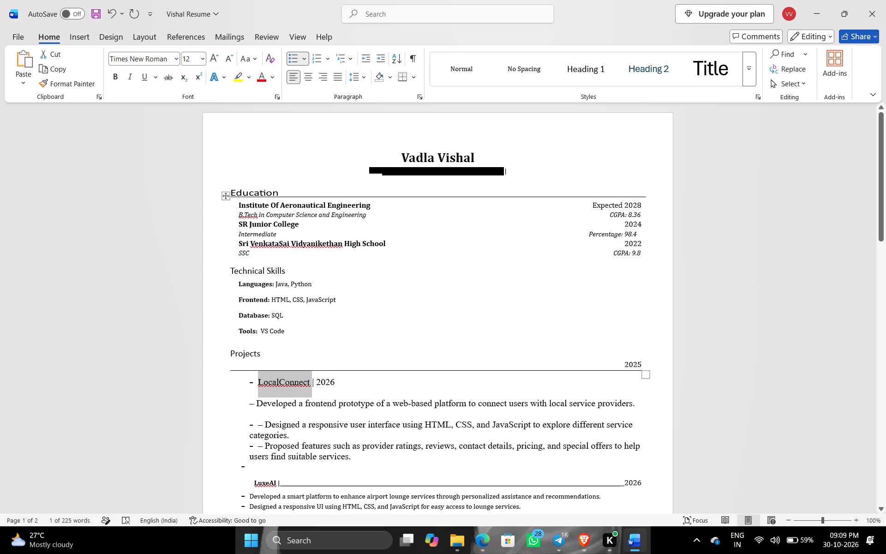
left_click(253, 367)
key("ctrl+v")
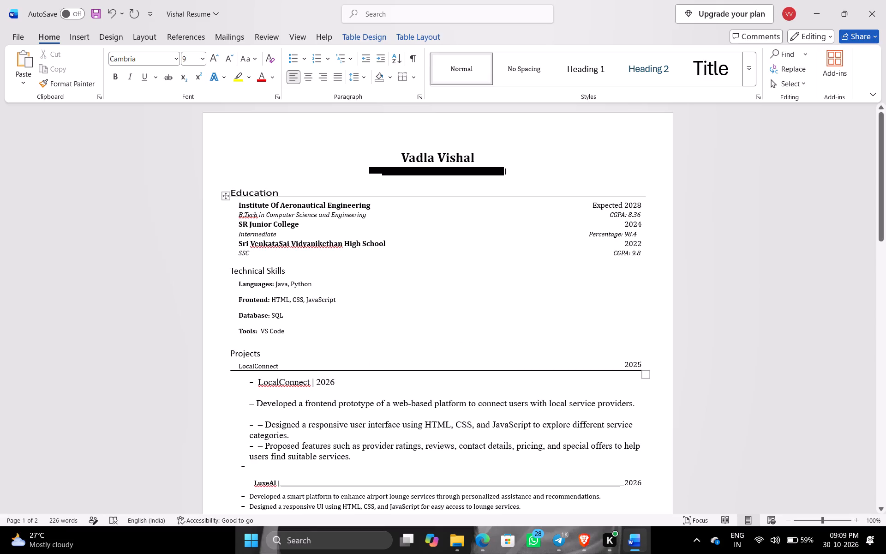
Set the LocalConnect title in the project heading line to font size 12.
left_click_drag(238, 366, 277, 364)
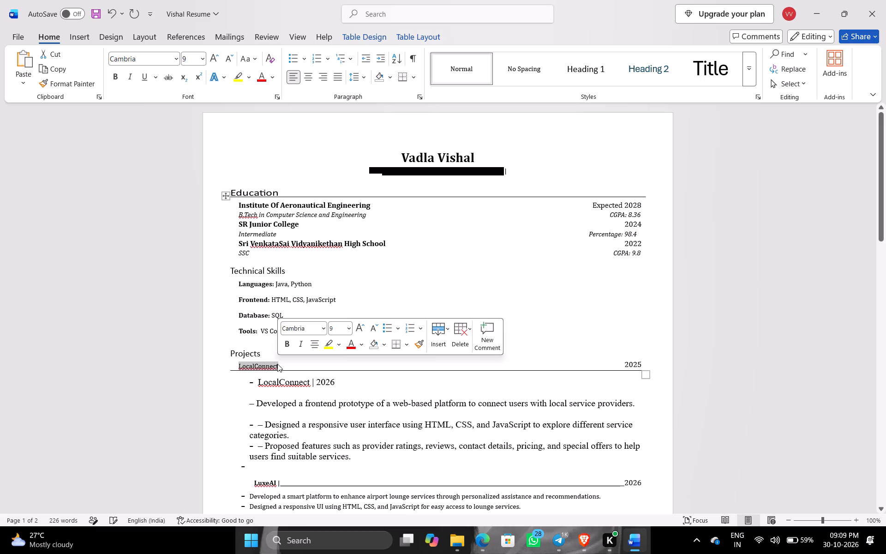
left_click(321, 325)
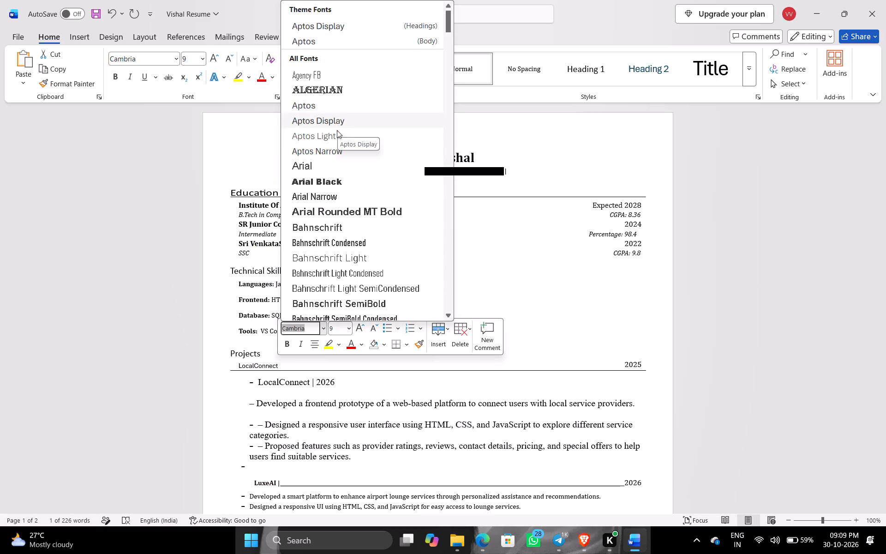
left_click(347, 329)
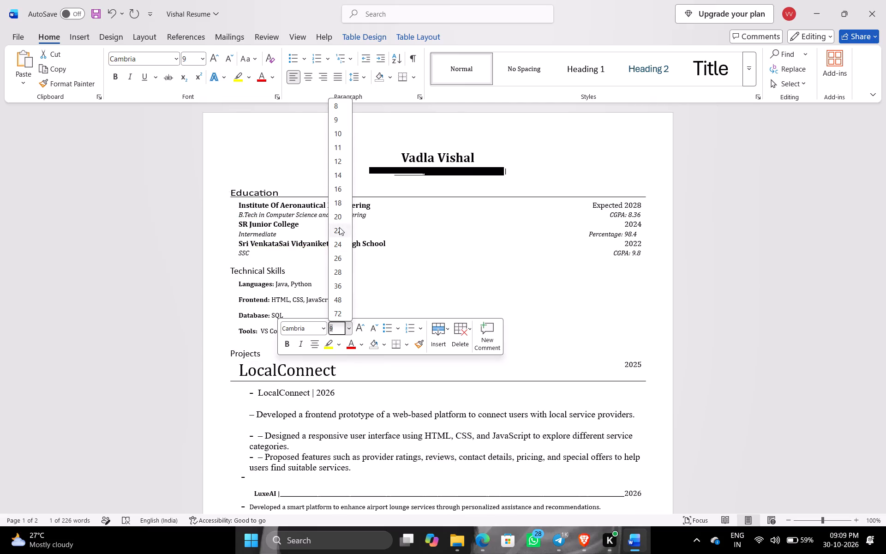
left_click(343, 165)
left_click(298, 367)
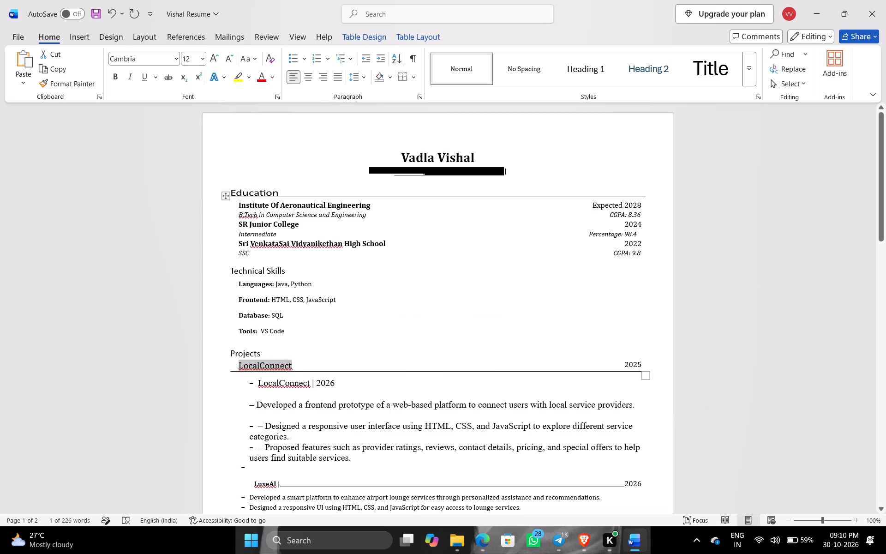
Compare the LocalConnect heading title with the SR Junior College text, and make the title bold at font size 10.
triple_click(272, 366)
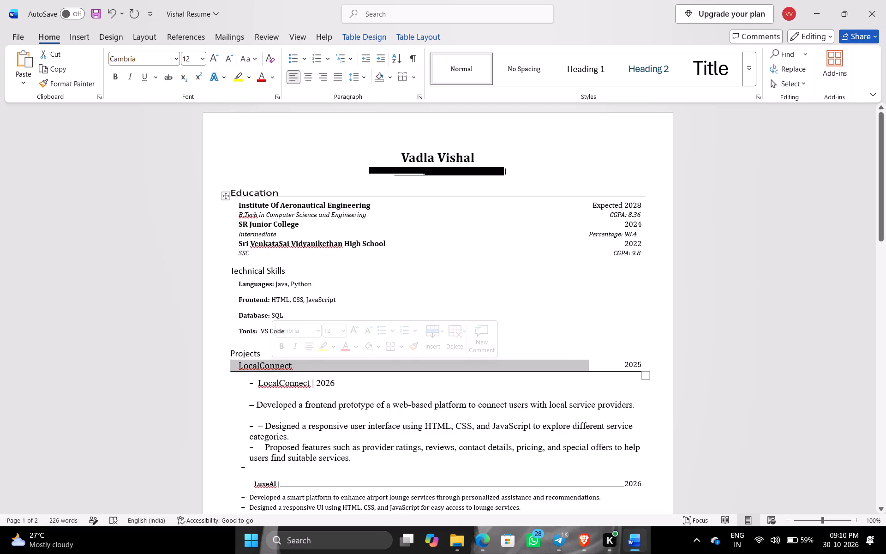
double_click(266, 225)
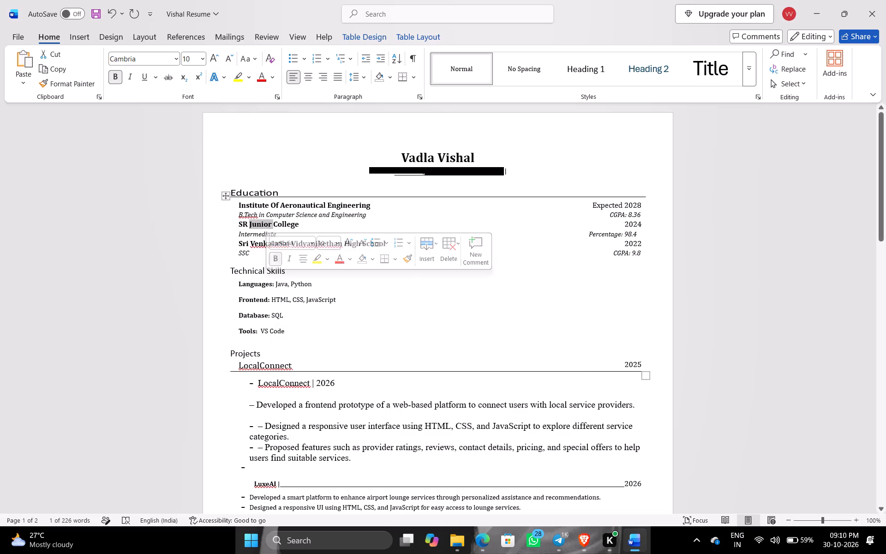
triple_click(256, 363)
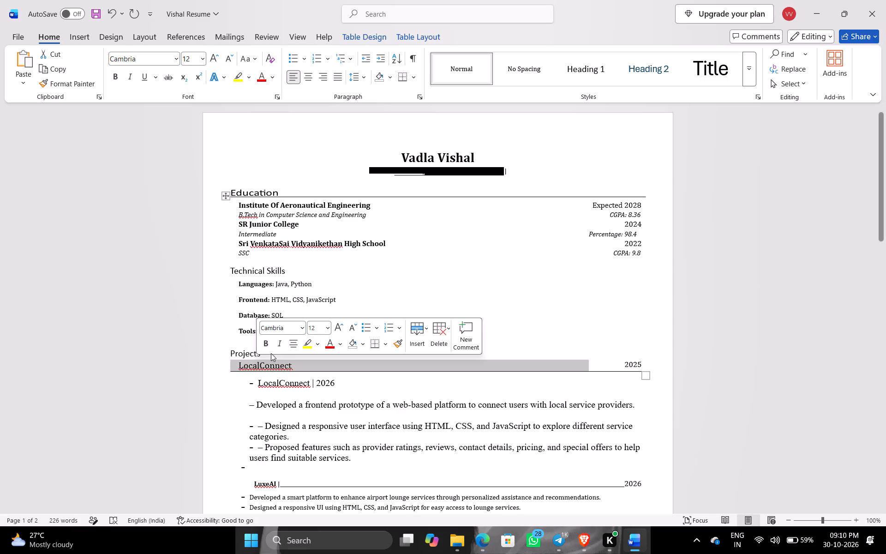
left_click(264, 343)
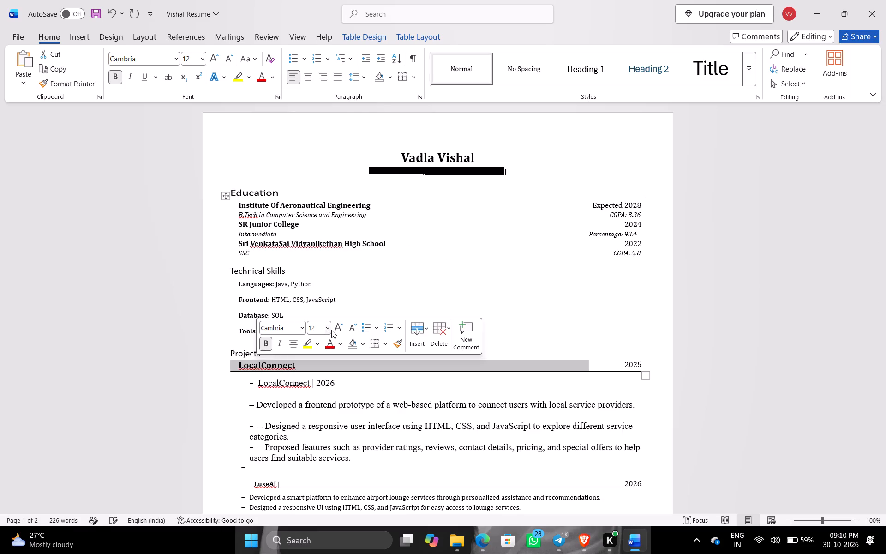
left_click(326, 327)
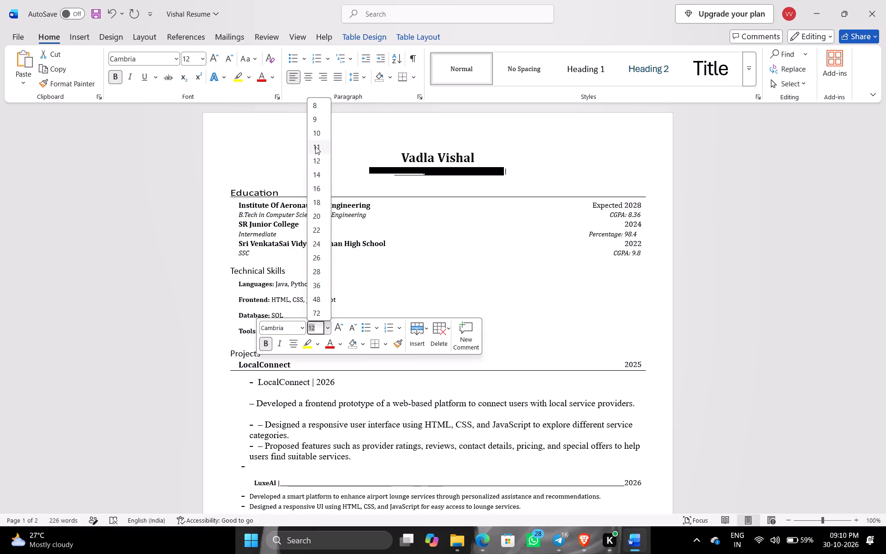
left_click(317, 137)
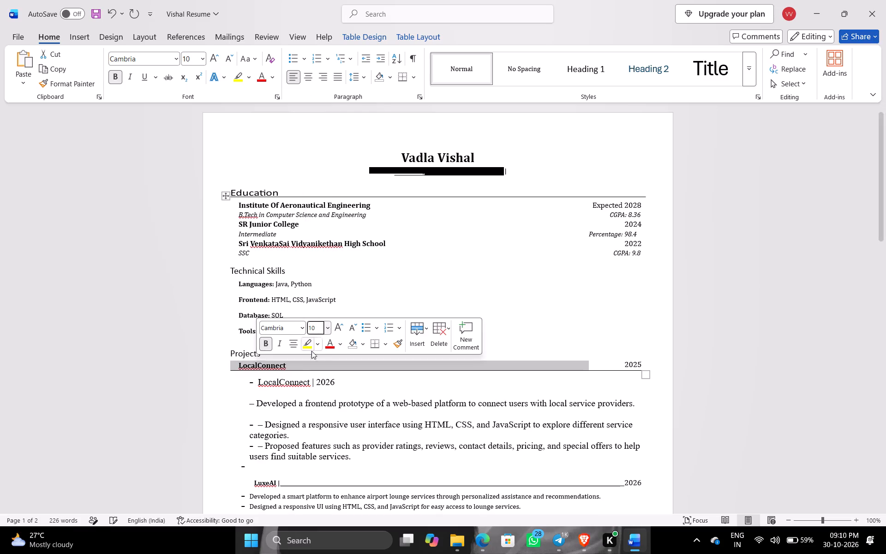
Replace the LocalConnect title in the first project's heading line with Profinder.
left_click(296, 367)
left_click_drag(292, 367, 239, 364)
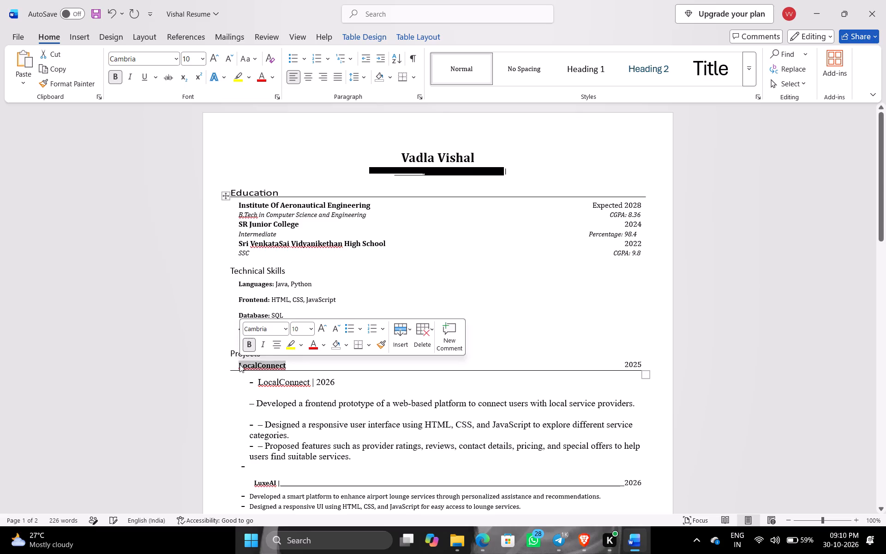
key("shift+p")
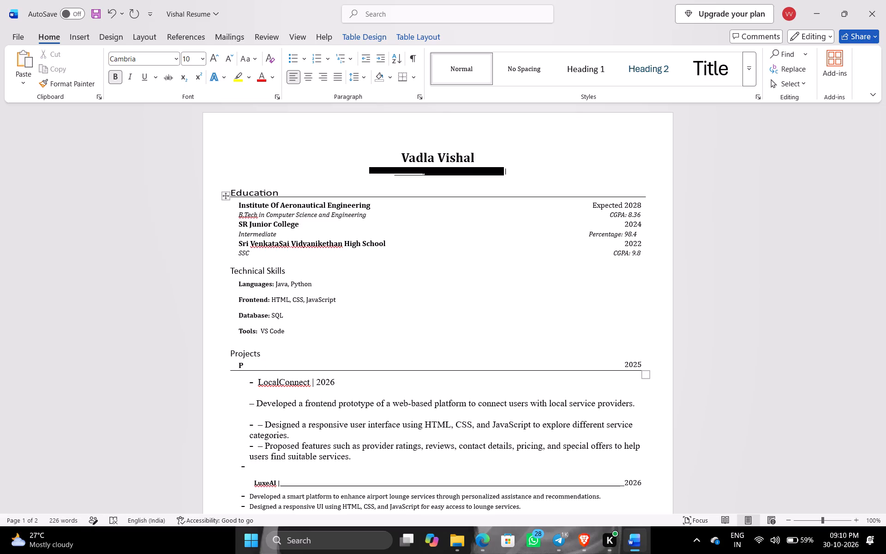
type("rofinder")
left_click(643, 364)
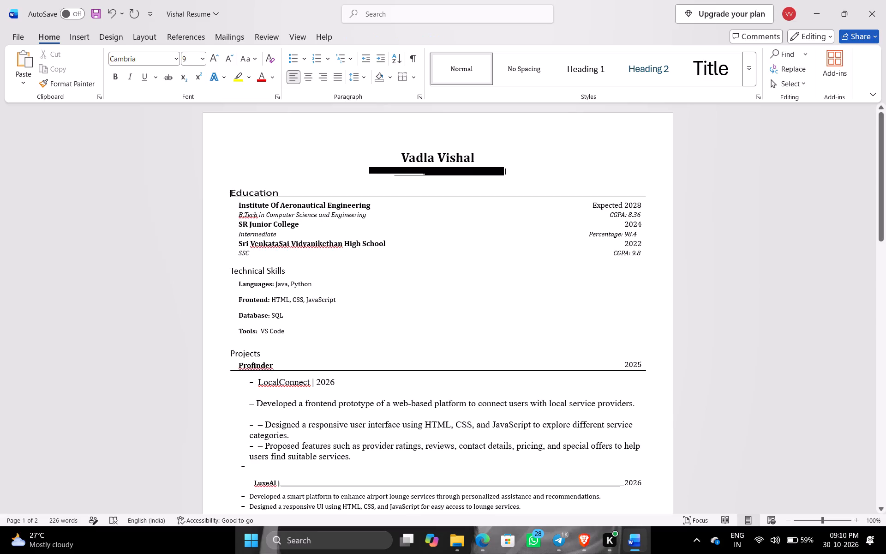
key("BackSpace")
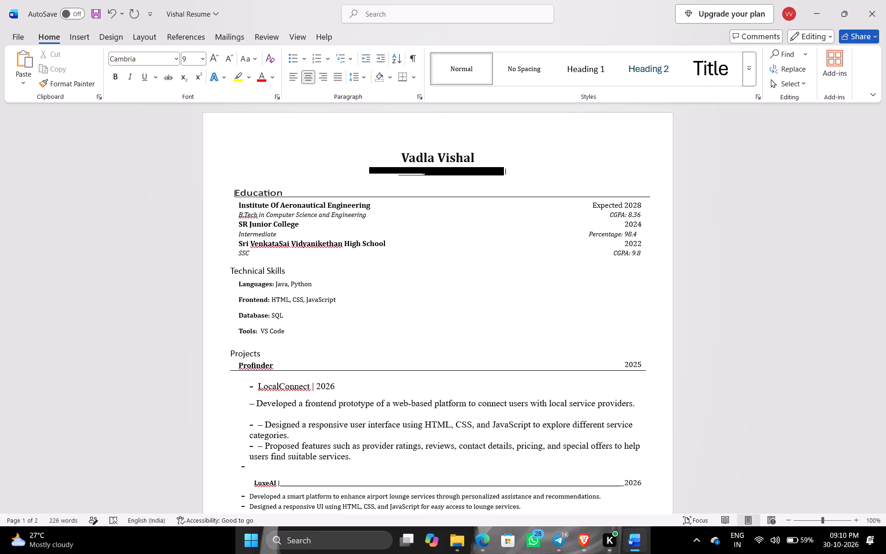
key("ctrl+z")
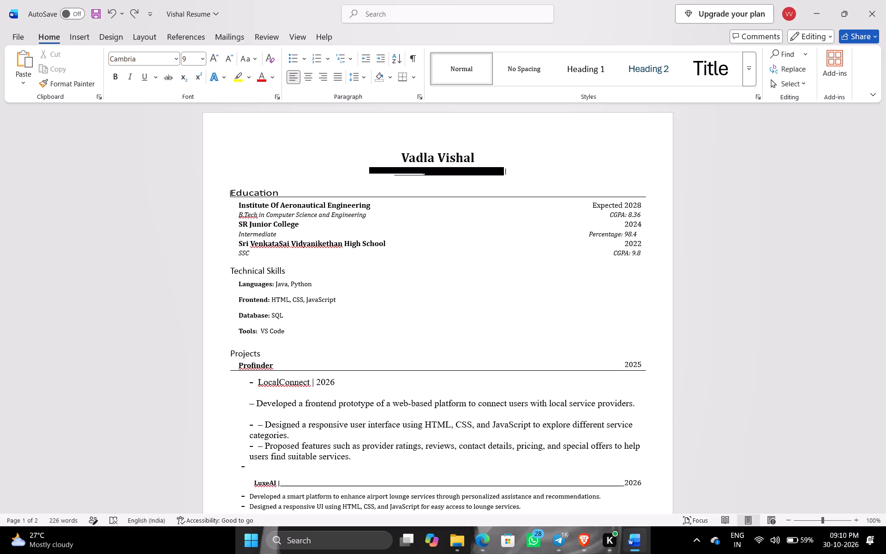
Change the year in the Profinder heading line to 2026.
left_click(636, 367)
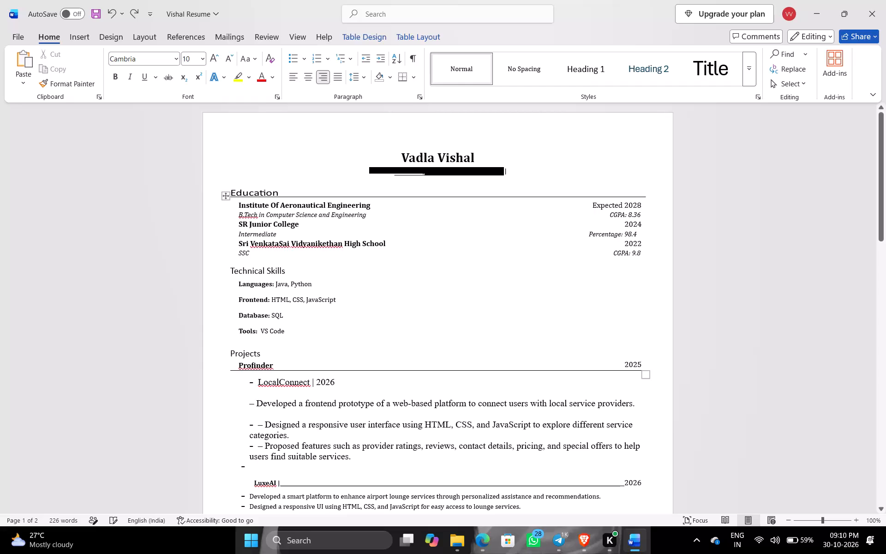
key("BackSpace")
key("BackSpace")
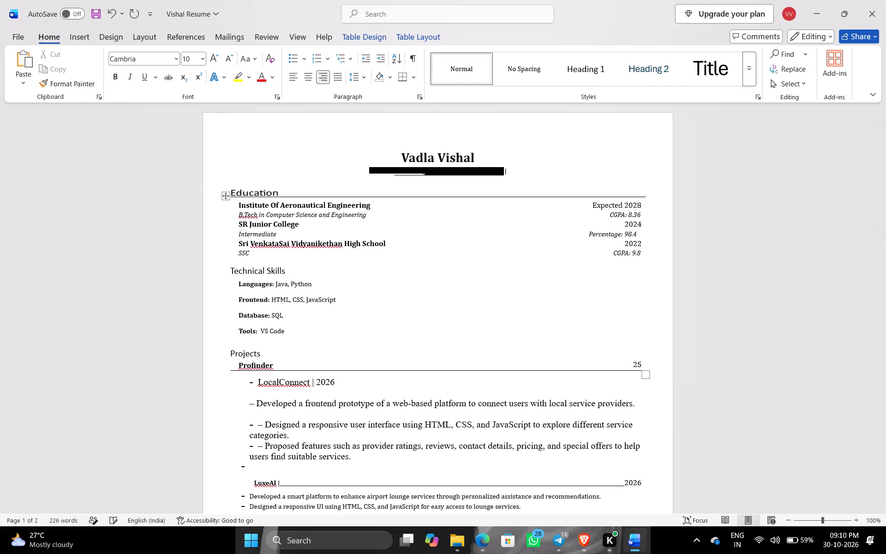
key("Right")
key("BackSpace")
key("BackSpace")
type("2026")
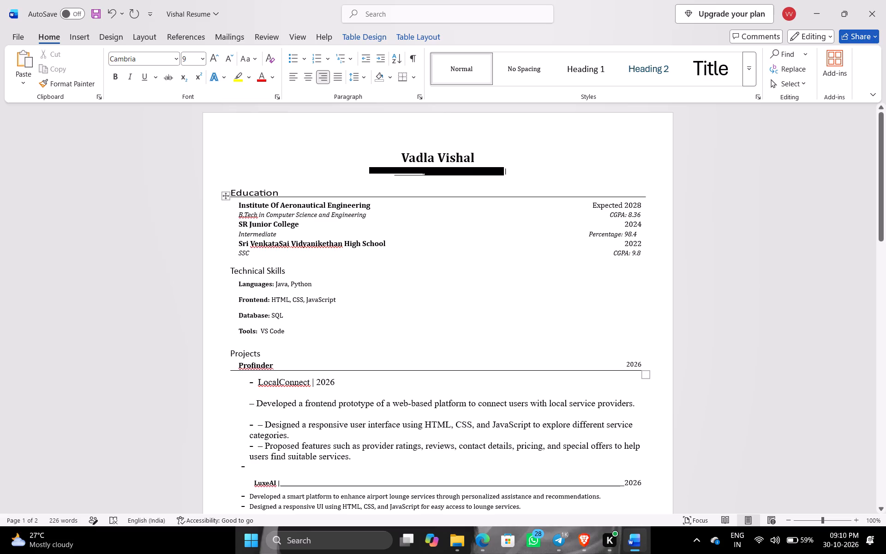
Delete the duplicate "LocalConnect | 2026" line below the Profinder heading.
left_click_drag(245, 384, 303, 381)
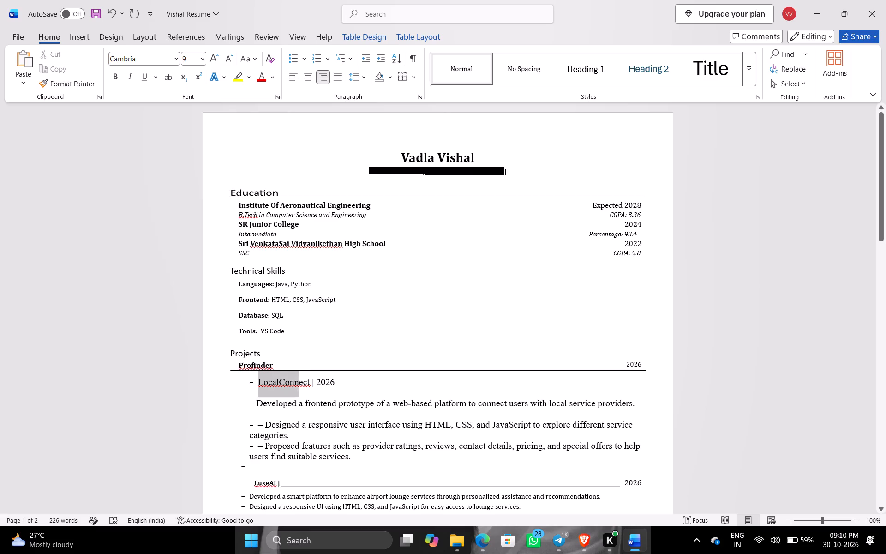
left_click_drag(303, 381, 338, 379)
key("BackSpace")
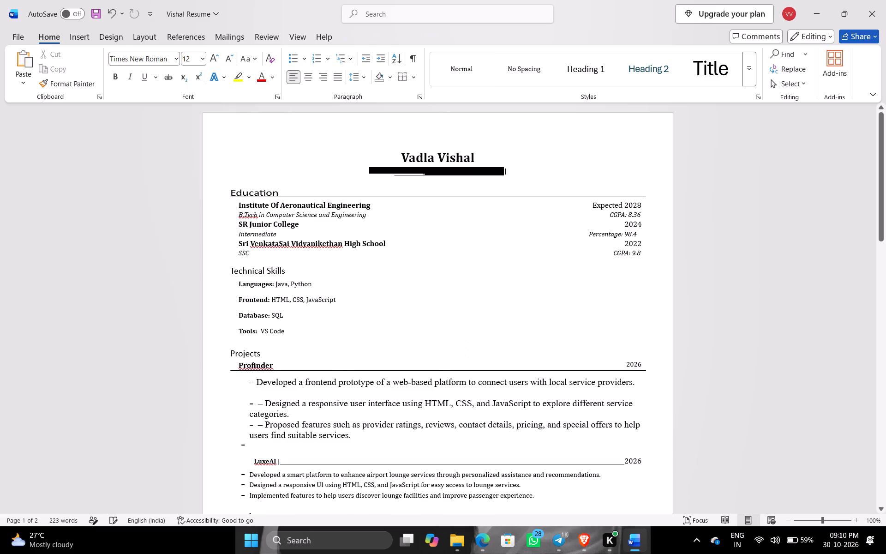
Remove the extra list bullets in front of the "Designed a responsive user interface" and "Proposed features" lines.
left_click(260, 403)
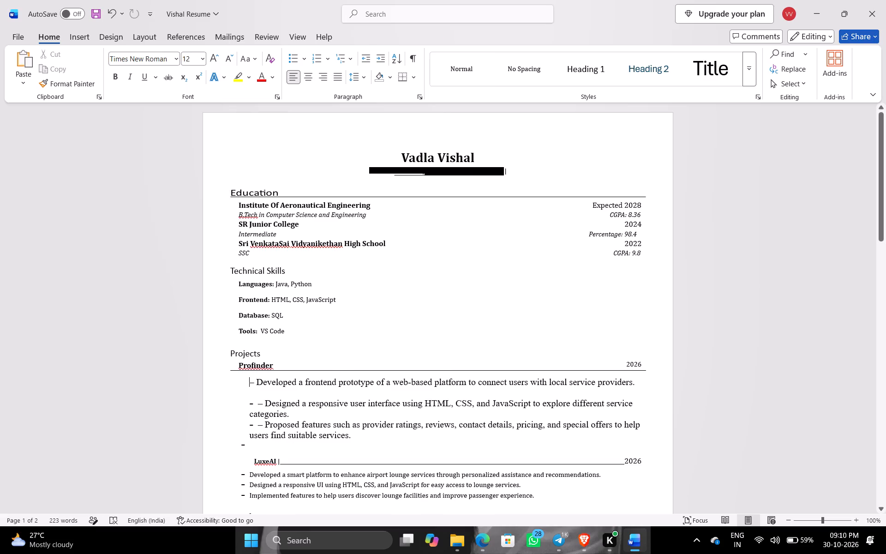
left_click(258, 403)
key("BackSpace")
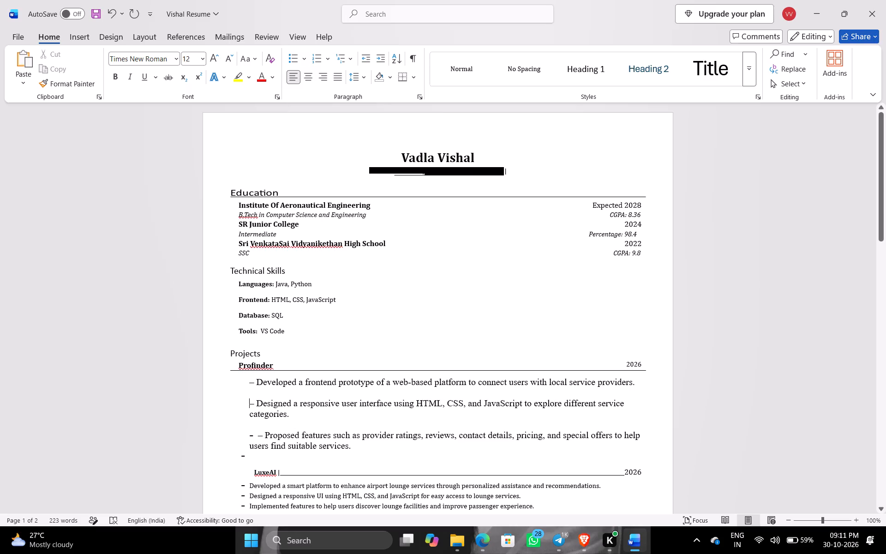
left_click(255, 436)
key("BackSpace")
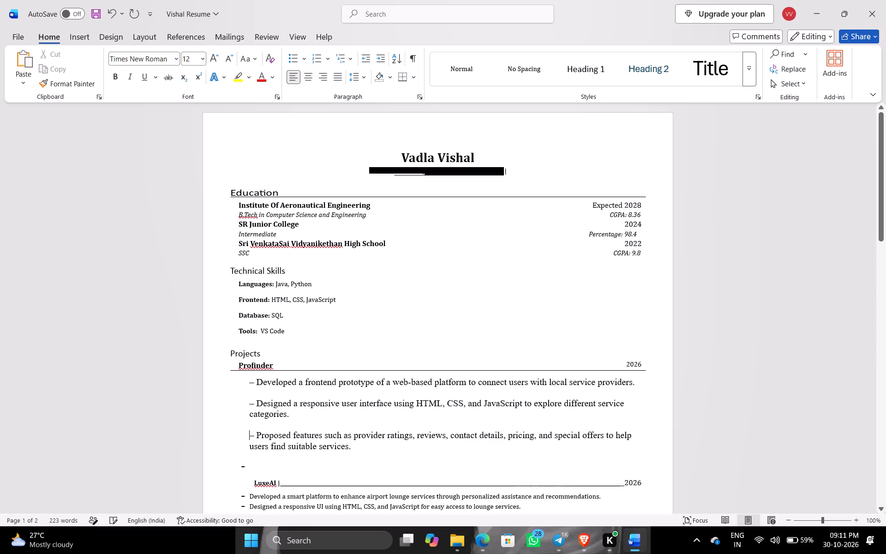
Delete the empty bullet line between the Profinder description and the LuxeAI heading.
left_click(251, 473)
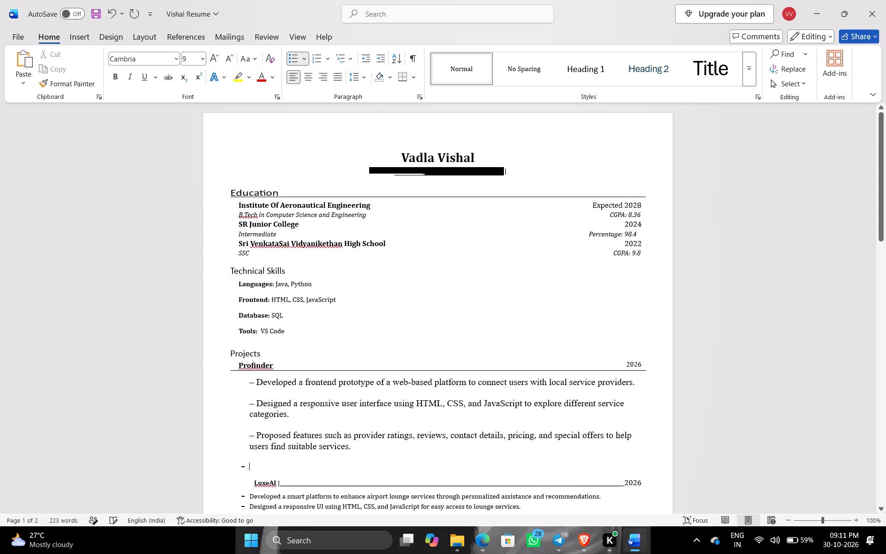
left_click(248, 458)
left_click(248, 468)
key("BackSpace")
key("BackSpace")
key("BackSpace")
key("BackSpace")
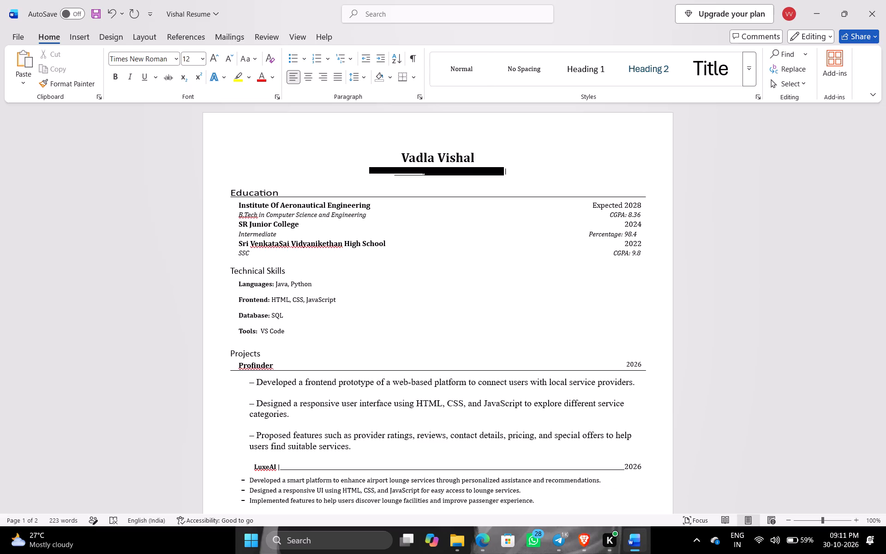
Add a colon after the Profinder project title.
left_click(274, 364)
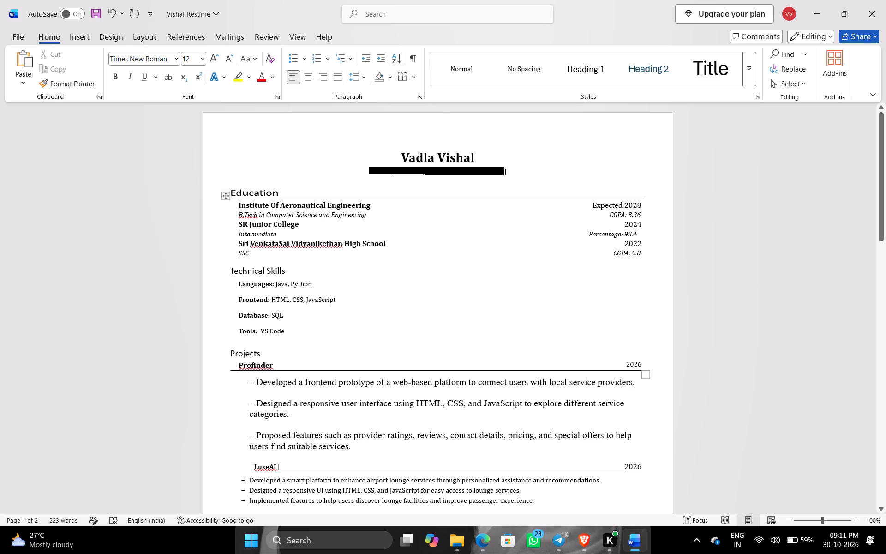
key("shift+colon")
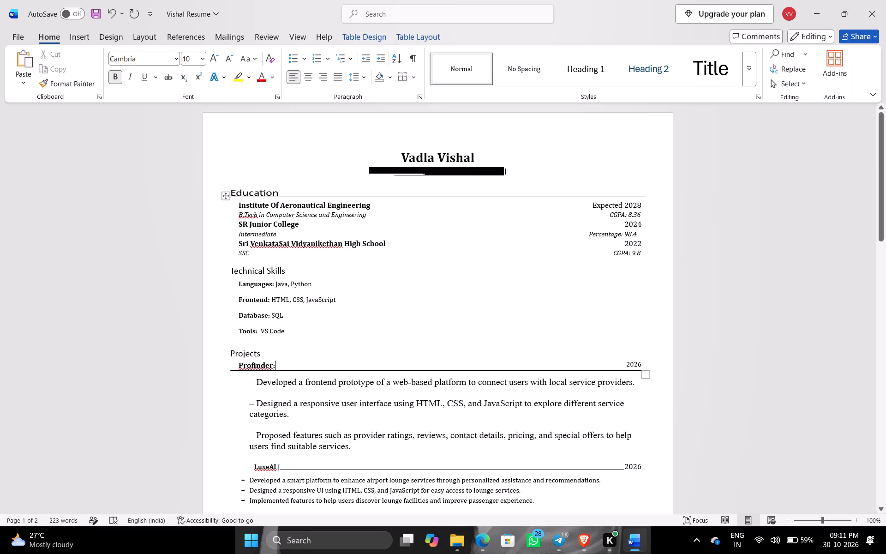
Set the font of the three Profinder description lines to Cambria.
scroll(286, 359, "down", 2)
scroll(286, 359, "up", 3)
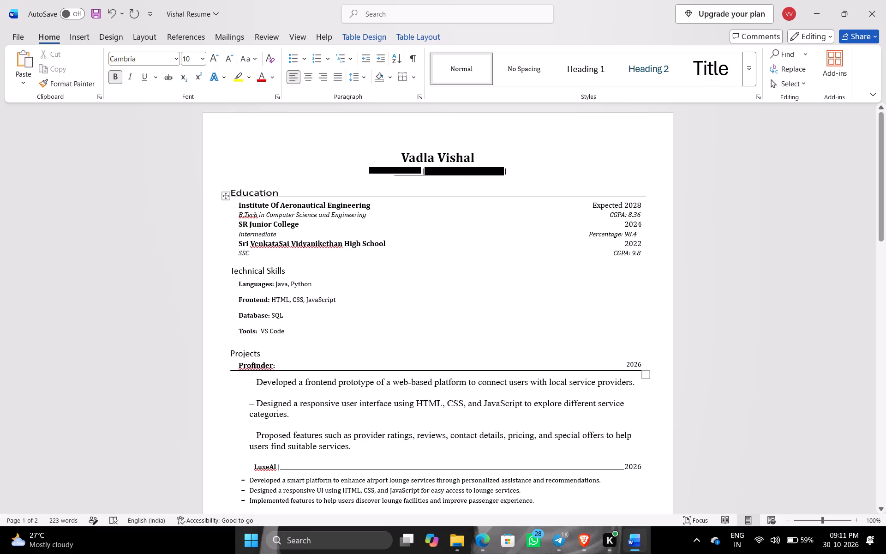
scroll(270, 373, "down", 2)
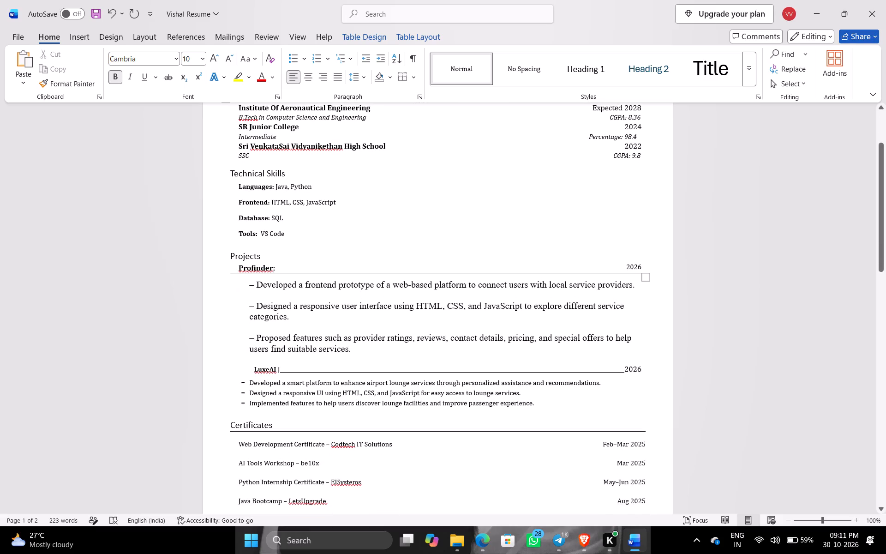
left_click_drag(257, 284, 356, 351)
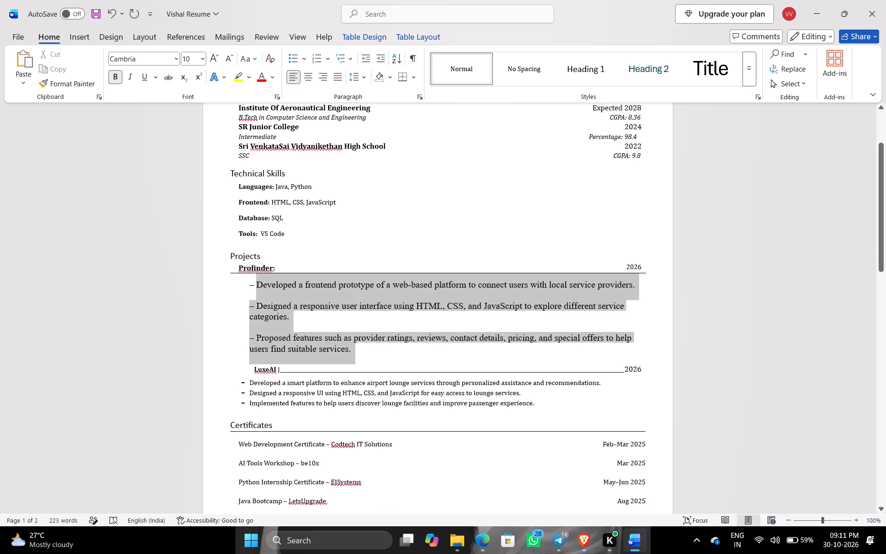
left_click_drag(356, 351, 356, 348)
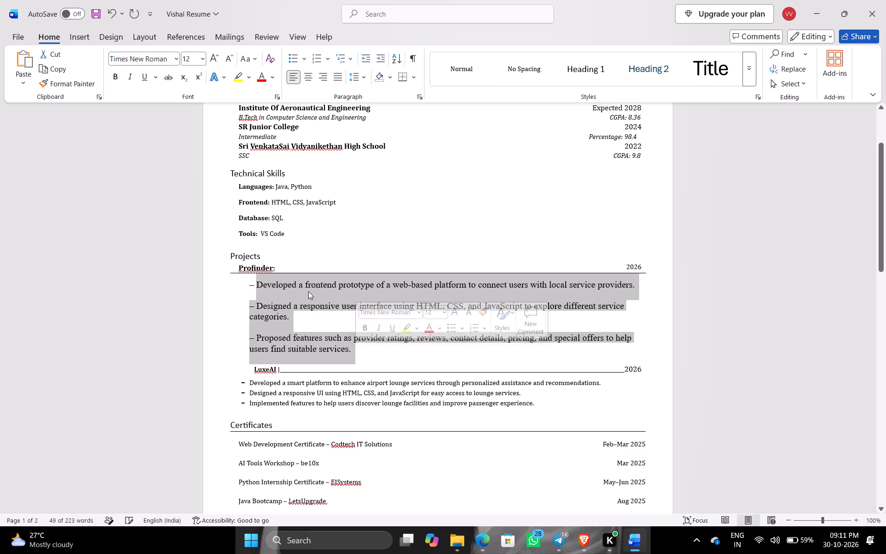
left_click(175, 58)
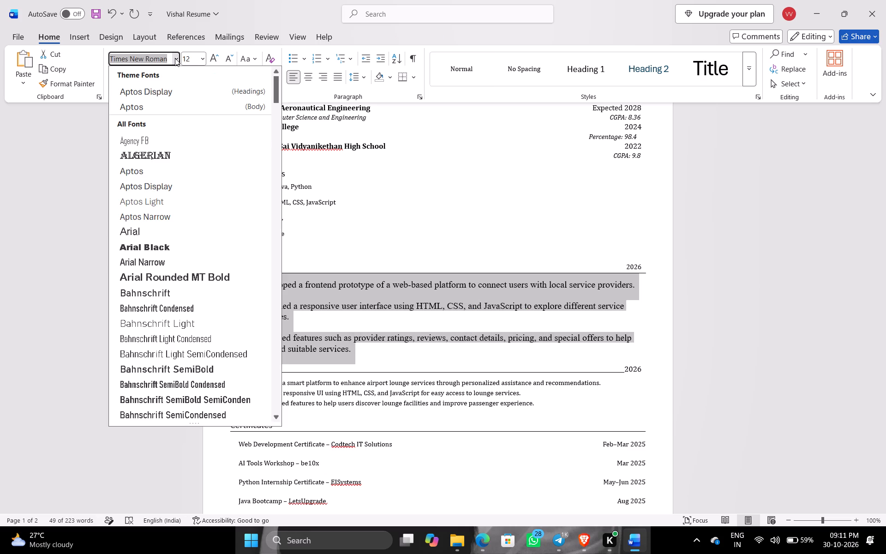
scroll(168, 348, "down", 2)
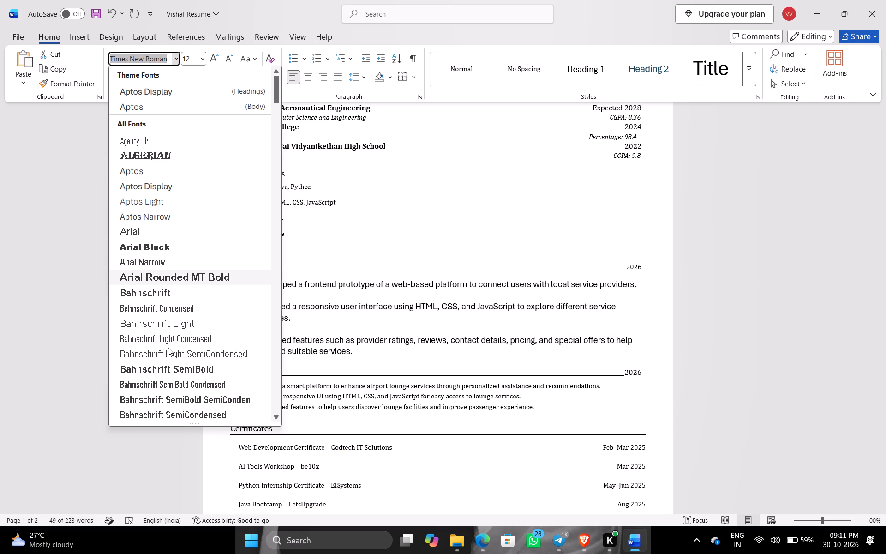
scroll(168, 348, "down", 10)
scroll(169, 307, "down", 2)
scroll(169, 307, "up", 1)
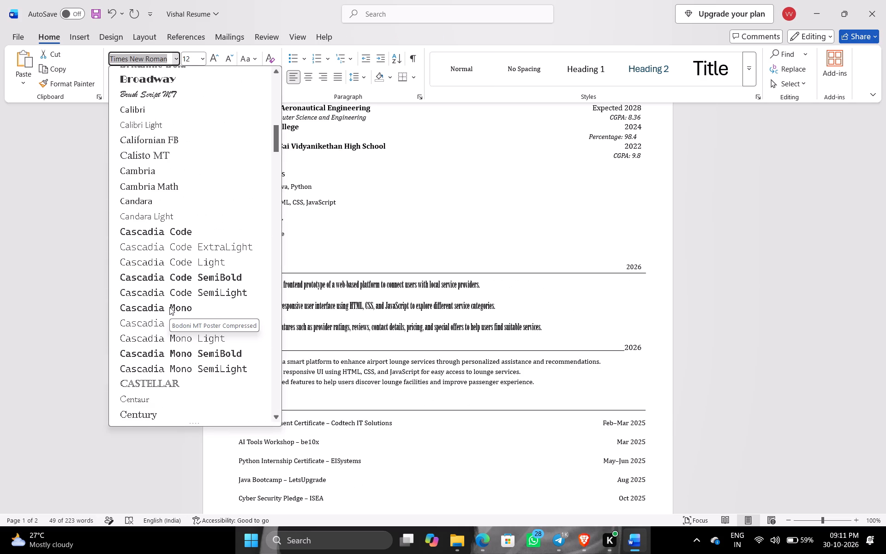
scroll(156, 174, "up", 1)
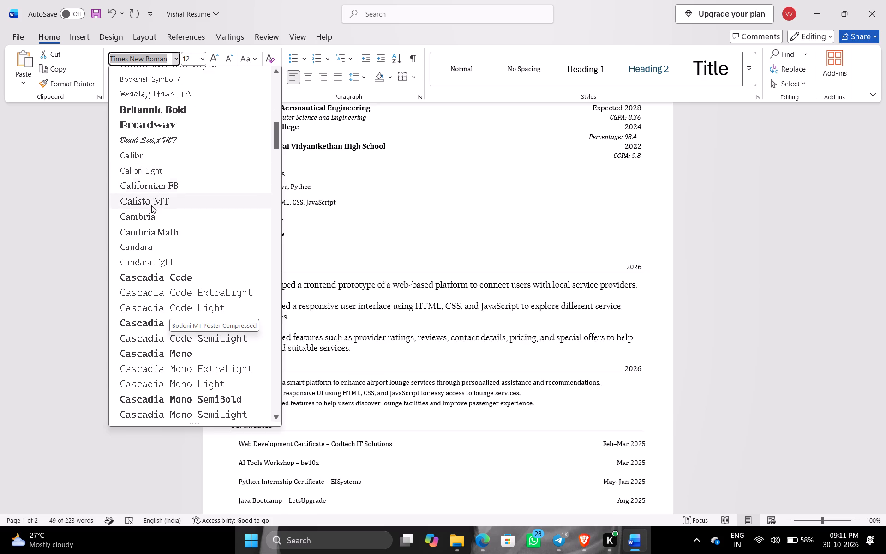
left_click(151, 212)
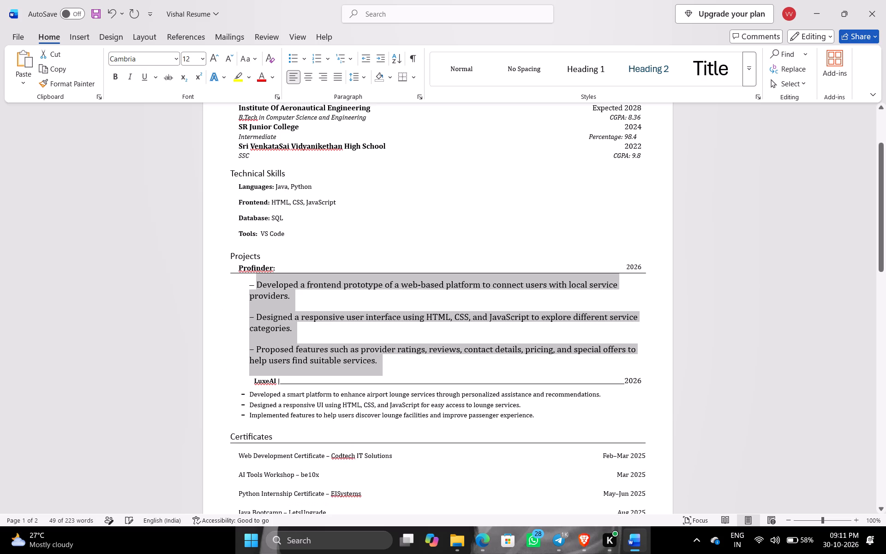
Reduce the three Profinder description lines to font size 9.
left_click(201, 59)
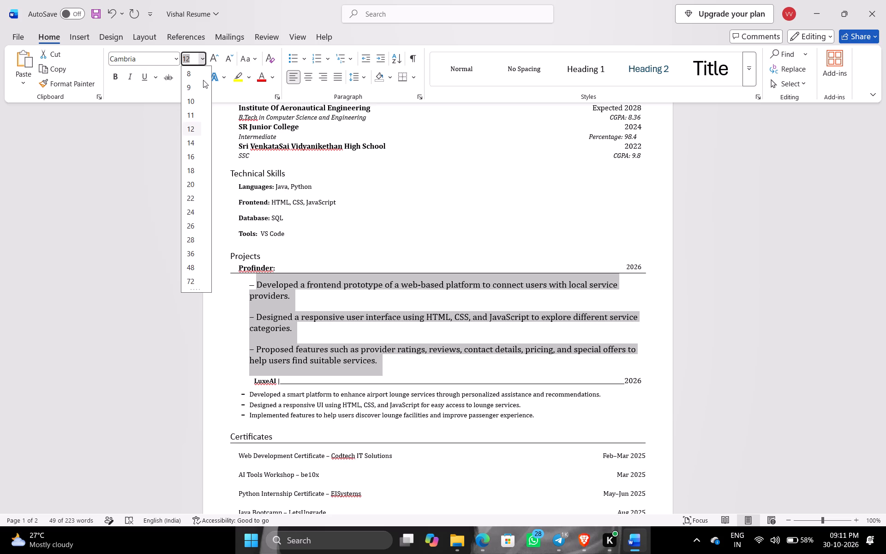
left_click(195, 90)
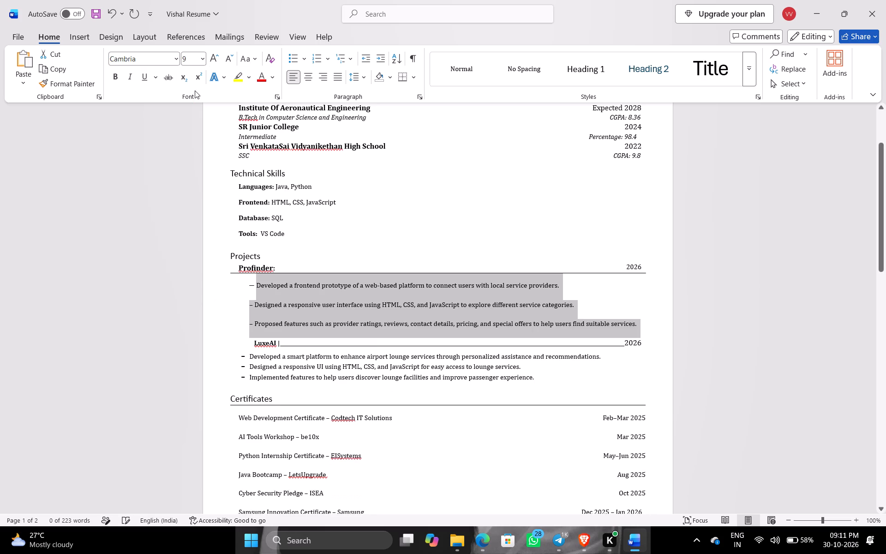
left_click(548, 295)
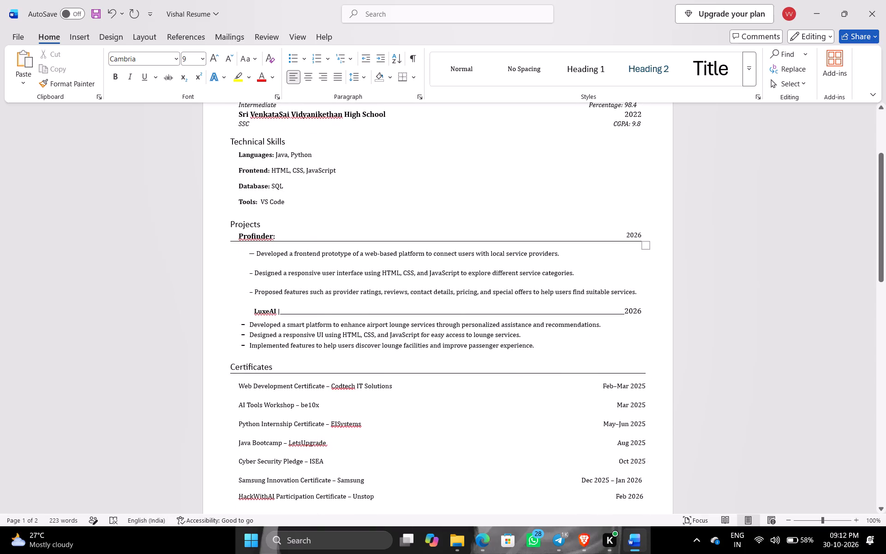
Review the resume's overall layout and how the Profinder entry fits with the sections around it.
scroll(409, 339, "up", 4, "ctrl")
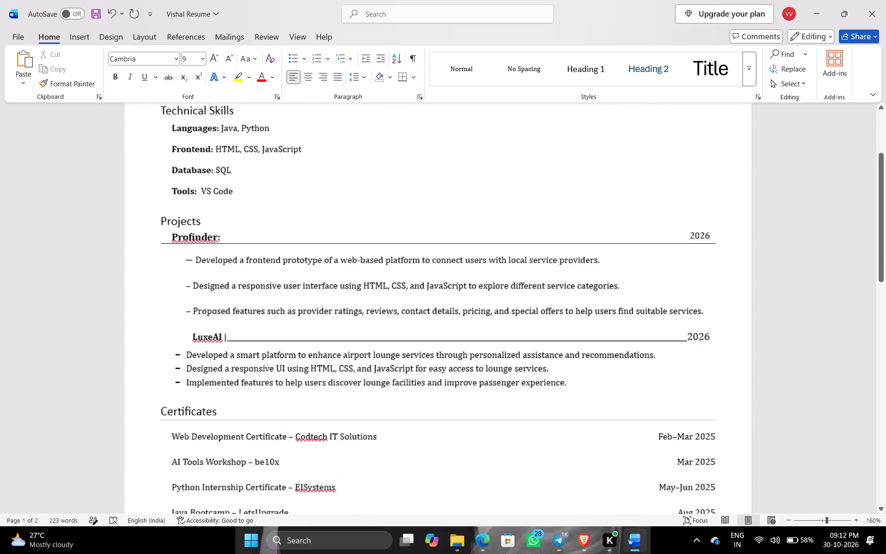
scroll(409, 339, "up", 5, "ctrl")
scroll(409, 339, "down", 12, "ctrl")
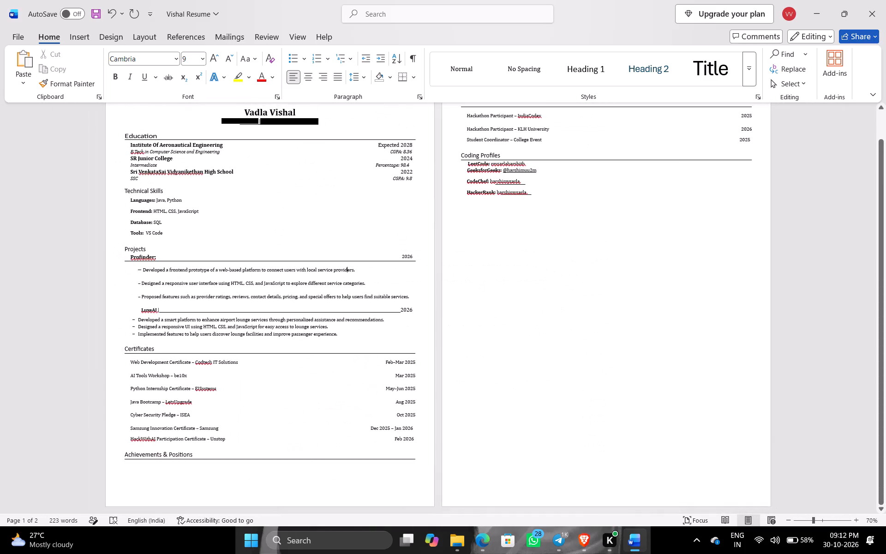
scroll(409, 339, "down", 1, "ctrl")
scroll(409, 339, "up", 10, "ctrl")
scroll(409, 339, "down", 2, "ctrl")
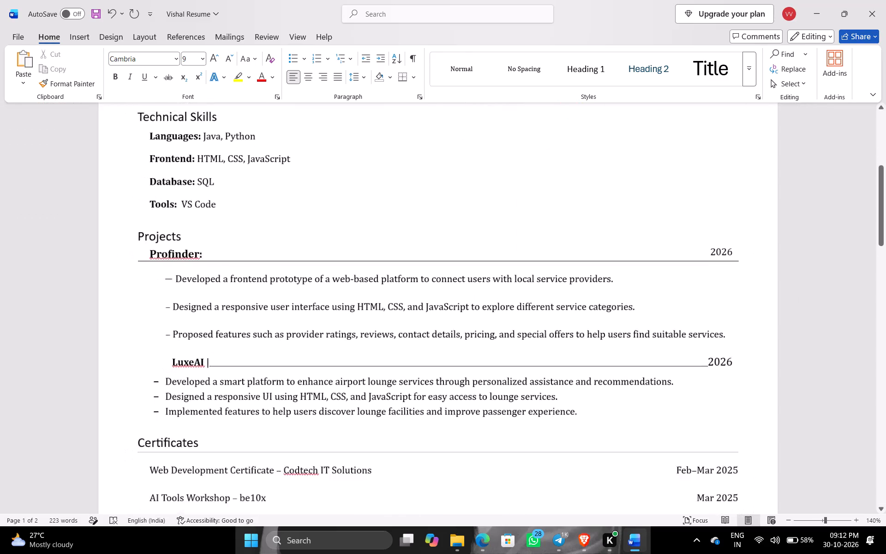
scroll(409, 339, "down", 2, "ctrl")
scroll(409, 339, "up", 1)
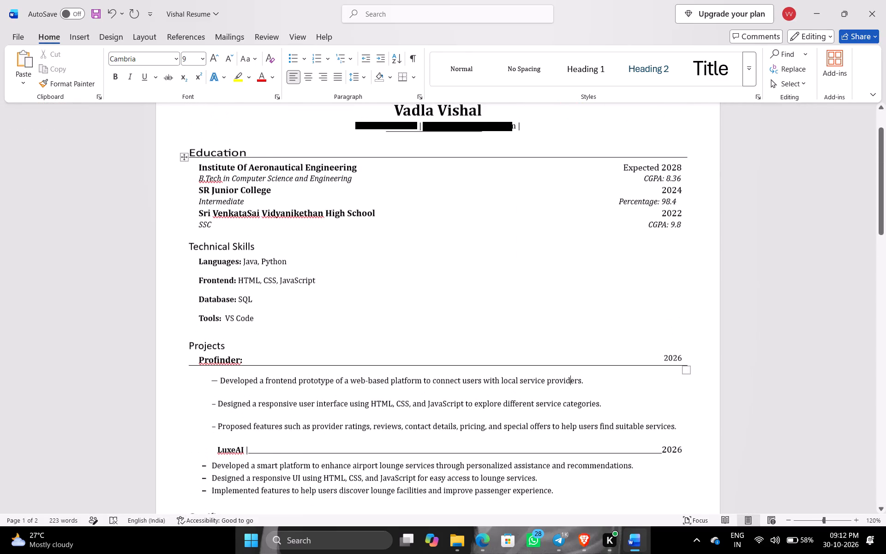
triple_click(264, 258)
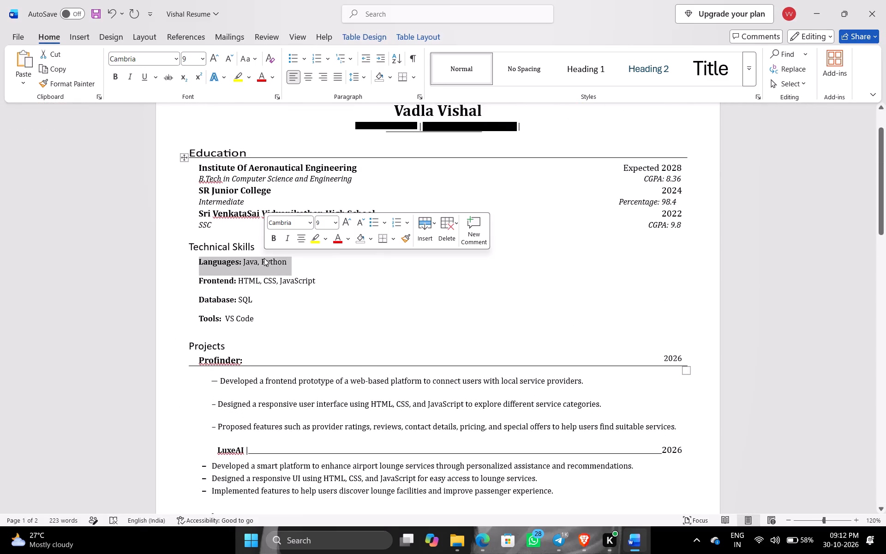
left_click(264, 258)
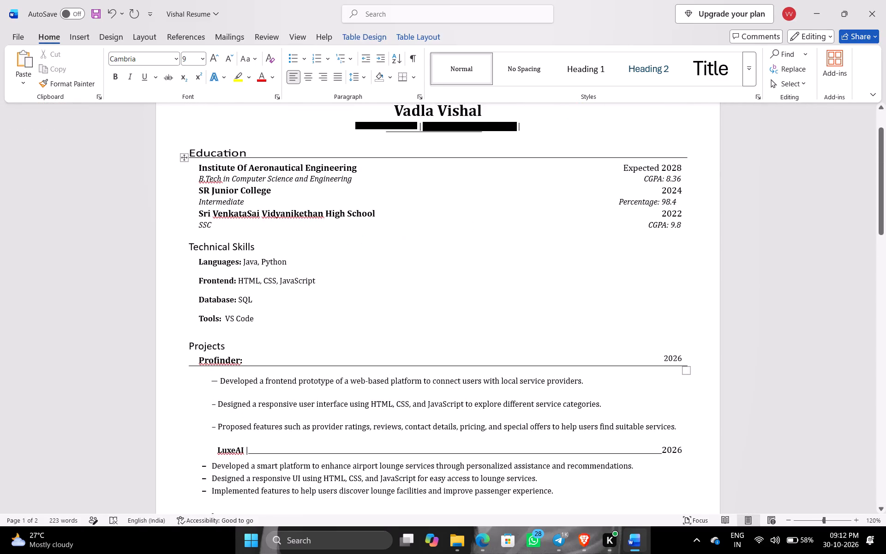
left_click(767, 308)
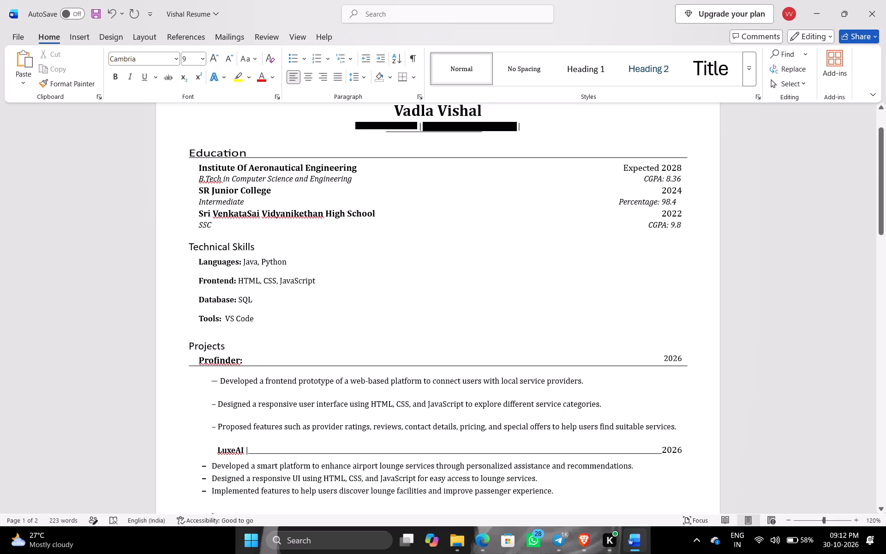
Delete the "LuxeAI |" title from the second project's heading line, undoing the excess deletion that pulls the line into the paragraph above.
scroll(767, 308, "down", 2)
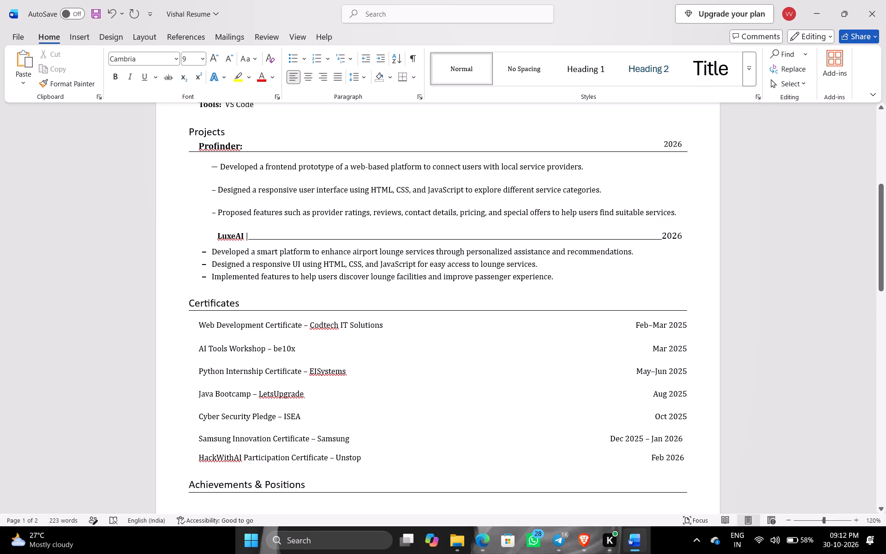
left_click(247, 236)
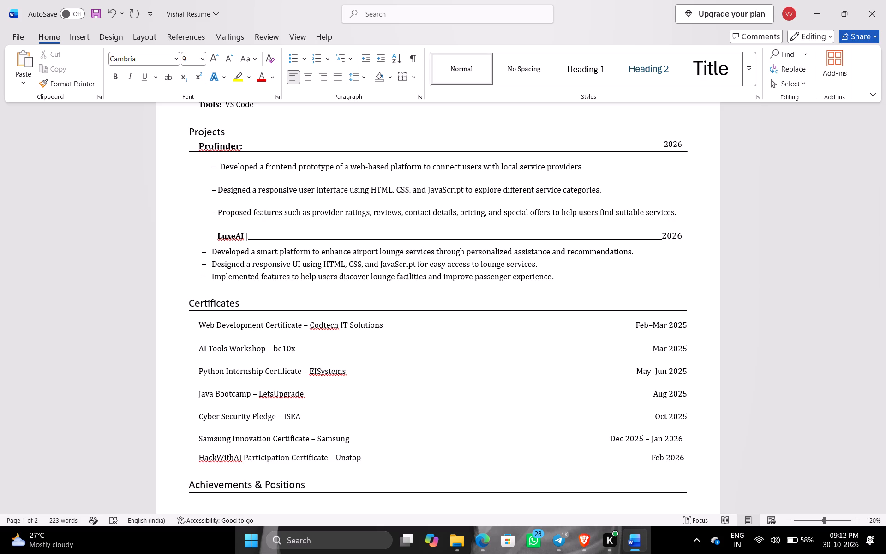
left_click_drag(248, 235, 221, 233)
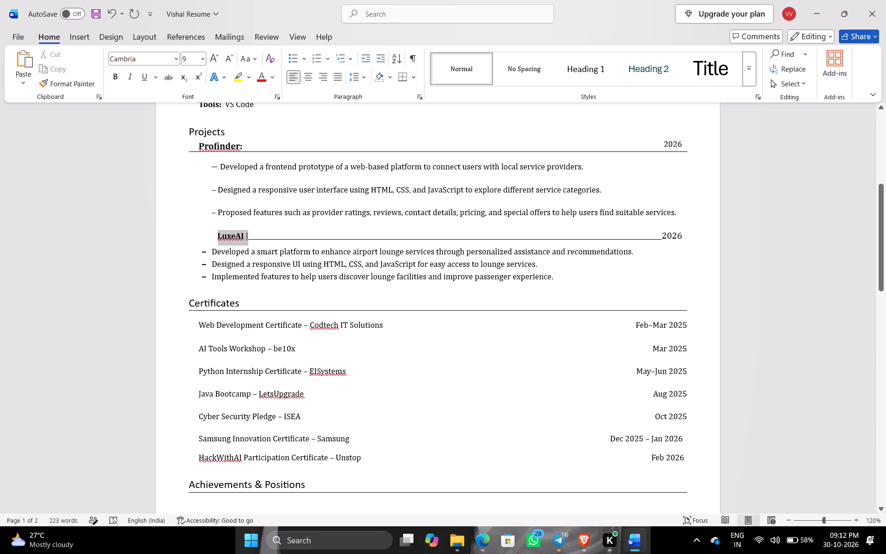
left_click_drag(221, 233, 219, 233)
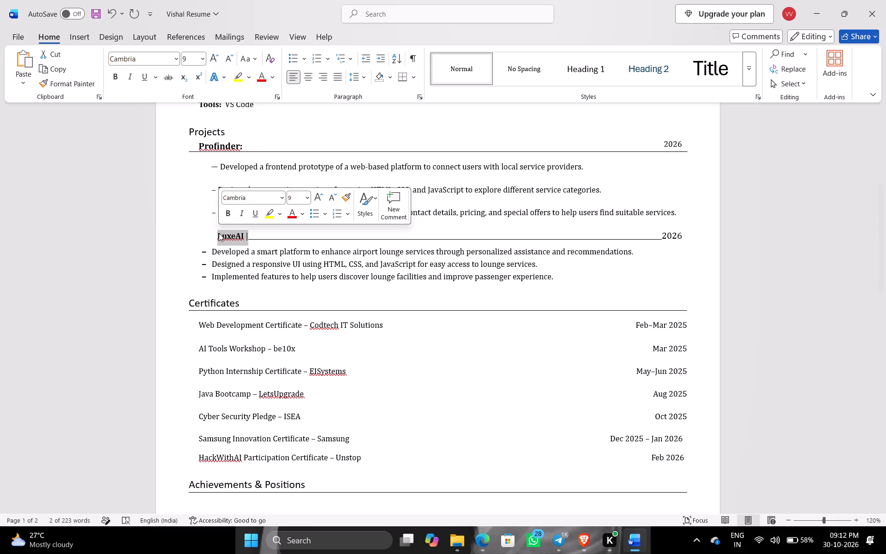
key("BackSpace")
key("BackSpace")
key("BackSpace")
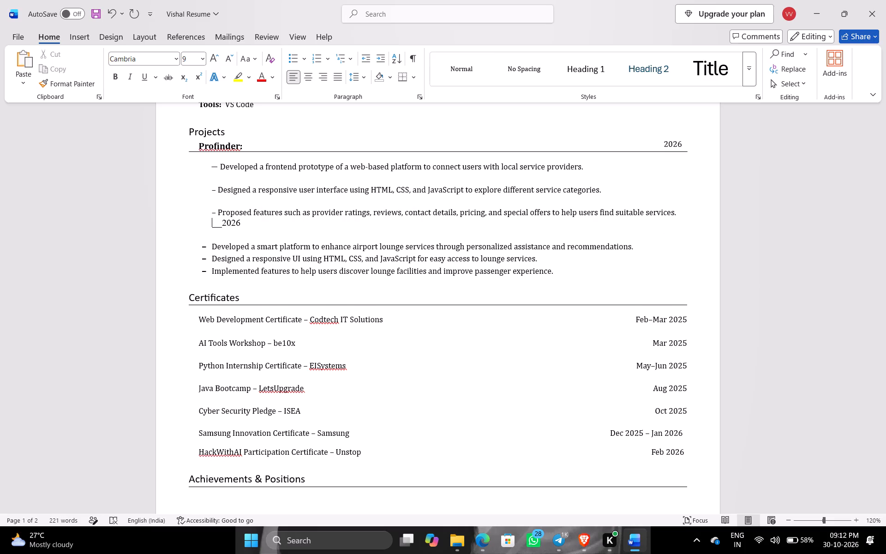
key("ctrl+z")
Pad the start of the second project's heading line with underlined spaces so its rule spans the page up to the 2026 date.
scroll(219, 233, "up", 7)
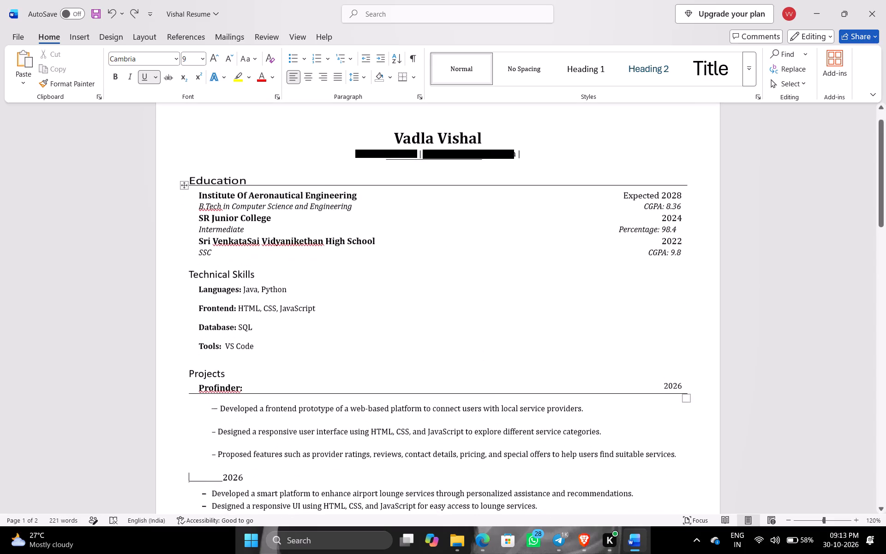
scroll(219, 233, "down", 2)
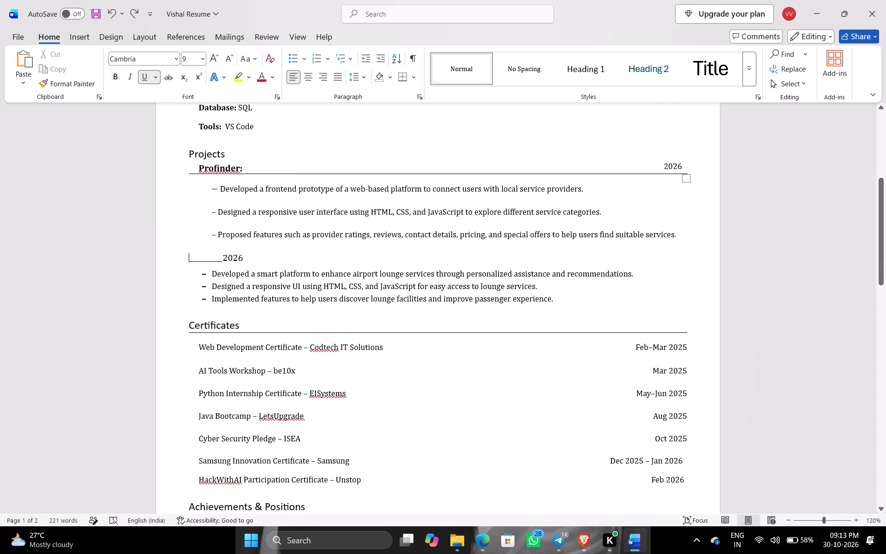
key("space")
key("space")
key("space")
key("space")
key("space")
key("space")
key("space")
key("space")
key("space")
key("space")
key("space")
key("space")
key("space")
key("space")
key("space")
key("space")
key("space")
key("space")
key("space")
key("space")
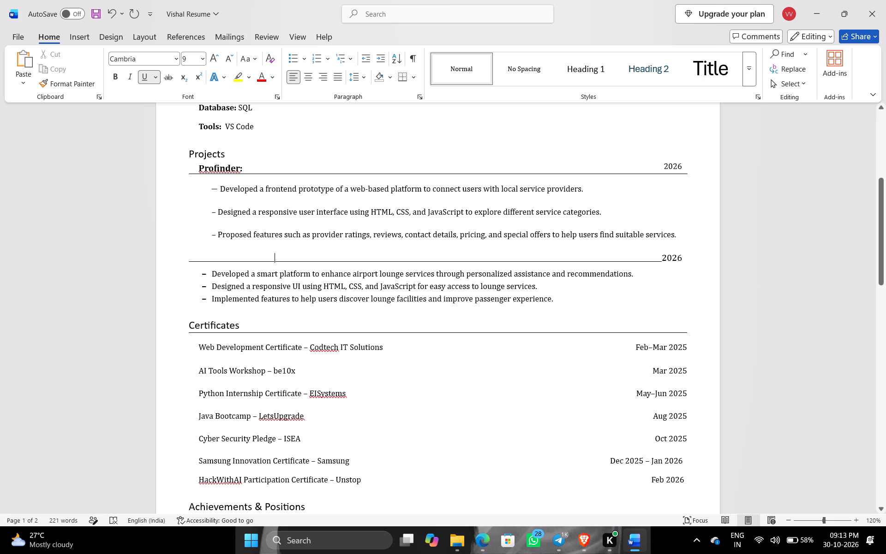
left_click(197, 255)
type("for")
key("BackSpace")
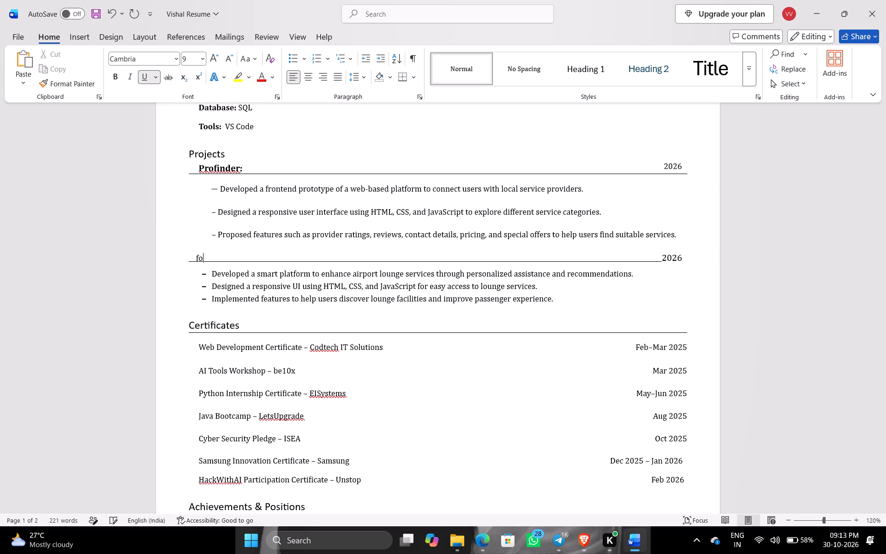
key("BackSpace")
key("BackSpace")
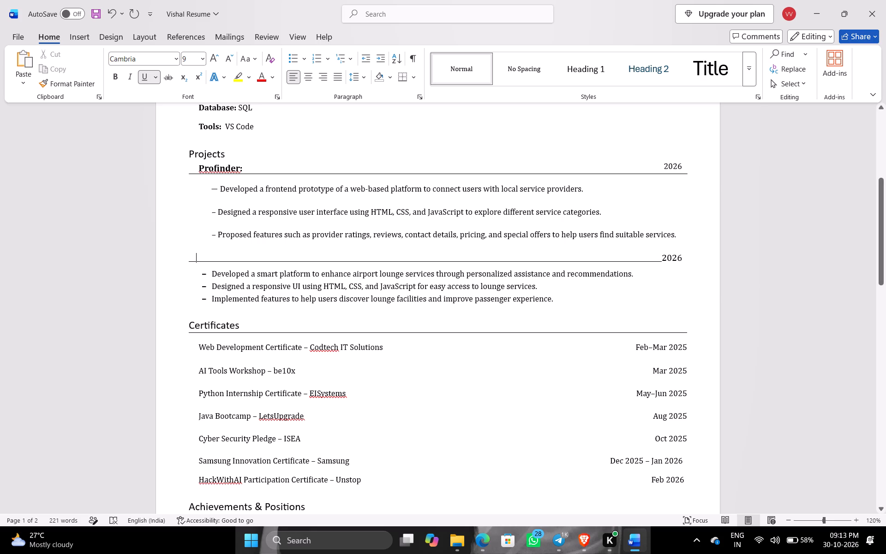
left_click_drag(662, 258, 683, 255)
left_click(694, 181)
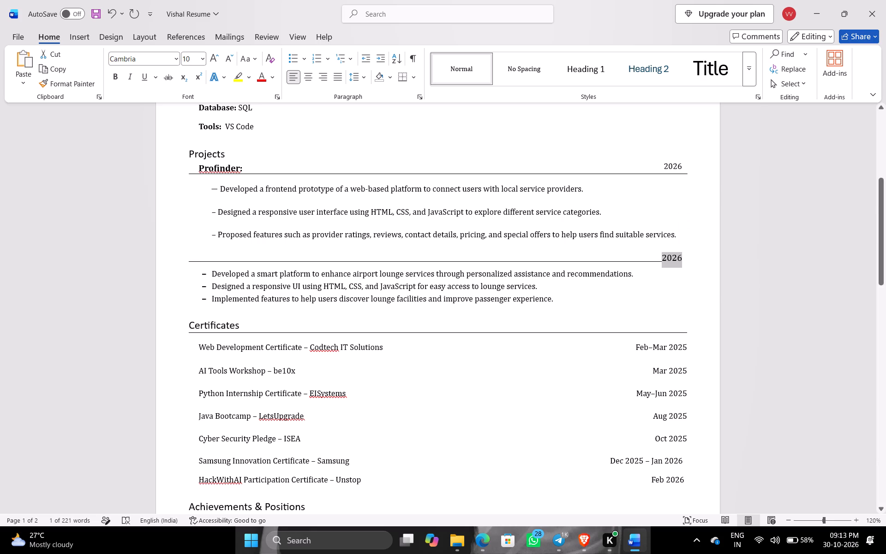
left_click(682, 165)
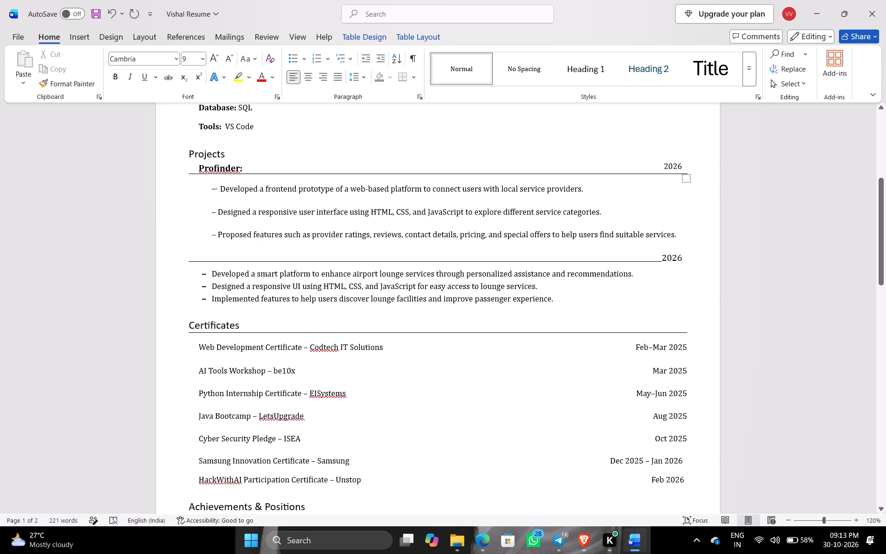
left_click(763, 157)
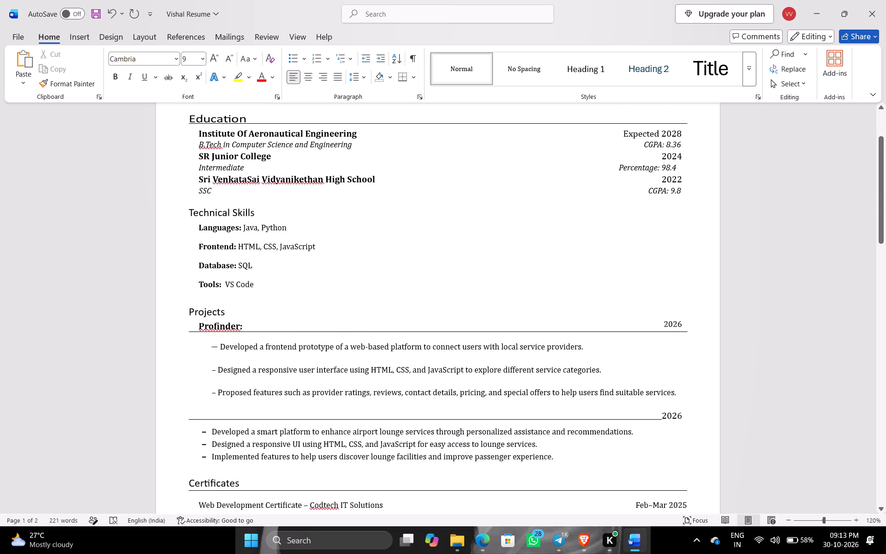
Delete the whole second project from the Projects section: its underlined 2026 heading line and all three description bullets.
scroll(763, 157, "down", 2)
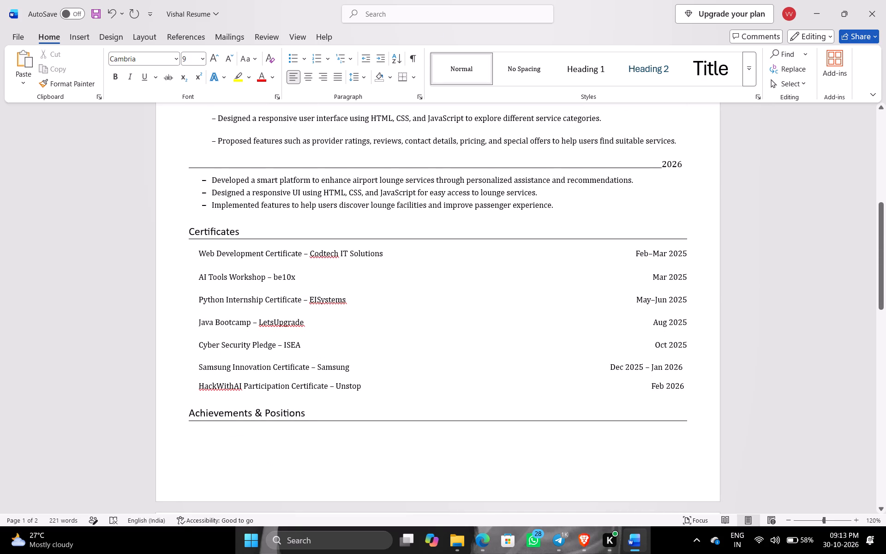
left_click_drag(188, 168, 208, 171)
left_click_drag(208, 171, 522, 193)
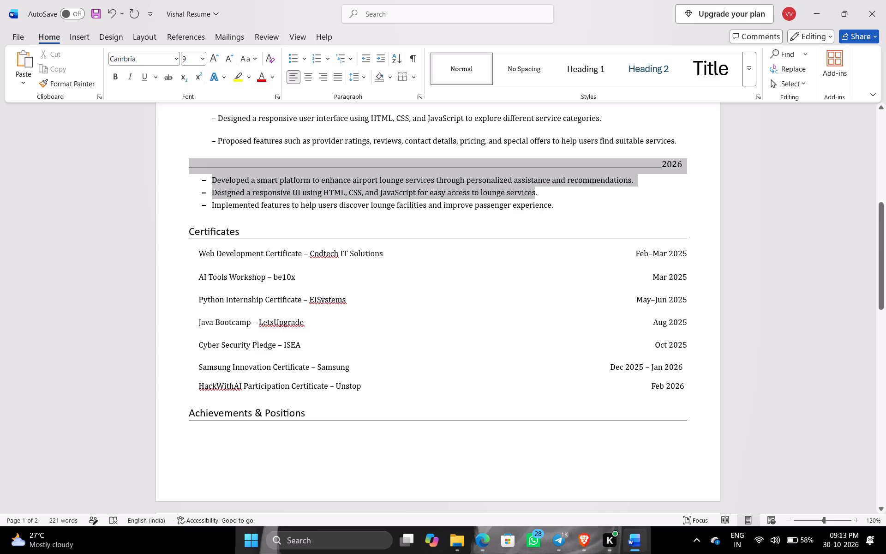
left_click_drag(522, 193, 553, 205)
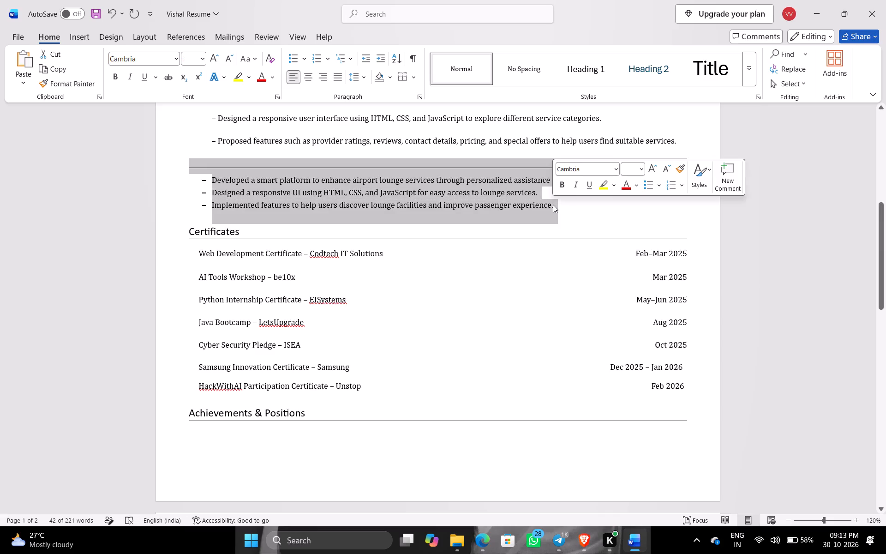
key("BackSpace")
Review the resume from the Projects section down through the Certificates and Achievements & Positions entries.
scroll(553, 205, "right", 1)
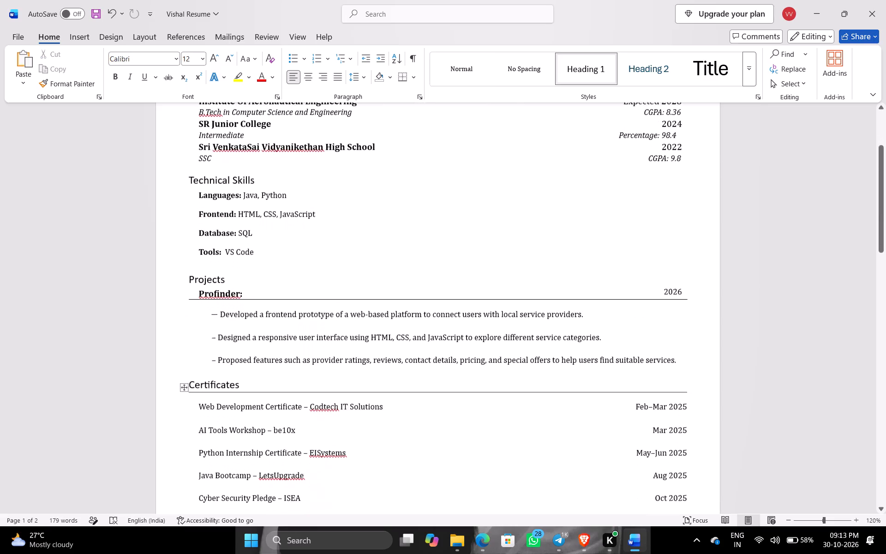
scroll(553, 205, "right", 1)
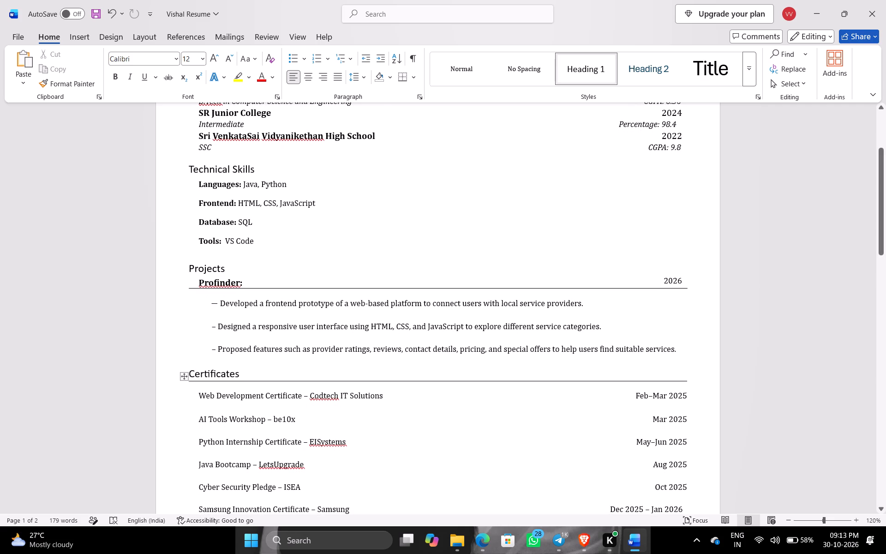
scroll(322, 279, "down", 2)
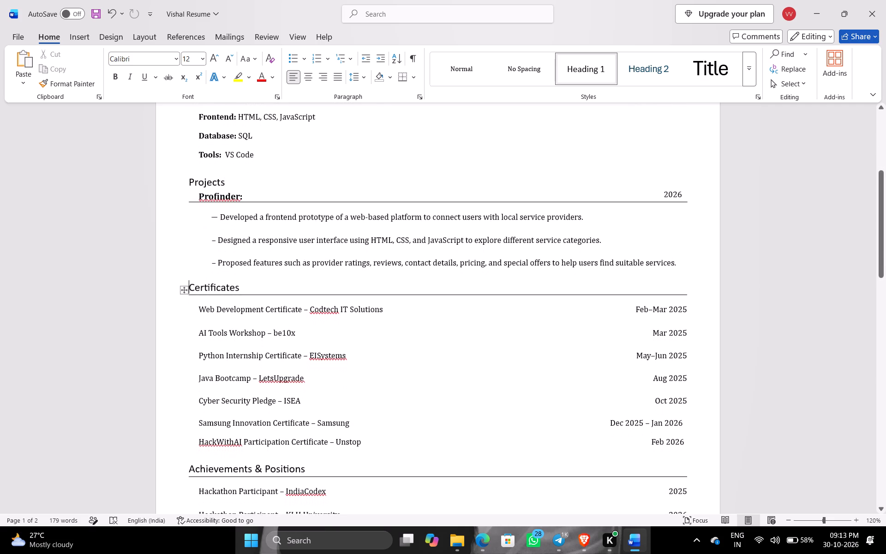
scroll(322, 279, "down", 1)
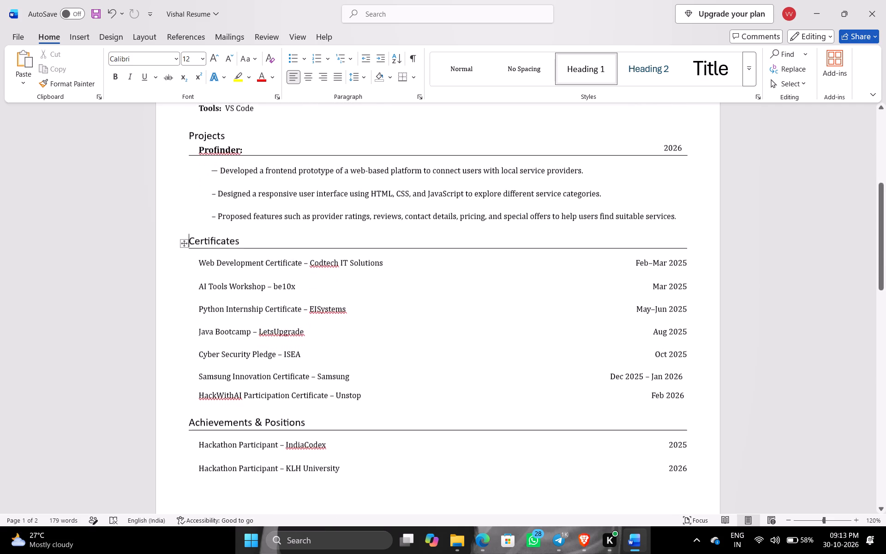
scroll(322, 279, "down", 1)
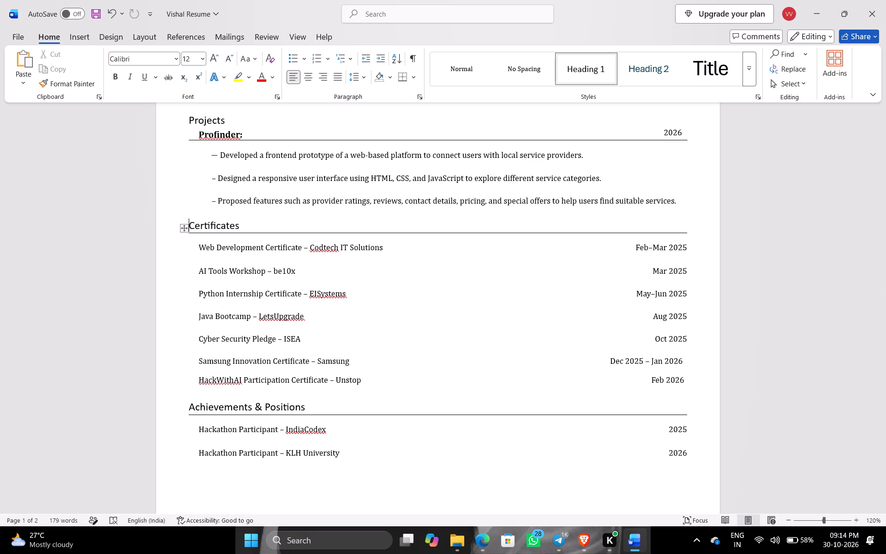
left_click_drag(200, 249, 236, 249)
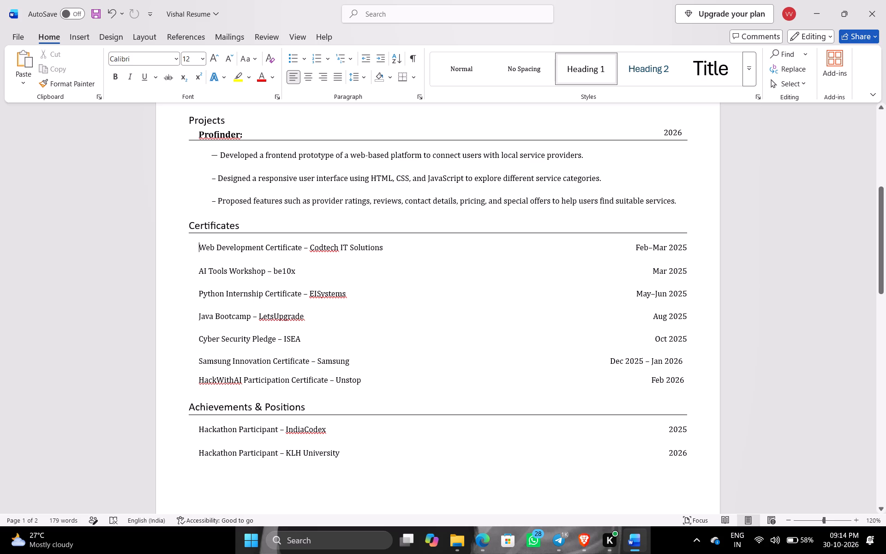
left_click_drag(236, 249, 354, 369)
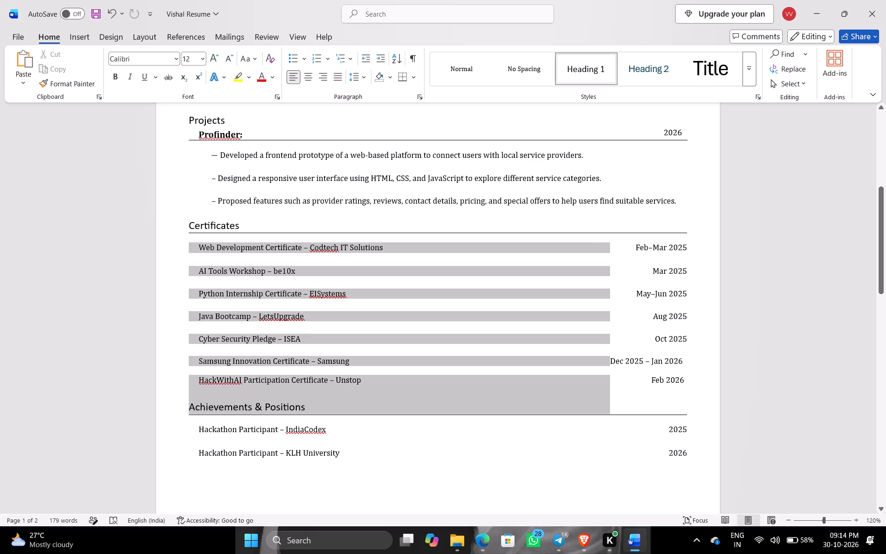
left_click_drag(354, 369, 364, 370)
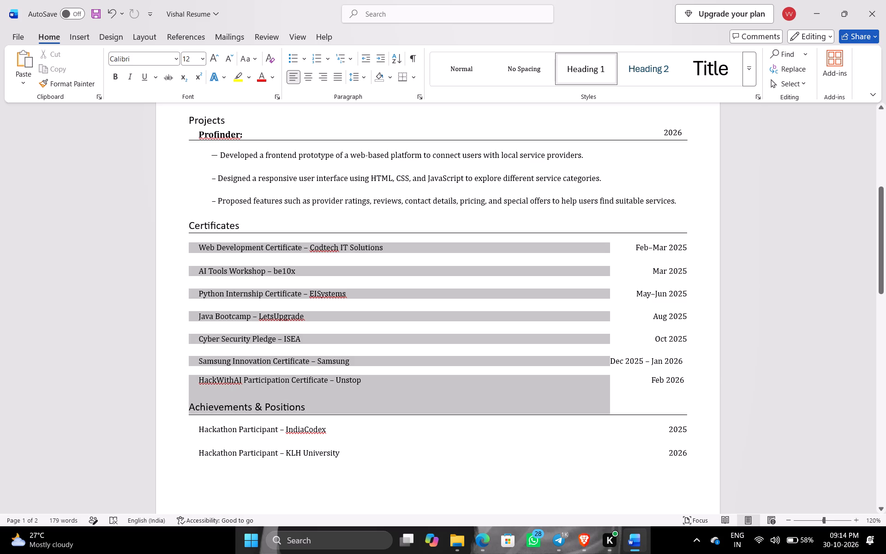
left_click_drag(364, 370, 364, 369)
left_click(364, 369)
Switch to File Explorer, search Home for "certificates" and open the azure certificates folder.
left_click(452, 536)
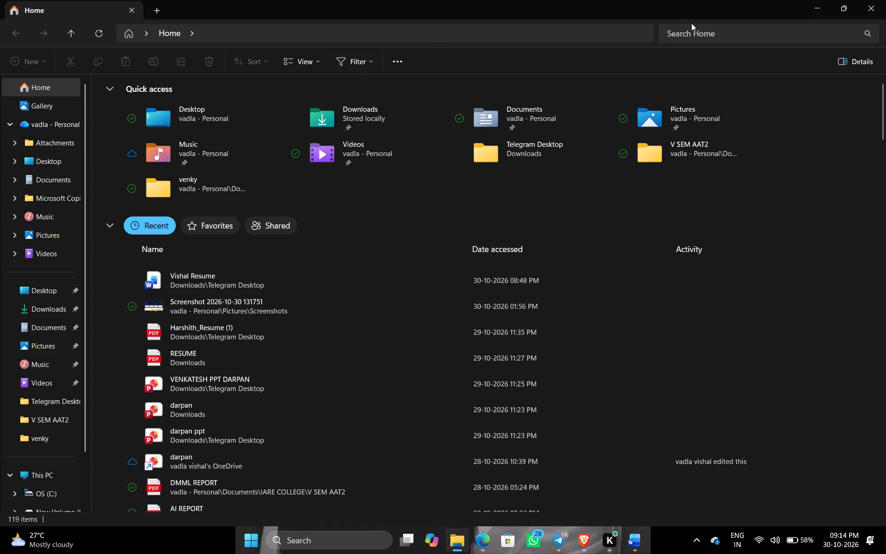
left_click(692, 31)
type("certificates")
key("Return")
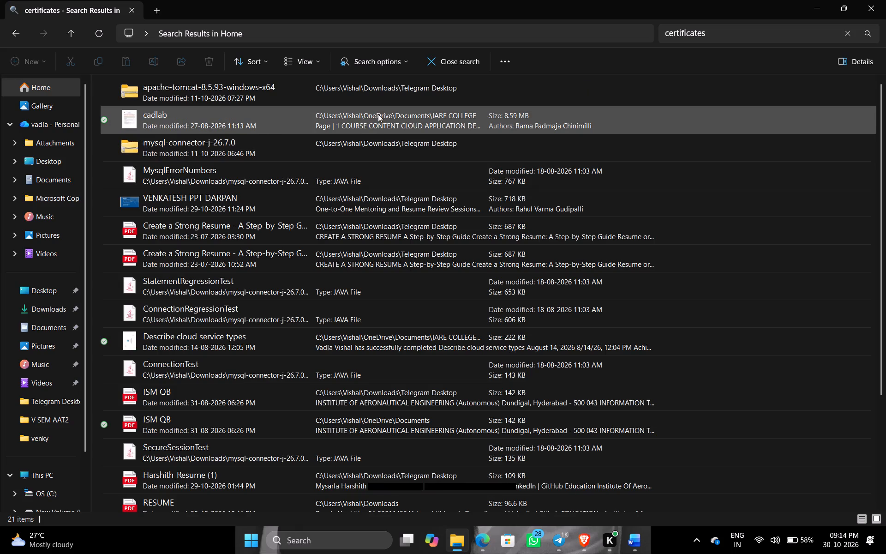
scroll(384, 157, "down", 4)
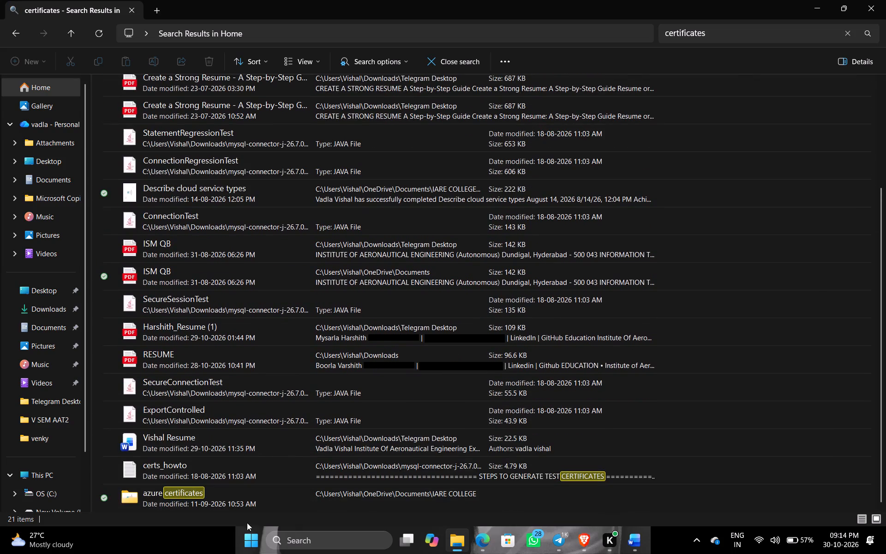
double_click(254, 506)
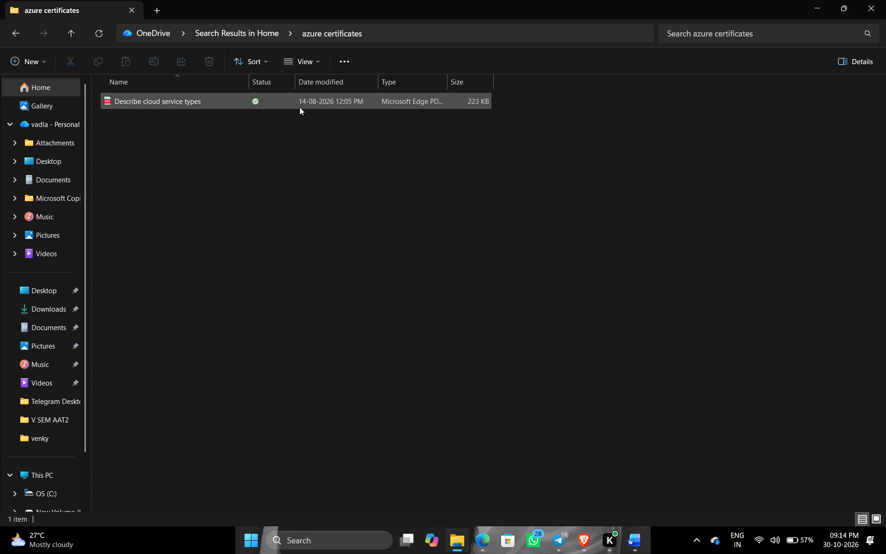
Open the Describe cloud service types PDF, examine the certificate's course title, issuer and completion date, and close it.
double_click(299, 107)
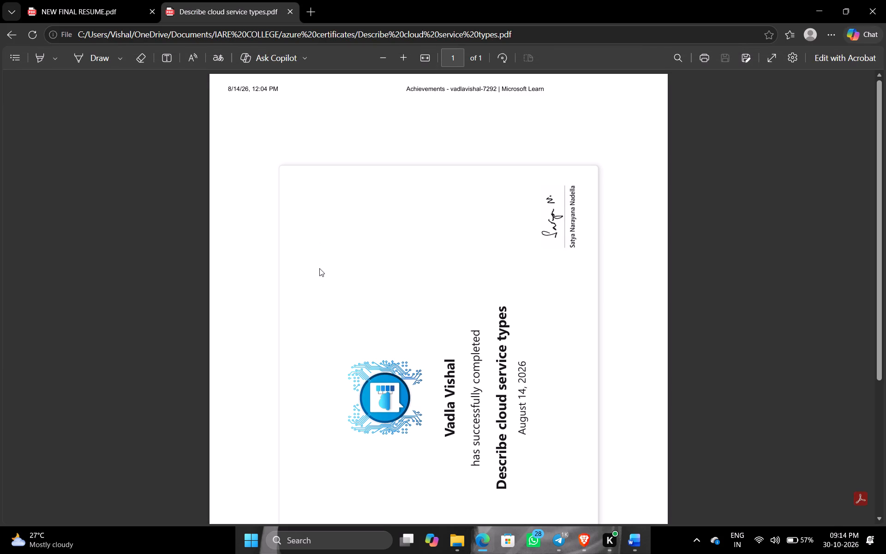
scroll(319, 268, "down", 4)
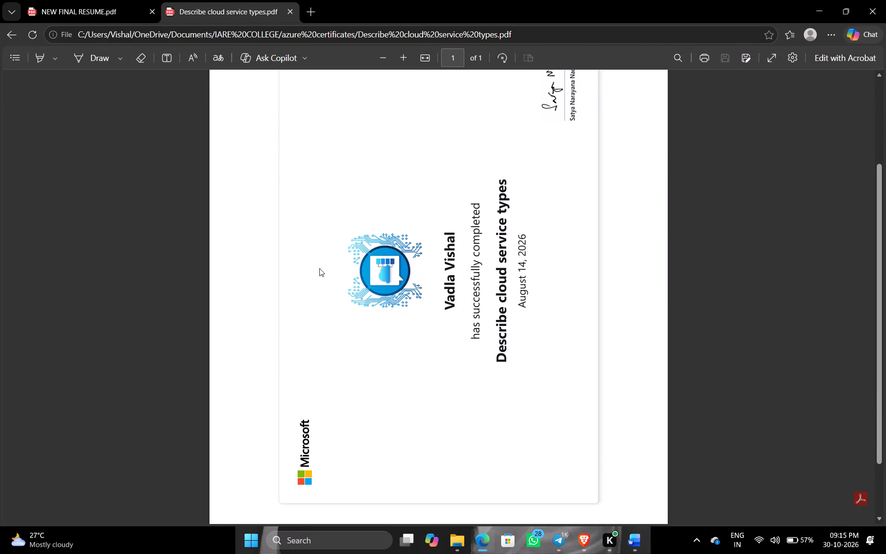
scroll(319, 268, "up", 3)
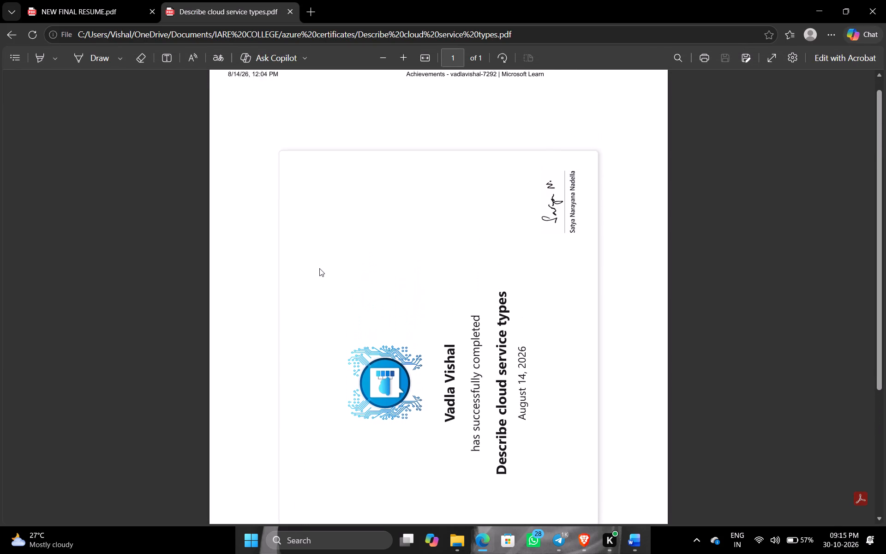
scroll(319, 268, "up", 2)
scroll(319, 268, "down", 1)
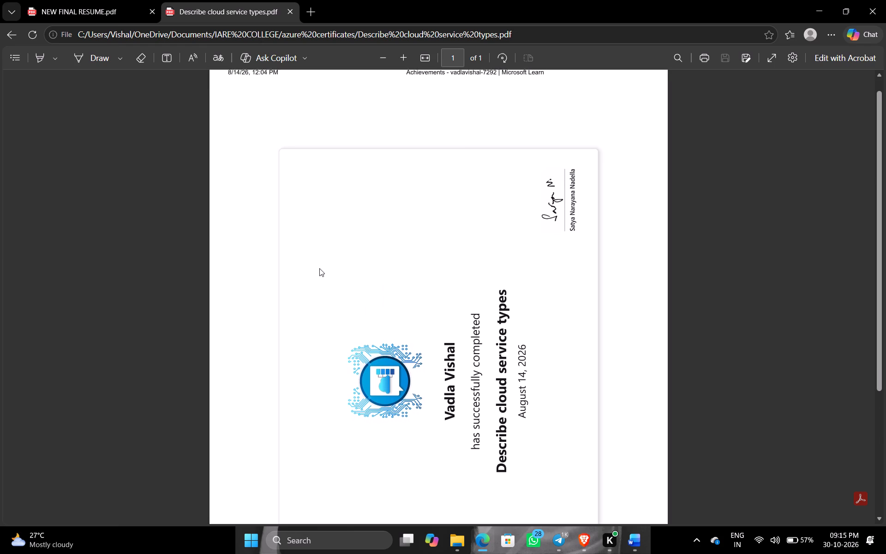
scroll(319, 268, "down", 2)
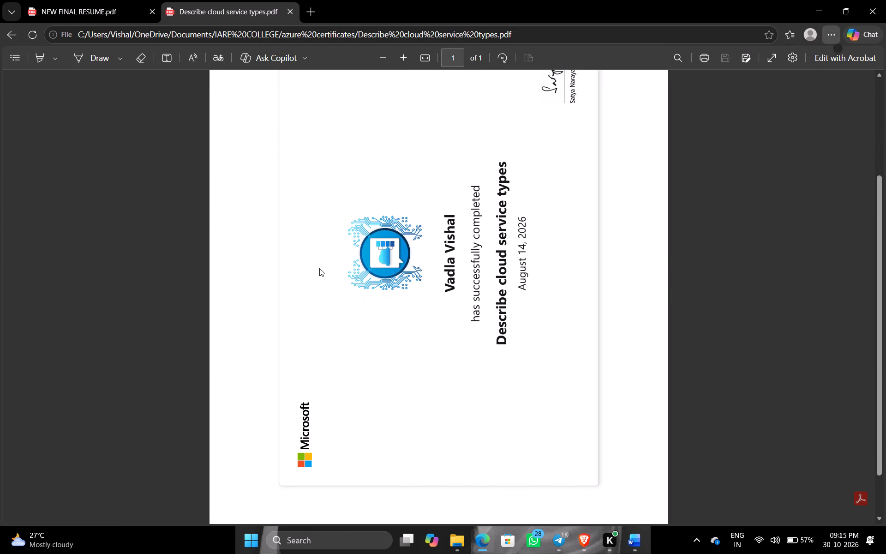
scroll(319, 268, "down", 1)
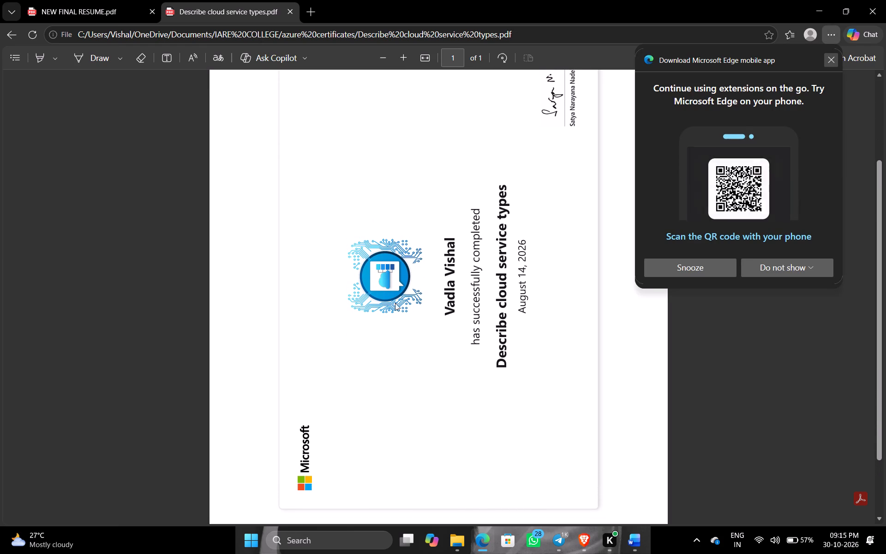
left_click(467, 448)
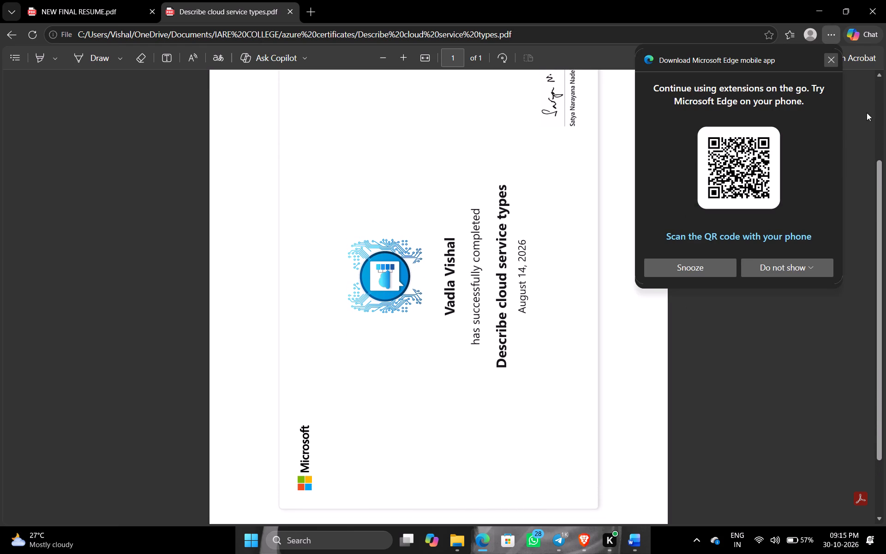
left_click(829, 57)
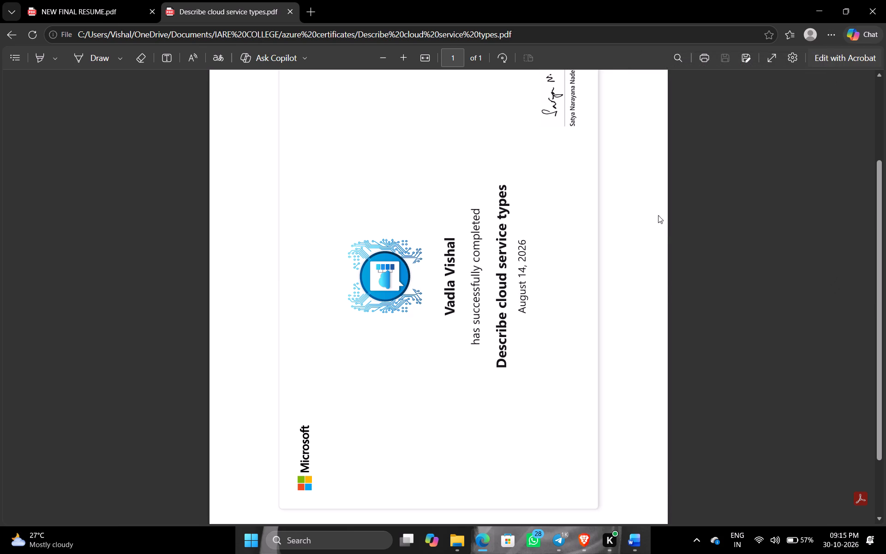
scroll(555, 308, "up", 3)
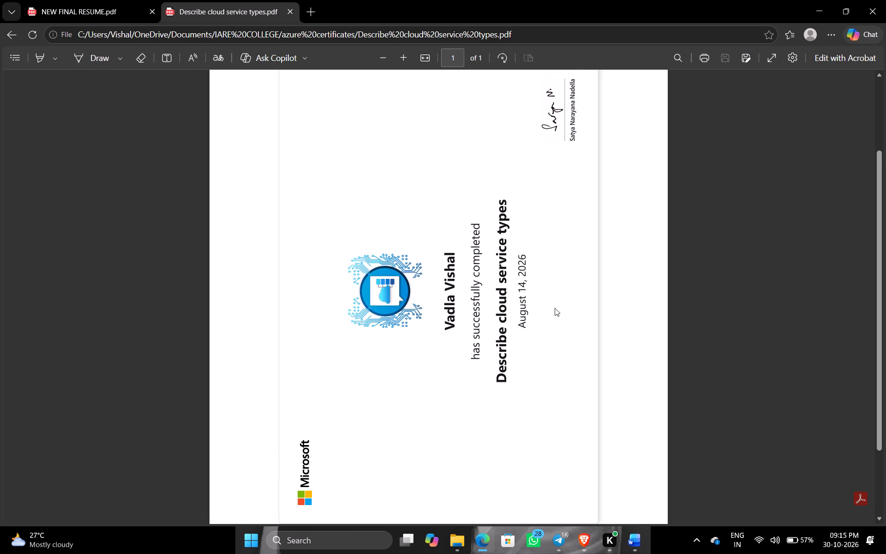
scroll(555, 308, "up", 2)
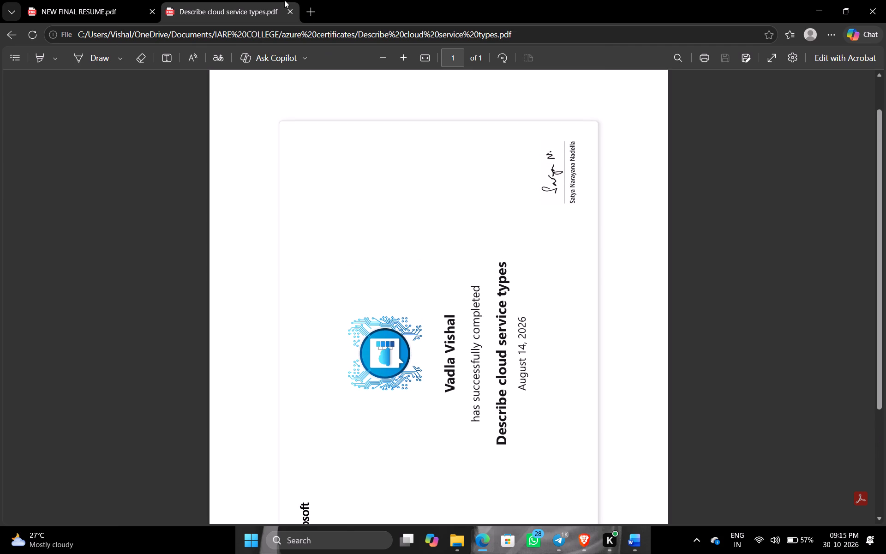
left_click(286, 10)
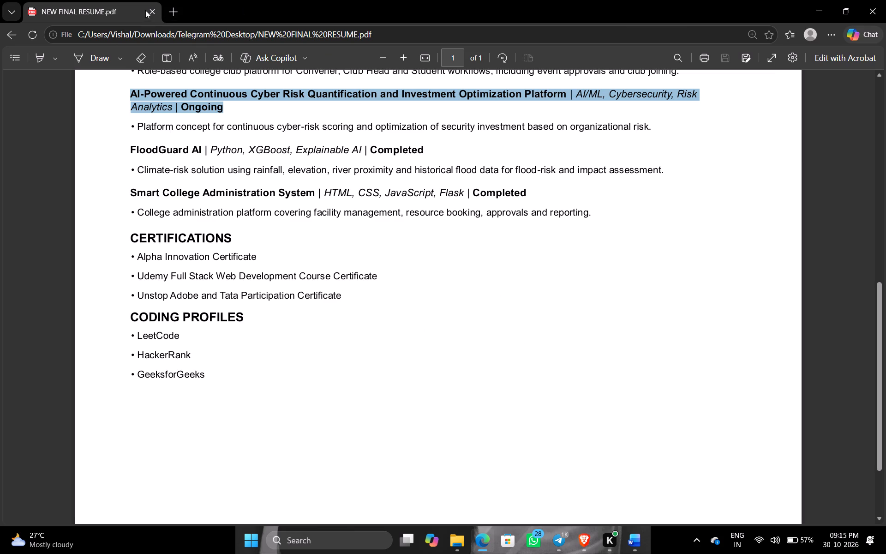
Check the Certifications list in NEW FINAL RESUME.pdf for reference, clearing the highlighted project title, and minimise the browser.
left_click(238, 190)
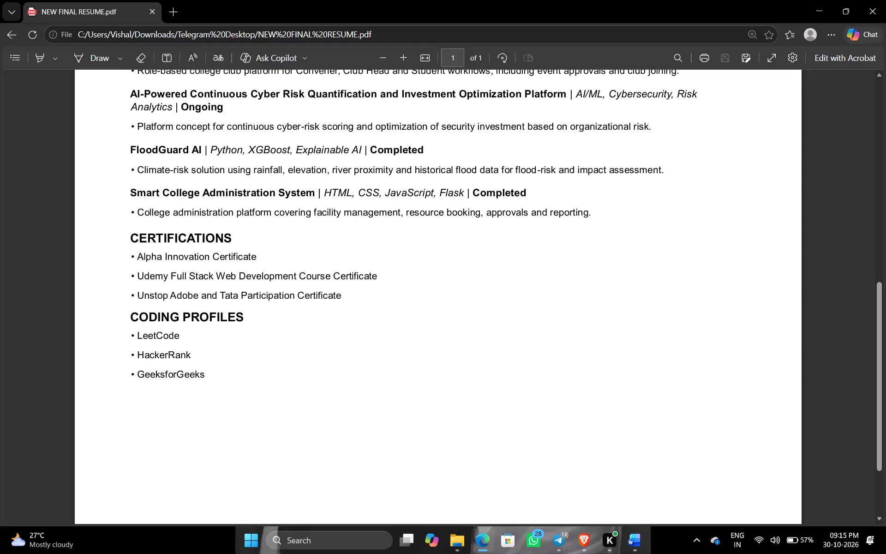
left_click(237, 257)
left_click(236, 295)
left_click(317, 279)
left_click(820, 2)
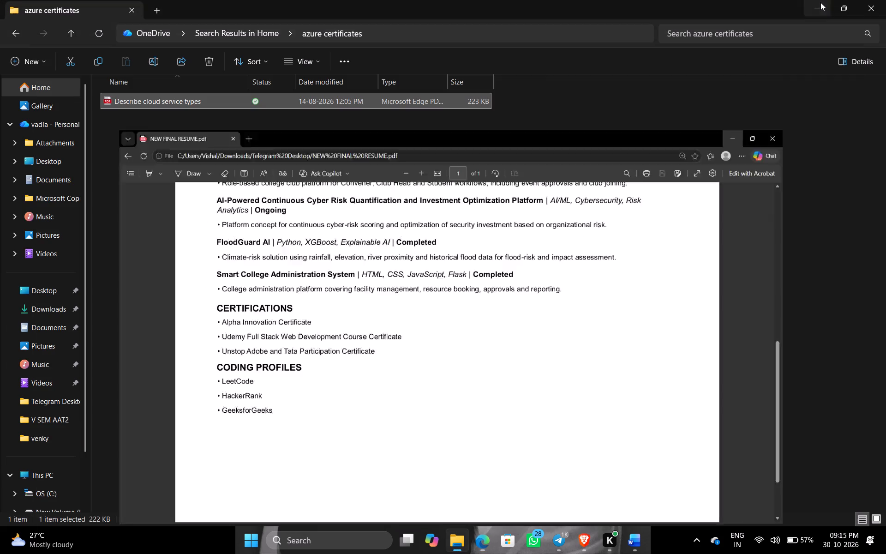
Switch to Word and delete the certificate rows from Web Development through Samsung Innovation, dates included, with the shift cells left option.
left_click(632, 540)
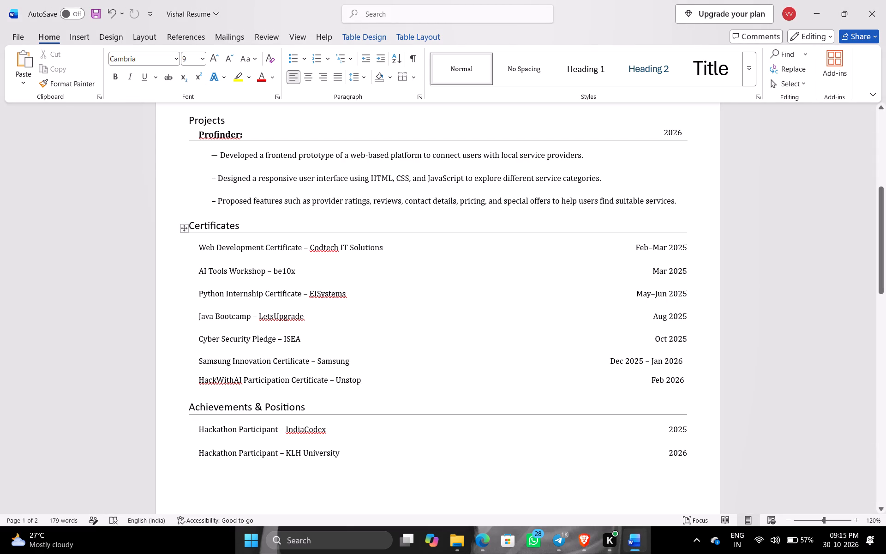
left_click_drag(198, 241, 290, 343)
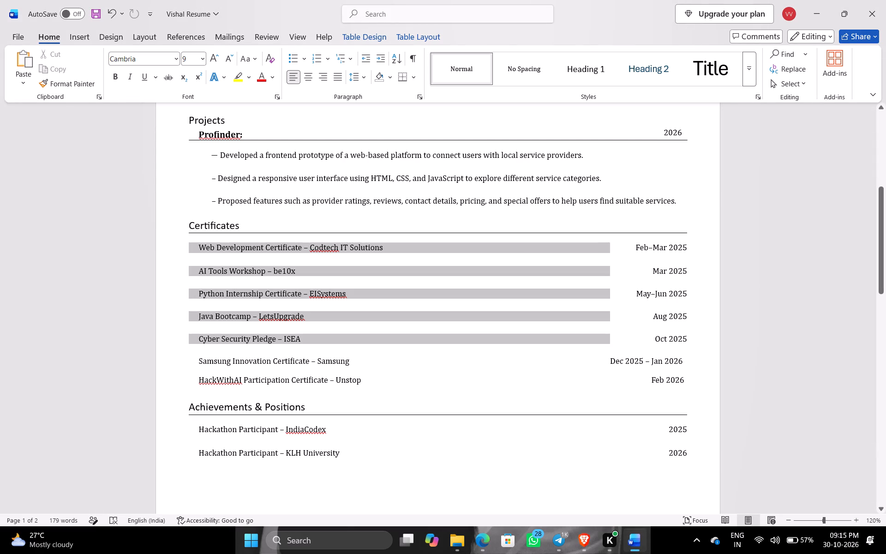
left_click_drag(290, 343, 509, 373)
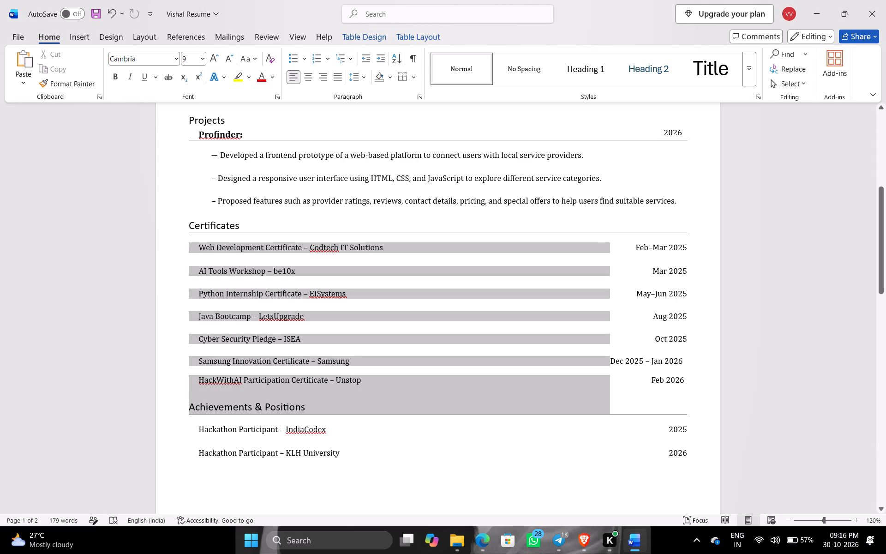
left_click_drag(509, 373, 712, 372)
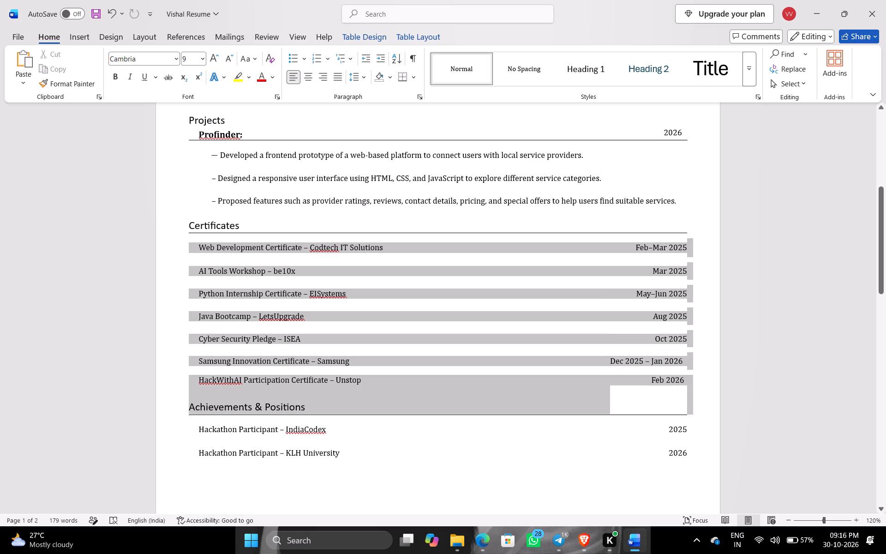
left_click_drag(712, 372, 685, 366)
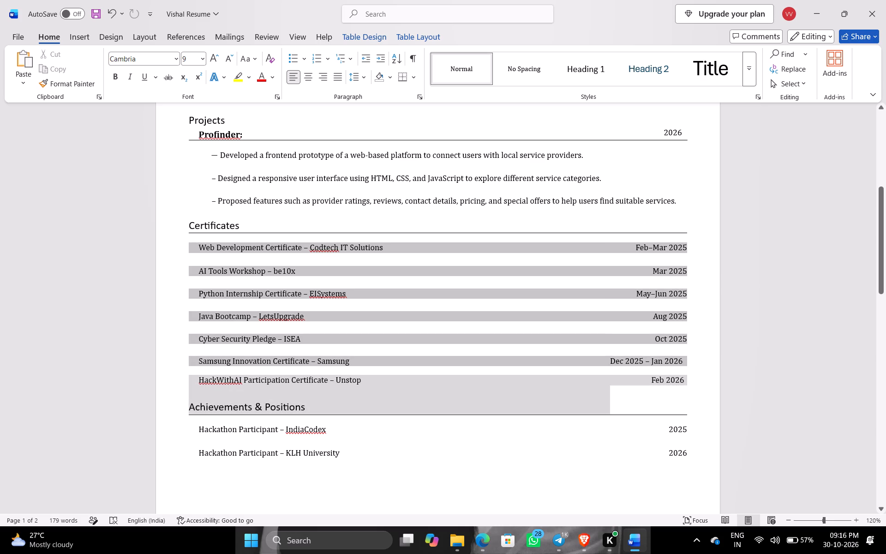
left_click_drag(685, 366, 685, 365)
key("BackSpace")
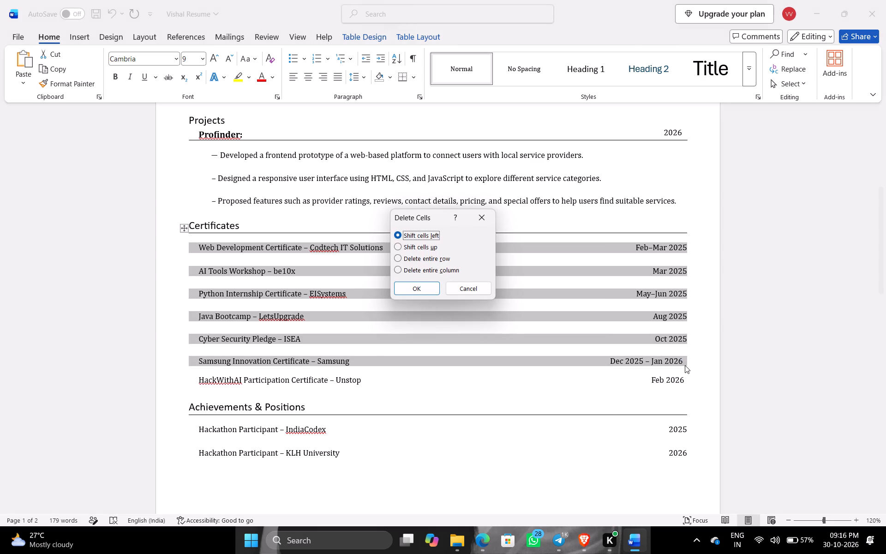
left_click(478, 216)
key("BackSpace")
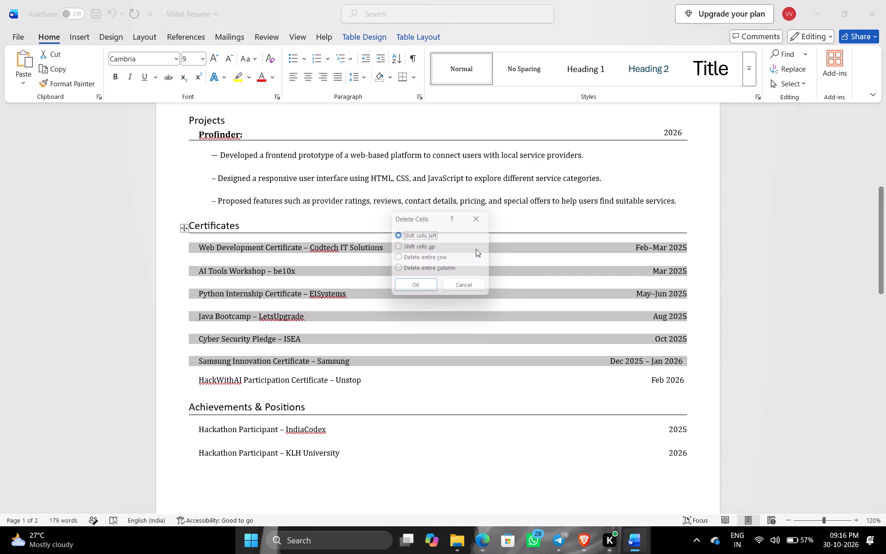
left_click(422, 289)
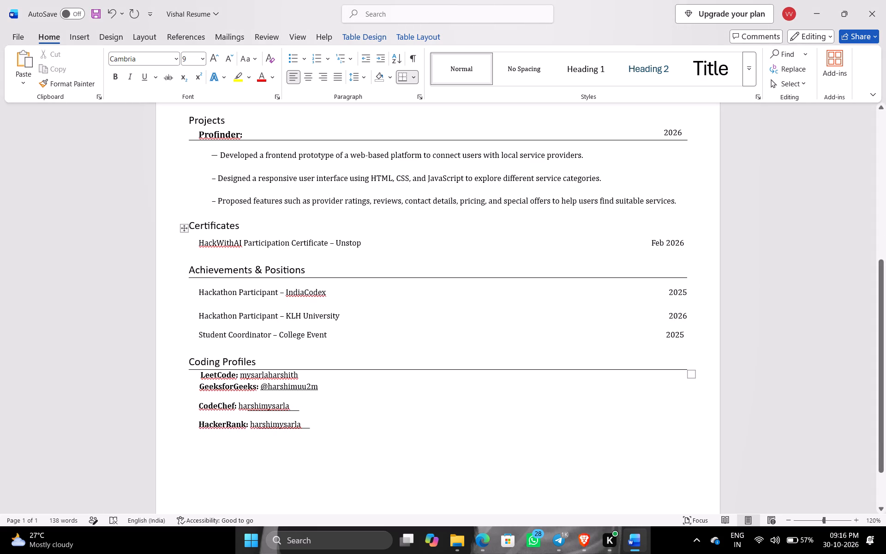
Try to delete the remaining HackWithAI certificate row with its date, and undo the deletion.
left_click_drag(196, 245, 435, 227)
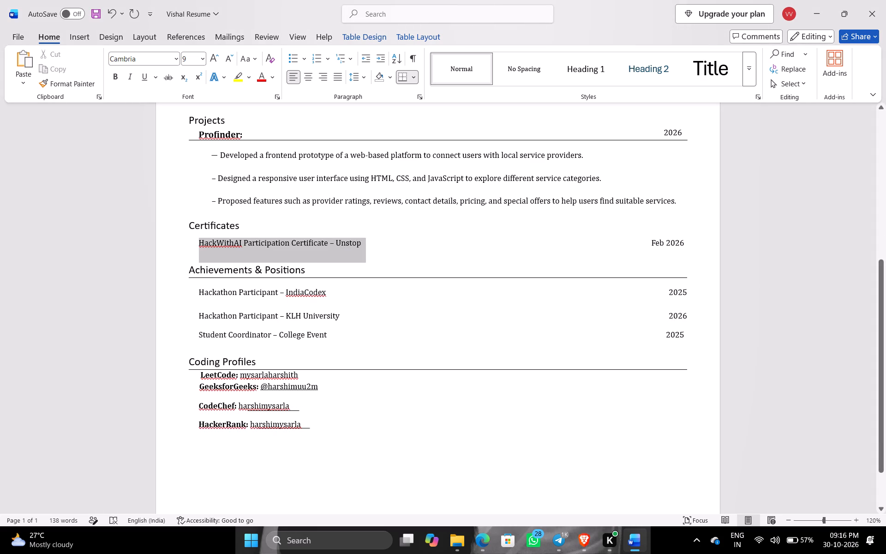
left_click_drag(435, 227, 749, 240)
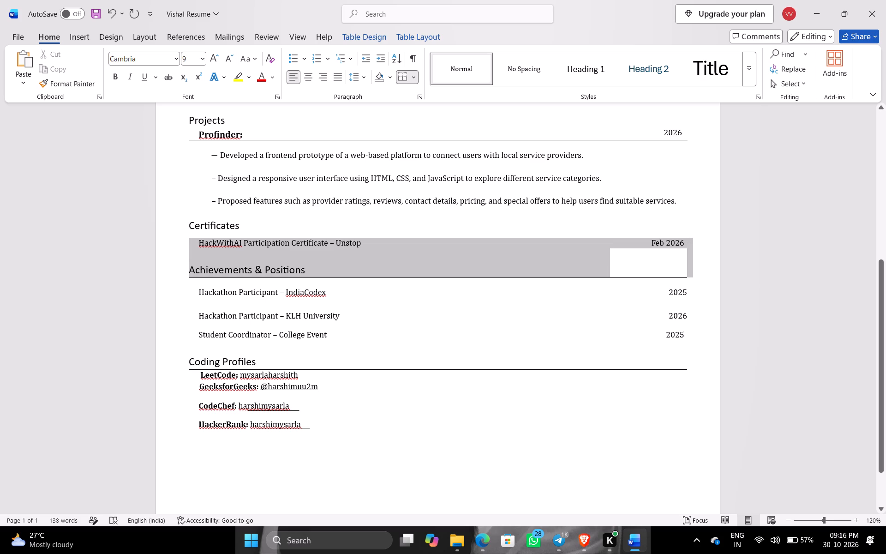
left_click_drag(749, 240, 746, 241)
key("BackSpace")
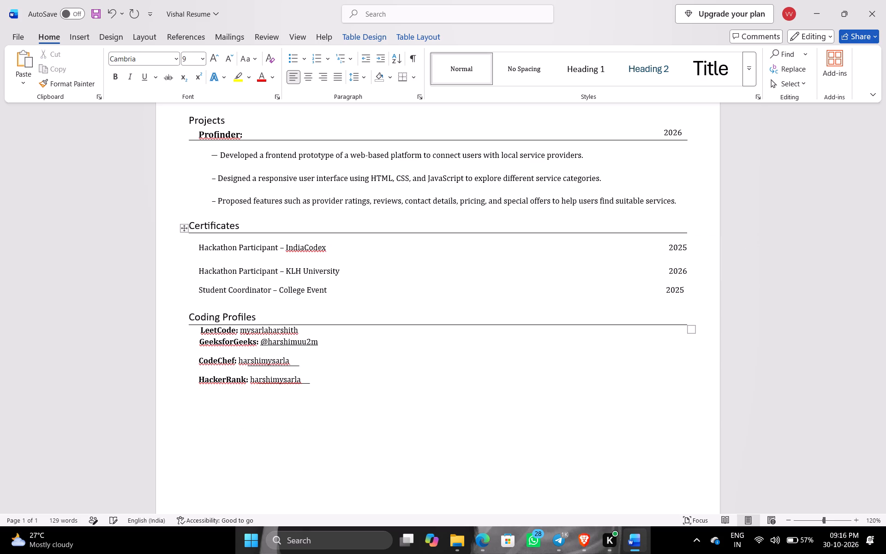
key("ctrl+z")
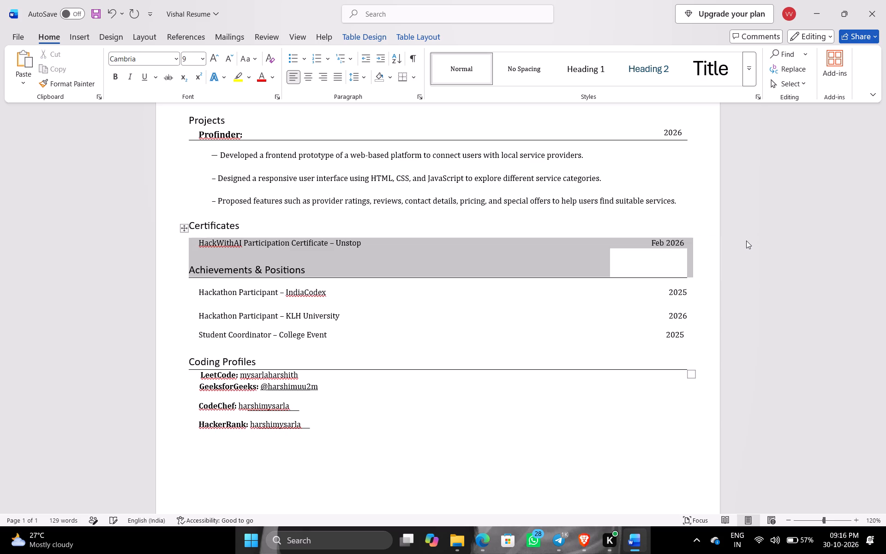
Erase the text "HackWithAI Participation Certificate – Unstop" under Certificates, leaving its date cell in place.
left_click(400, 247)
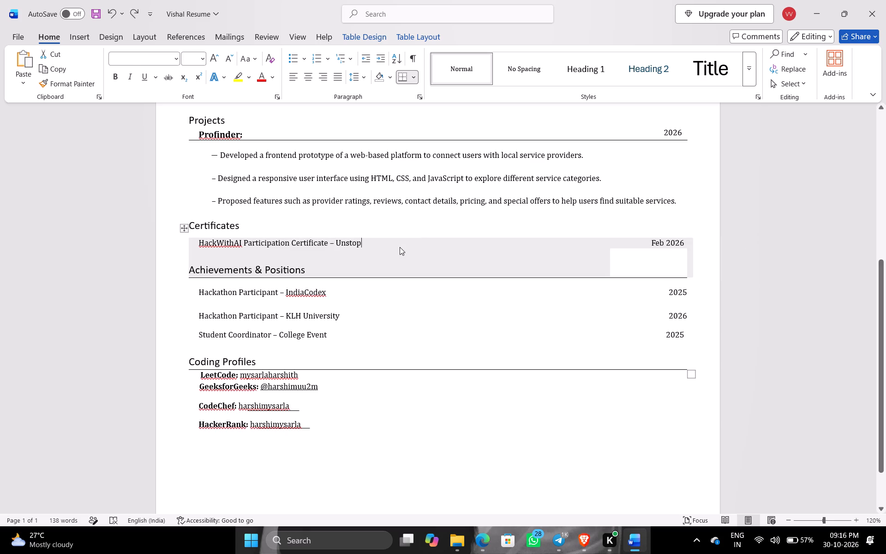
key("BackSpace")
key("BackSpace")
key("BackSpace")
key("BackSpace")
key("BackSpace")
key("BackSpace")
key("BackSpace")
key("BackSpace")
key("BackSpace")
key("BackSpace")
key("BackSpace")
key("BackSpace")
key("BackSpace")
key("BackSpace")
key("BackSpace")
key("BackSpace")
key("BackSpace")
key("BackSpace")
key("BackSpace")
key("BackSpace")
key("BackSpace")
key("BackSpace")
key("BackSpace")
key("BackSpace")
key("BackSpace")
key("BackSpace")
key("BackSpace")
key("BackSpace")
key("BackSpace")
key("BackSpace")
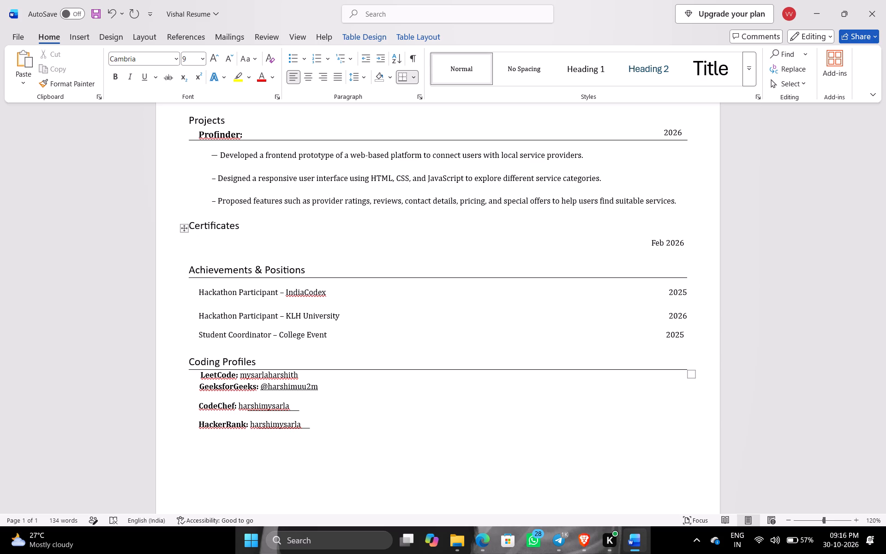
Move the "Profinder:" title from above the Projects divider line to a new line directly above its first description point.
scroll(408, 244, "up", 1)
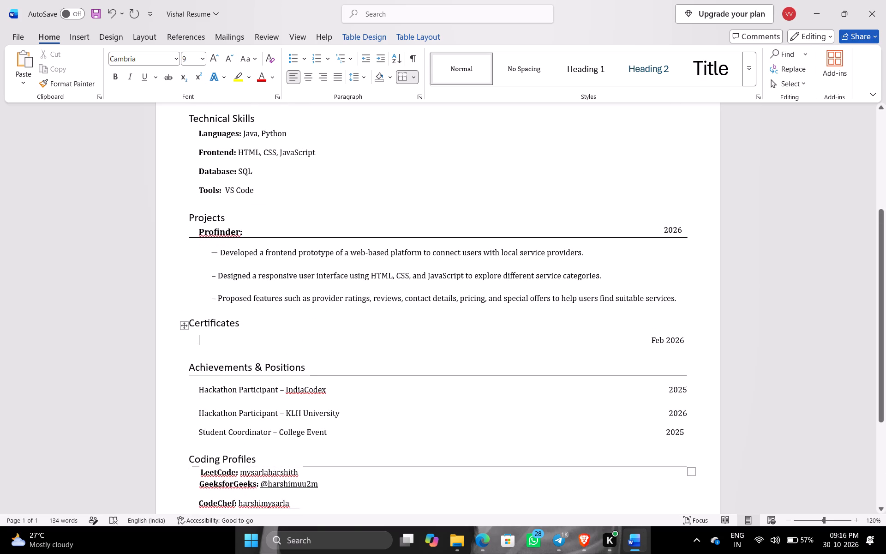
left_click_drag(250, 229, 220, 234)
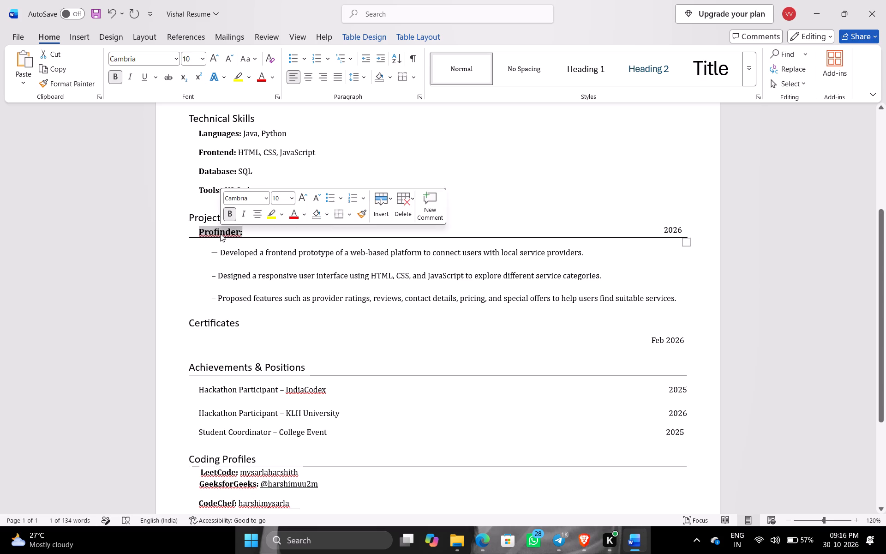
key("ctrl+c")
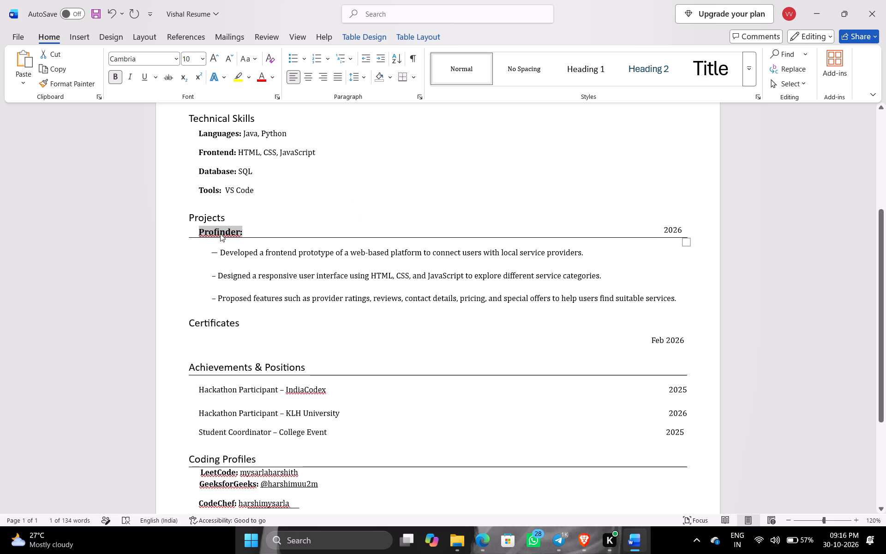
left_click(248, 239)
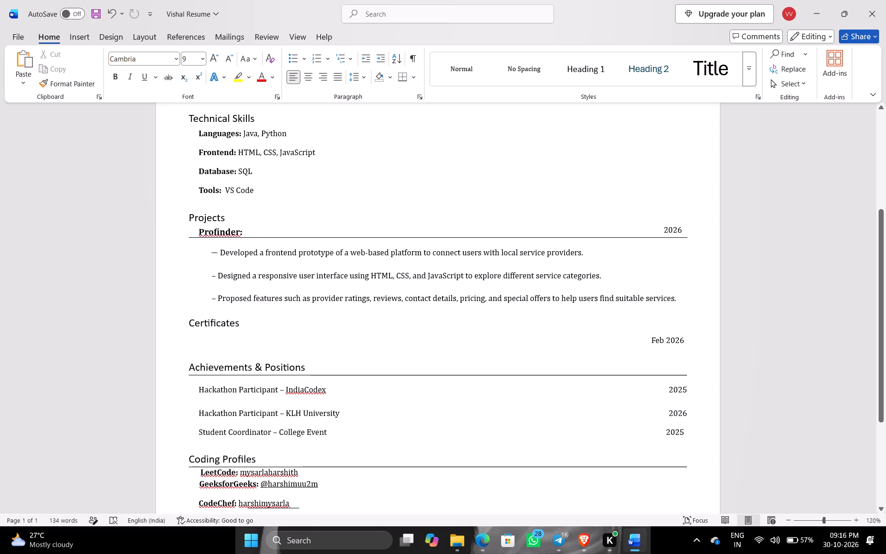
left_click(212, 249)
key("Return")
key("Left")
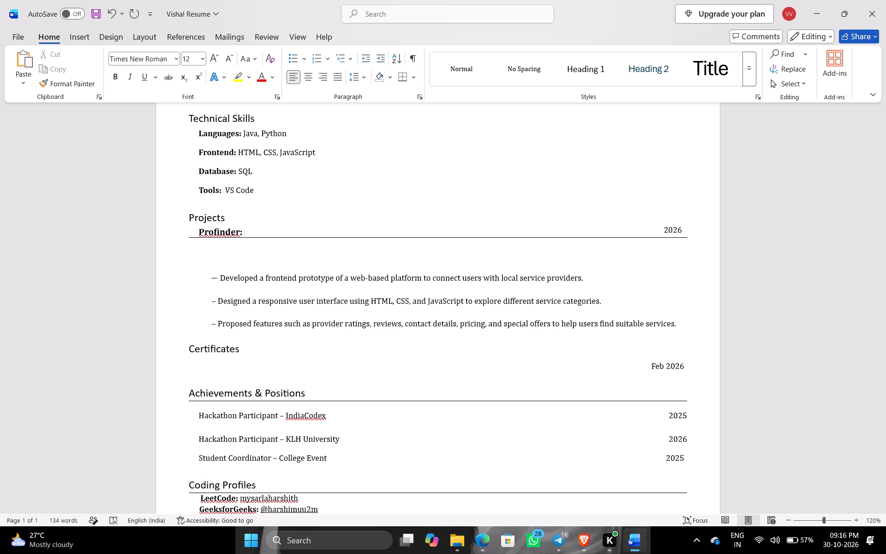
key("ctrl+v")
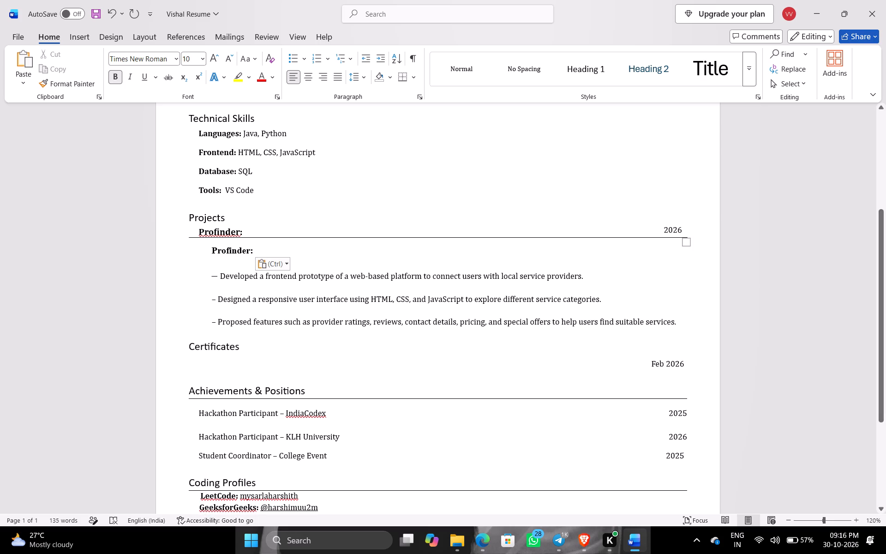
left_click_drag(249, 234, 216, 232)
key("BackSpace")
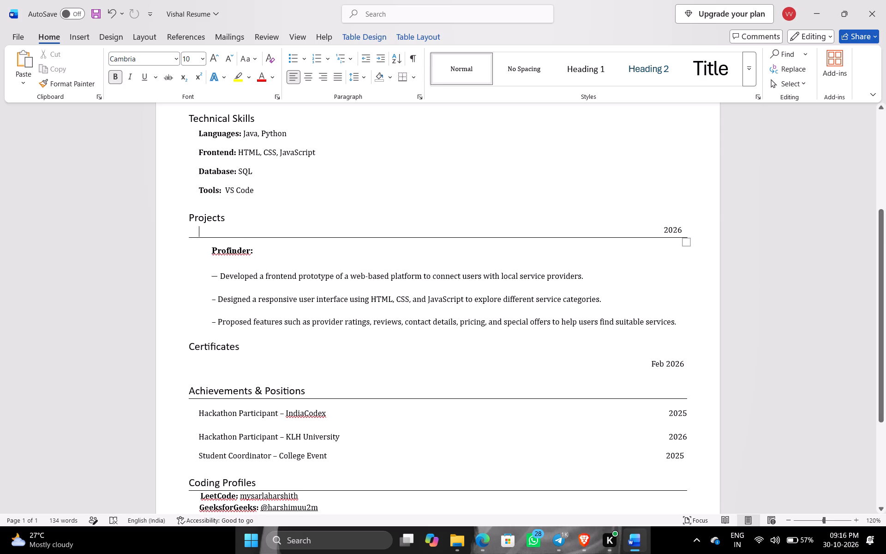
Delete the year 2026 from the row above the Projects divider line.
left_click_drag(685, 230, 664, 228)
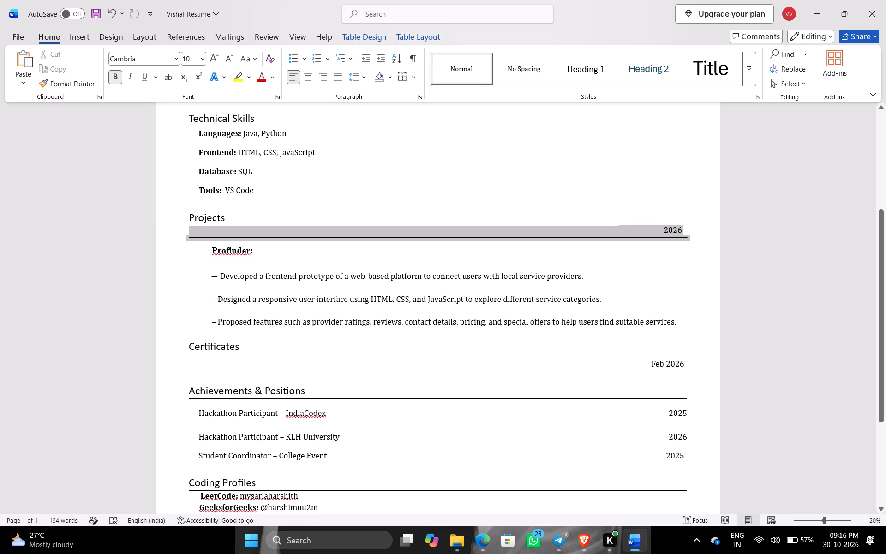
left_click_drag(664, 228, 664, 228)
left_click(664, 228)
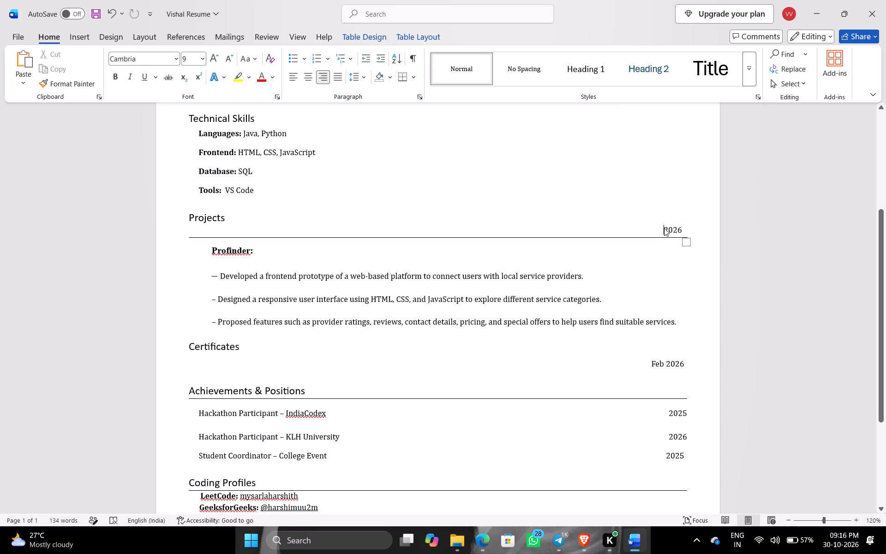
key("Right")
key("Right")
key("Right")
key("Right")
key("BackSpace")
key("BackSpace")
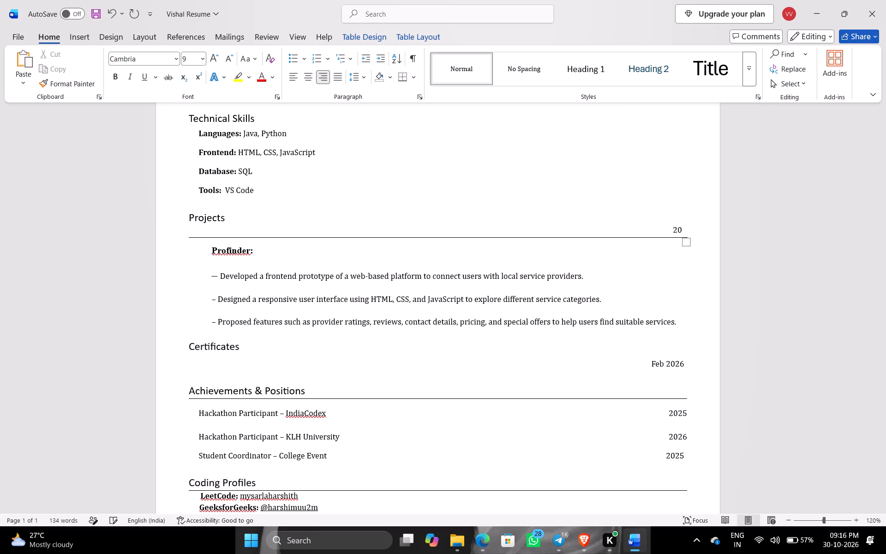
key("BackSpace")
key("BackSpace")
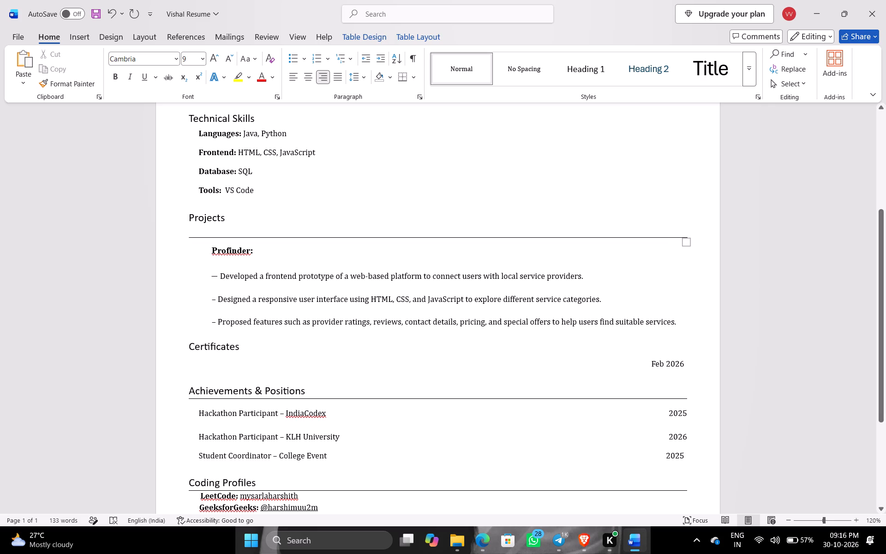
Change the moved project title to "Profinder | 2026", replacing the colon with a vertical bar and the year.
left_click(253, 254)
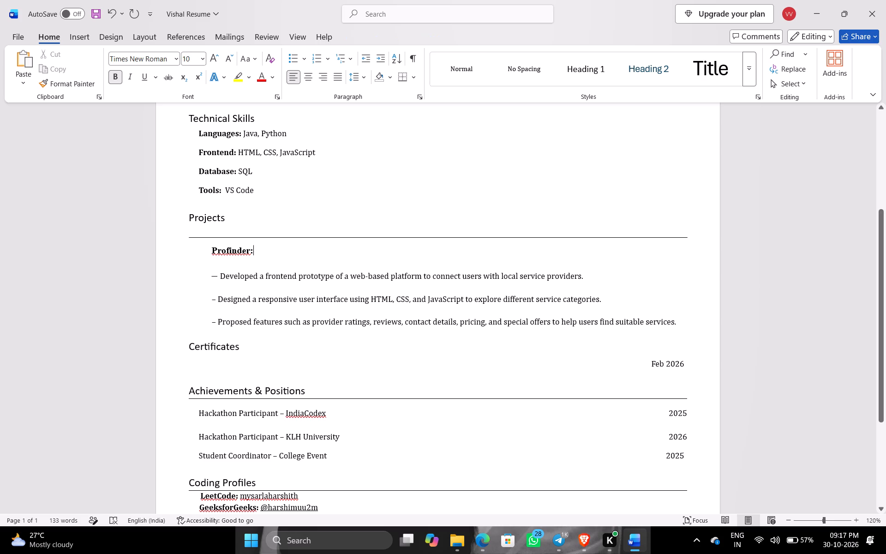
key("space")
key("BackSpace")
key("BackSpace")
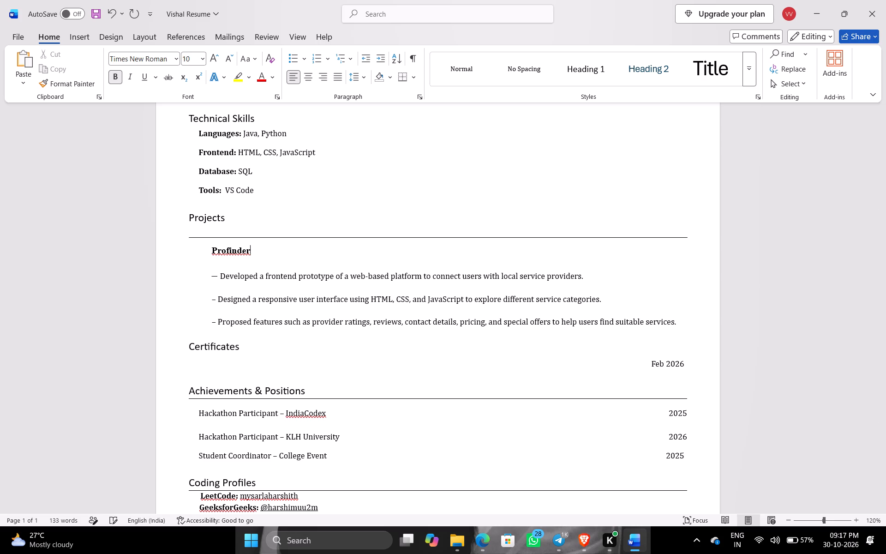
key("shift+bar")
key("space")
key("BackSpace")
key("BackSpace")
key("space")
type("|")
key("space")
type("202")
key("6")
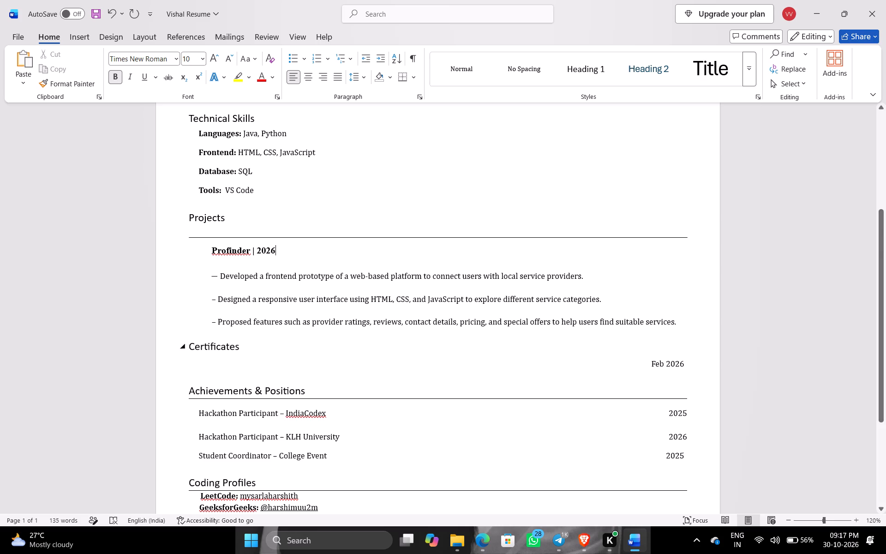
Add a blank line under the Certificates heading, try pasting a copy of the Projects divider there, and undo the paste.
scroll(320, 351, "down", 1)
left_click(246, 260)
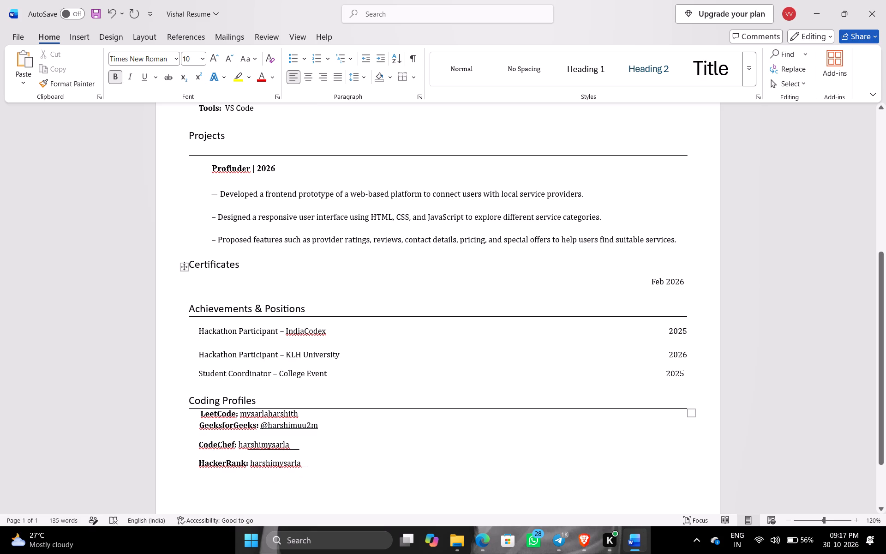
left_click_drag(187, 154, 325, 165)
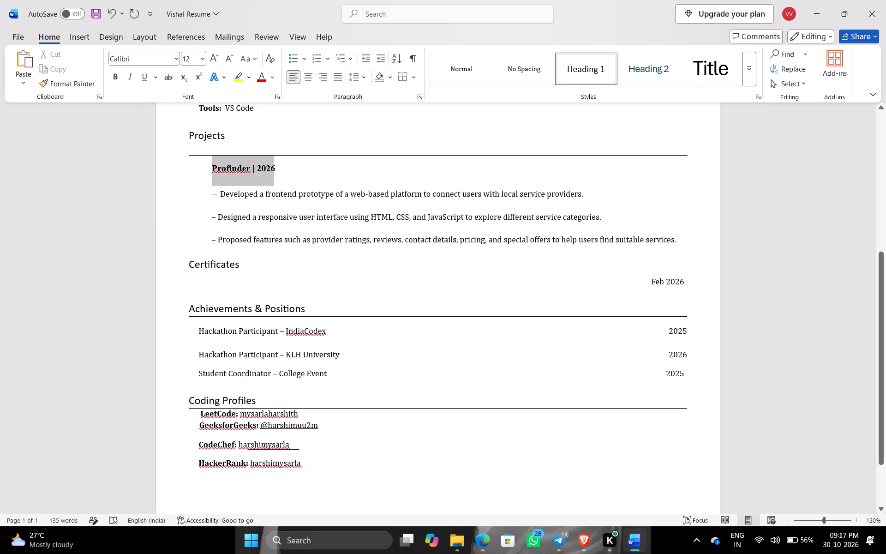
left_click_drag(325, 165, 588, 153)
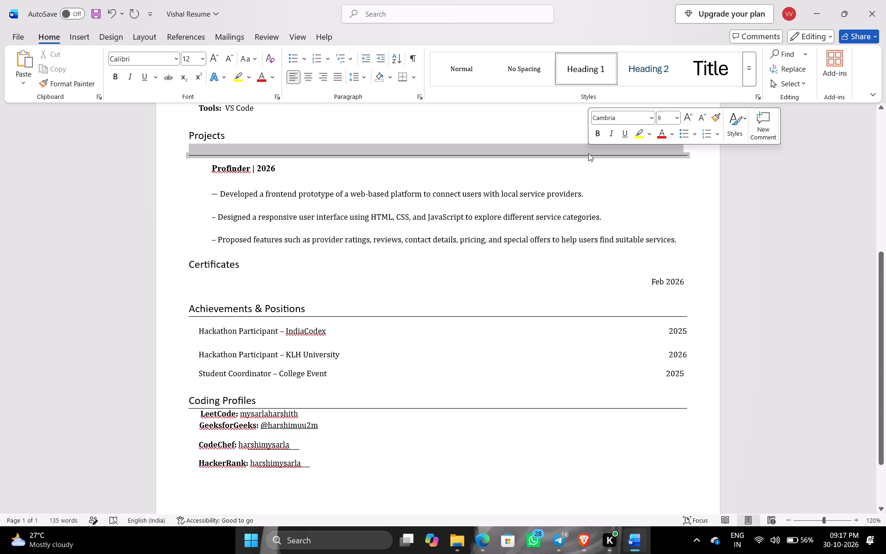
key("ctrl+c")
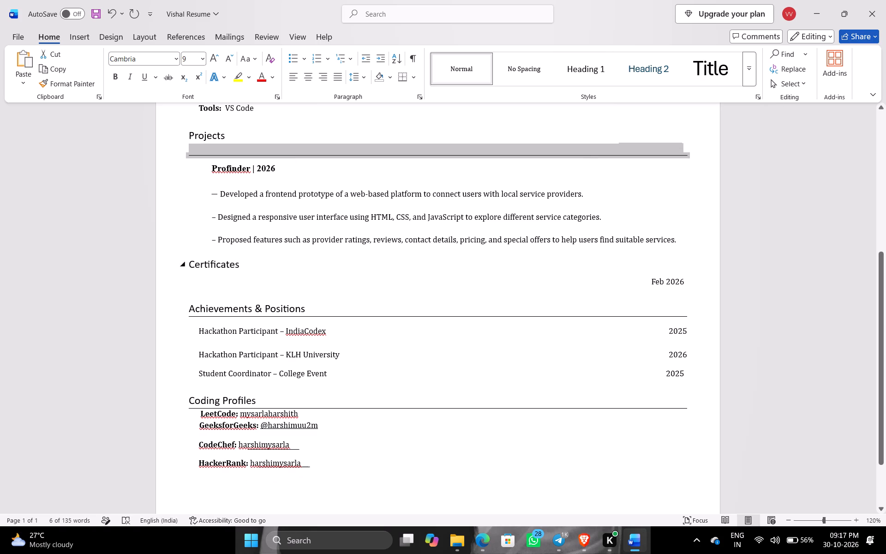
left_click(253, 261)
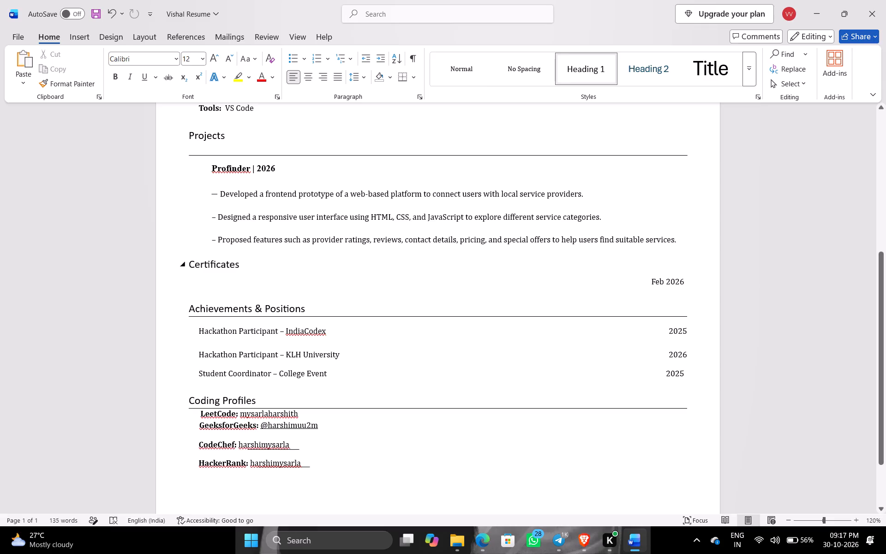
key("Return")
key("ctrl+v")
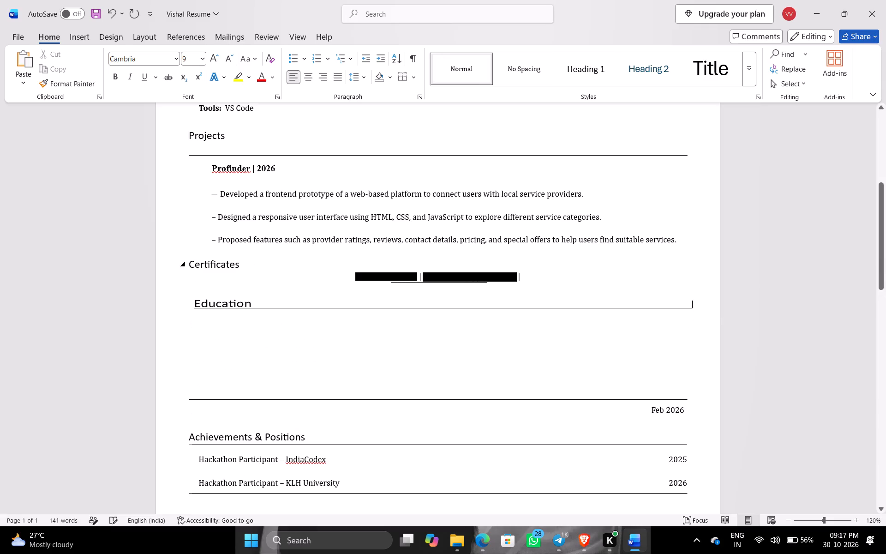
key("ctrl+z")
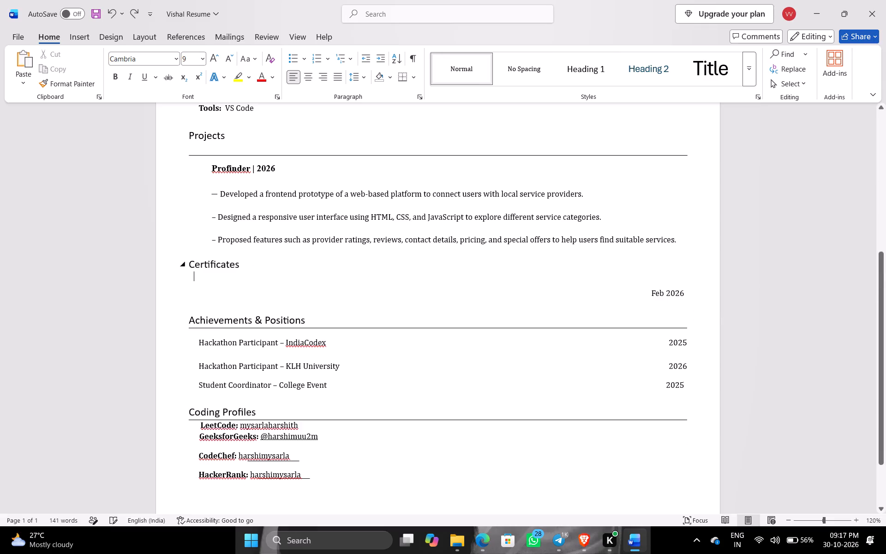
Add a colon to the end of the Technical Skills heading.
scroll(253, 261, "up", 3)
scroll(253, 261, "right", 1)
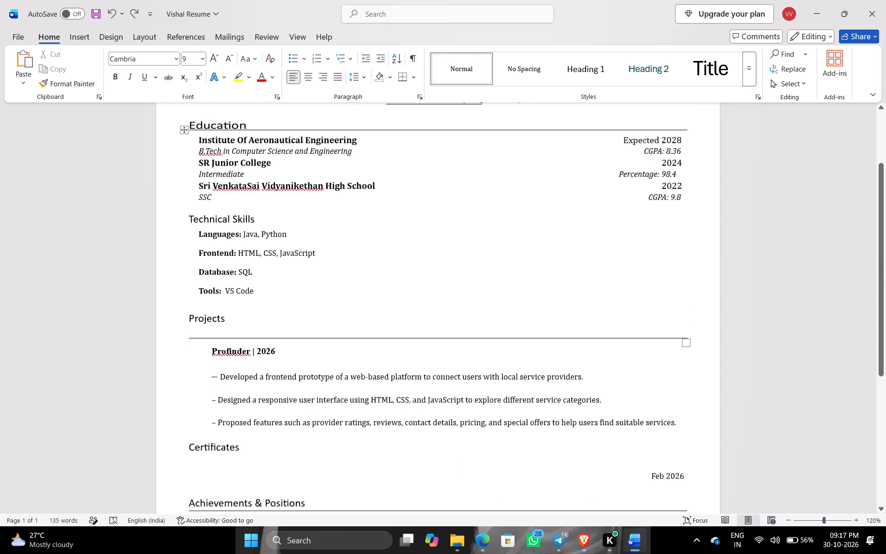
scroll(253, 261, "right", 1)
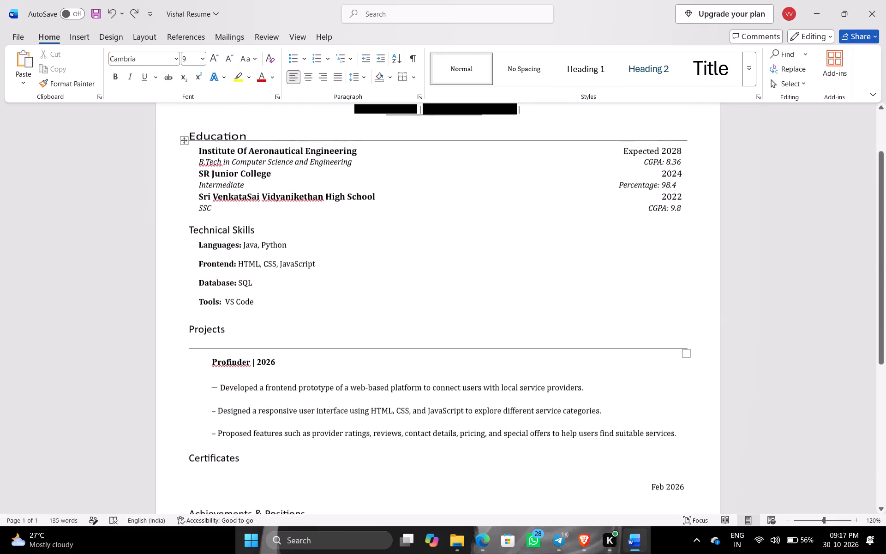
scroll(253, 261, "right", 2)
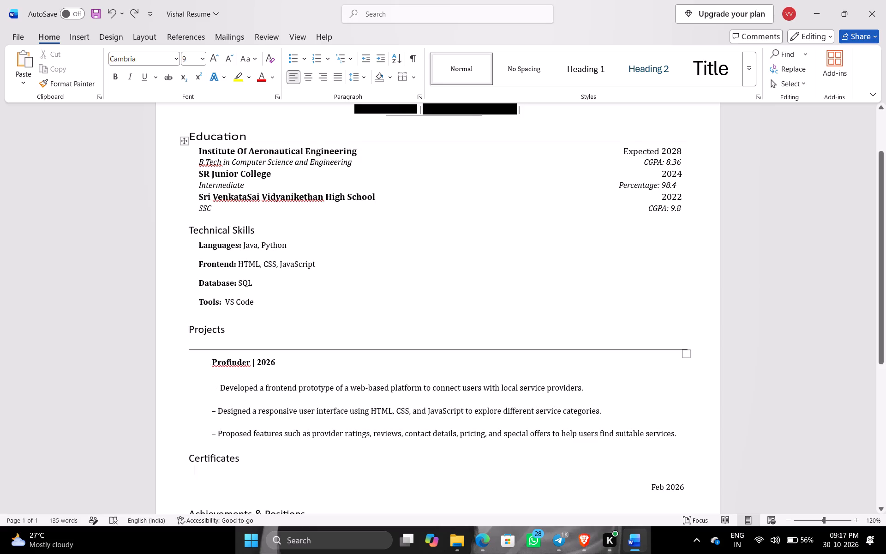
scroll(253, 261, "right", 1)
scroll(253, 261, "up", 1)
scroll(253, 261, "right", 1)
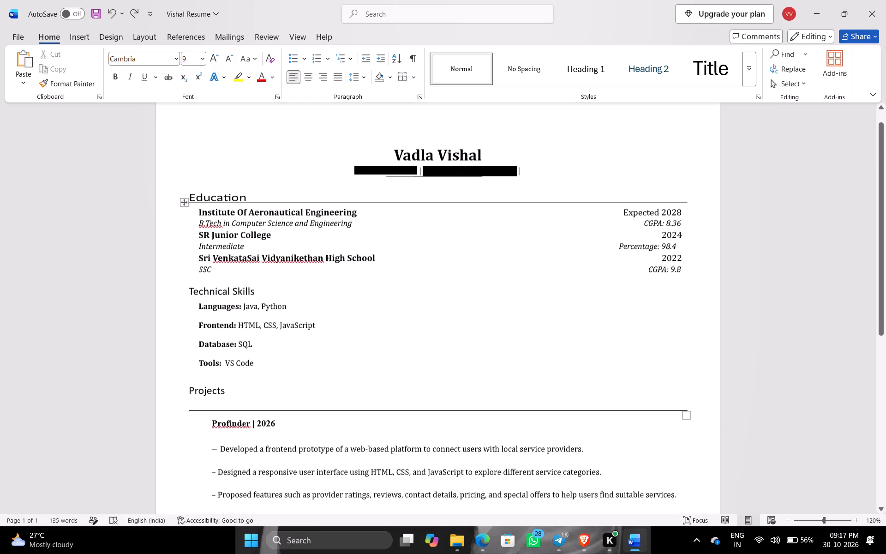
scroll(253, 261, "right", 1)
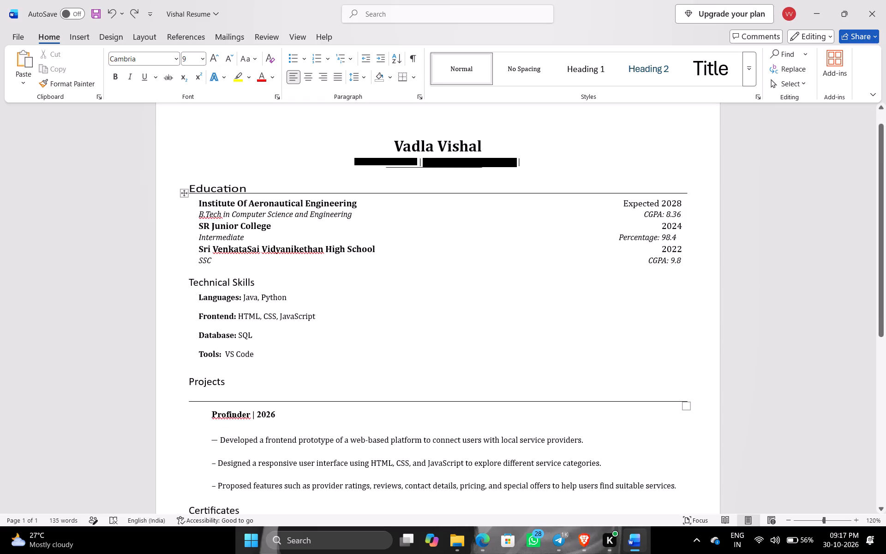
left_click(260, 279)
key("shift+colon")
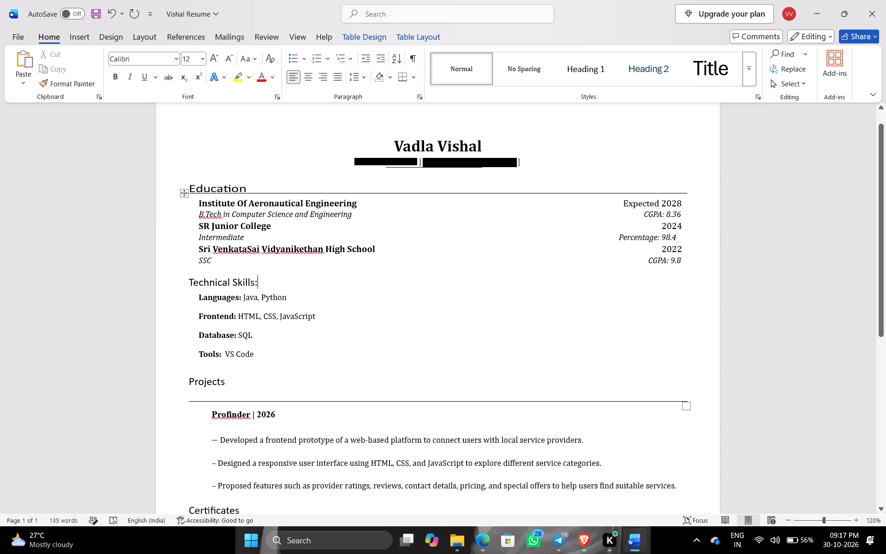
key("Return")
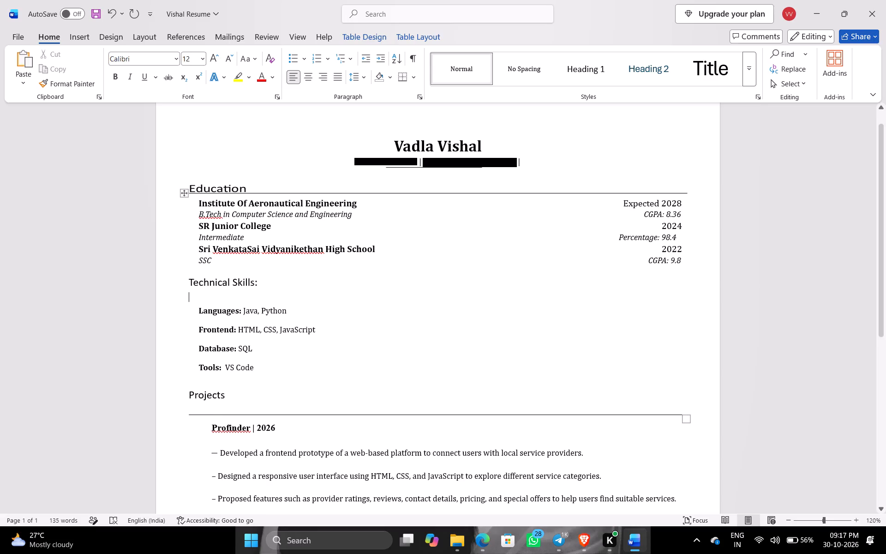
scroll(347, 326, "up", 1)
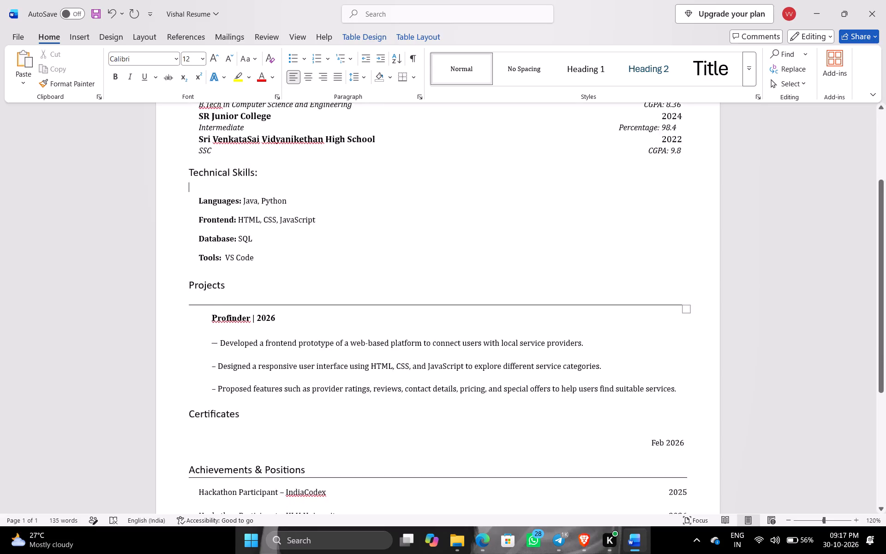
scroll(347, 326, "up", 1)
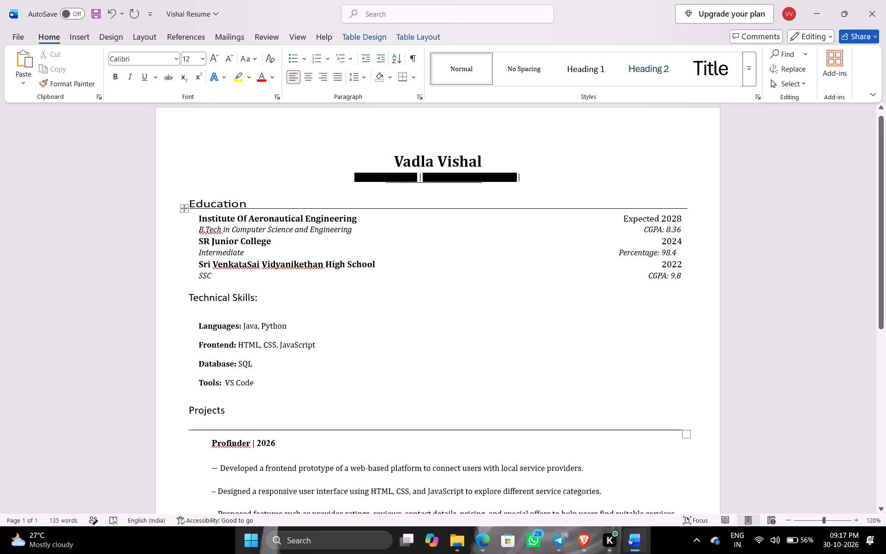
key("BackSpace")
Move the overlapping spare divider line from under the Projects heading to directly beneath the Technical Skills heading.
scroll(268, 322, "up", 1)
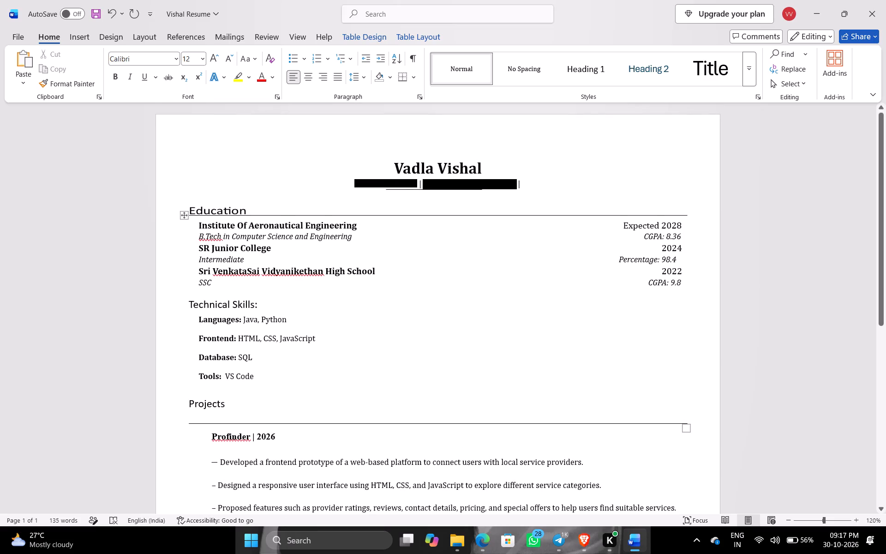
left_click_drag(309, 214, 321, 212)
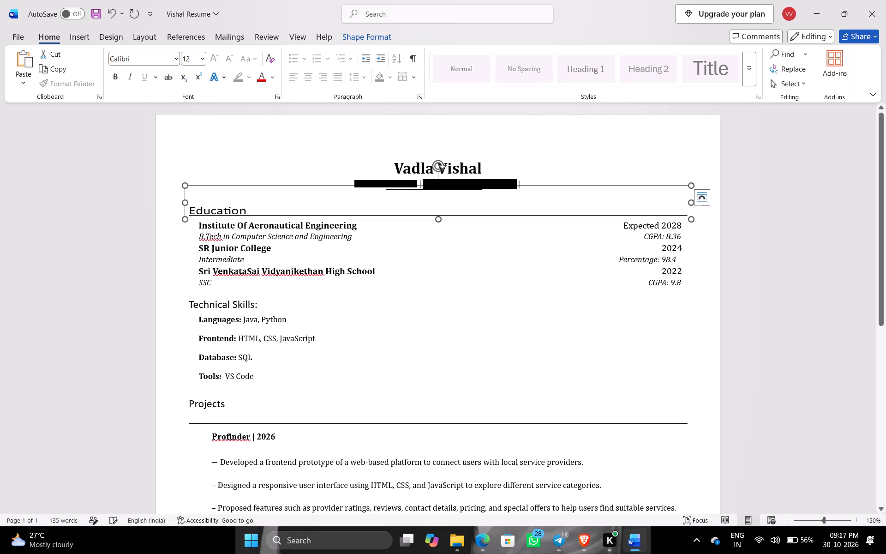
left_click(329, 148)
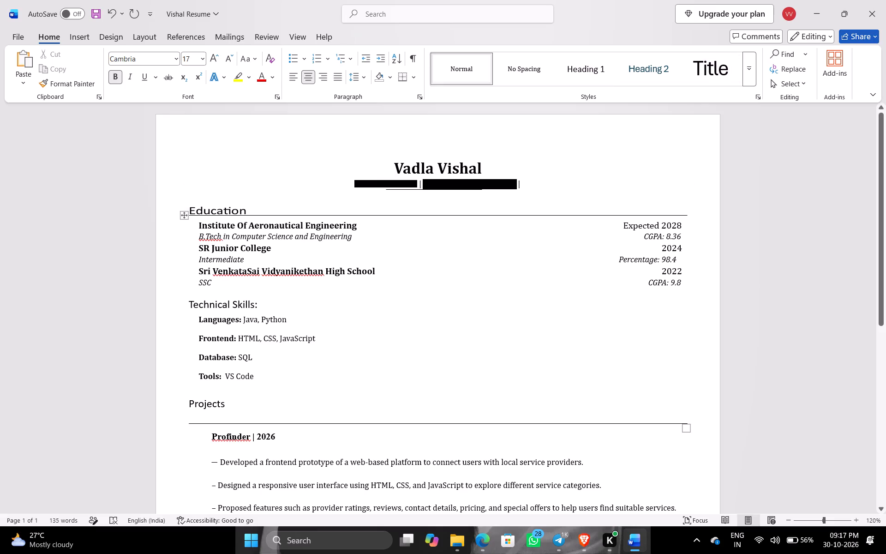
left_click(209, 423)
left_click_drag(209, 423, 211, 379)
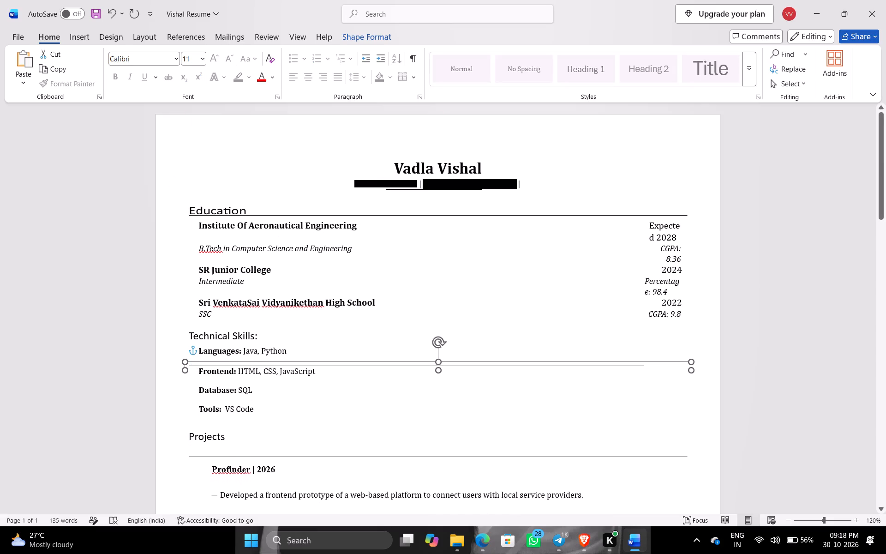
left_click_drag(211, 379, 207, 439)
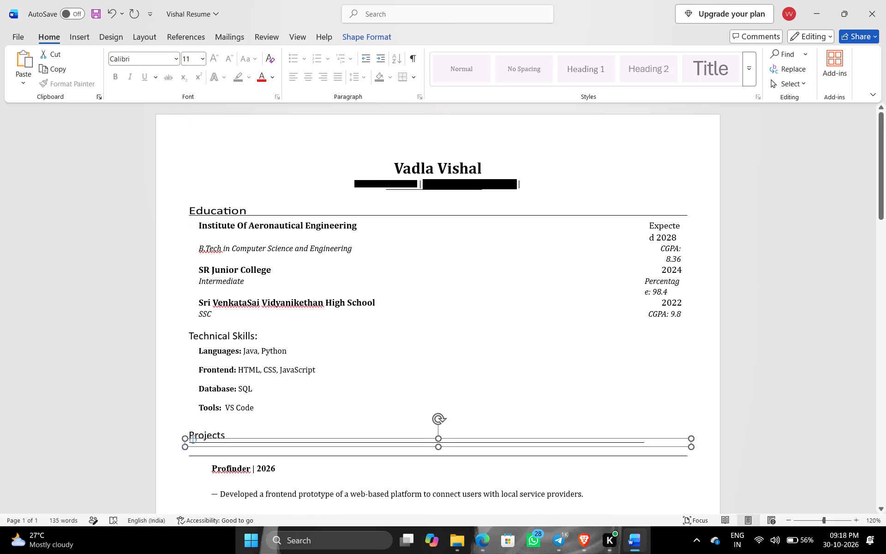
left_click_drag(207, 439, 214, 346)
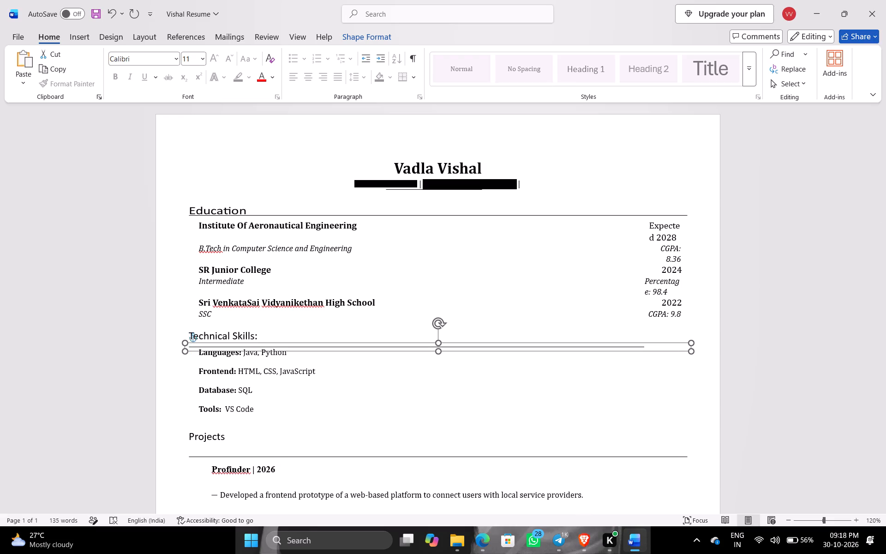
left_click_drag(214, 346, 214, 345)
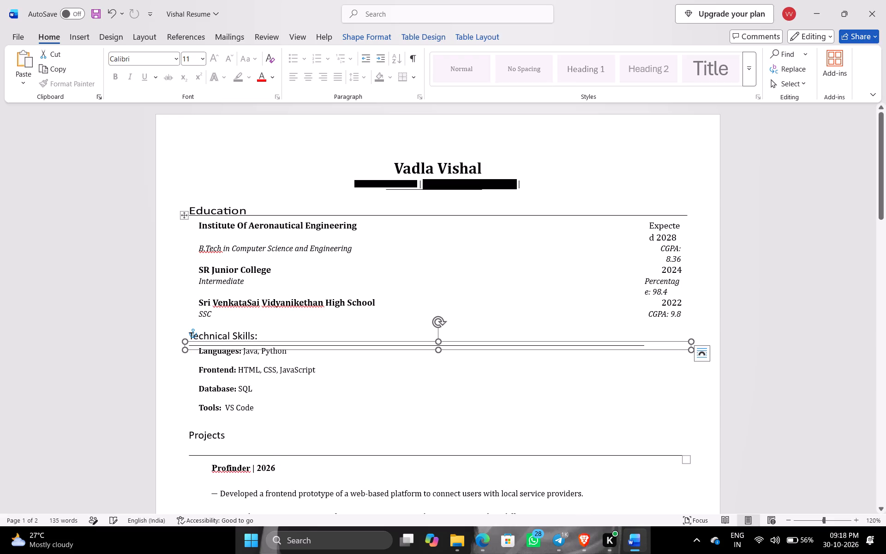
left_click(757, 290)
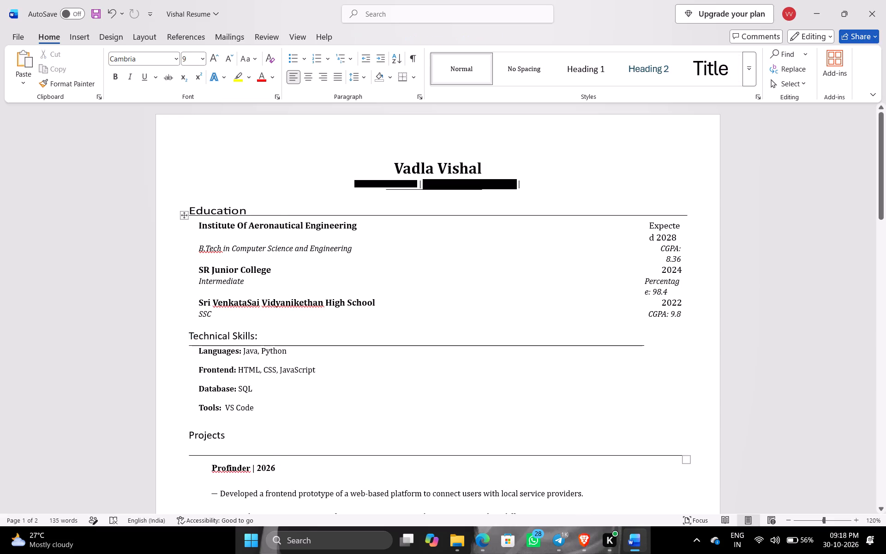
Insert a blank line between the Technical Skills divider and the Languages entry, and re-indent that entry with five spaces.
scroll(471, 382, "down", 1)
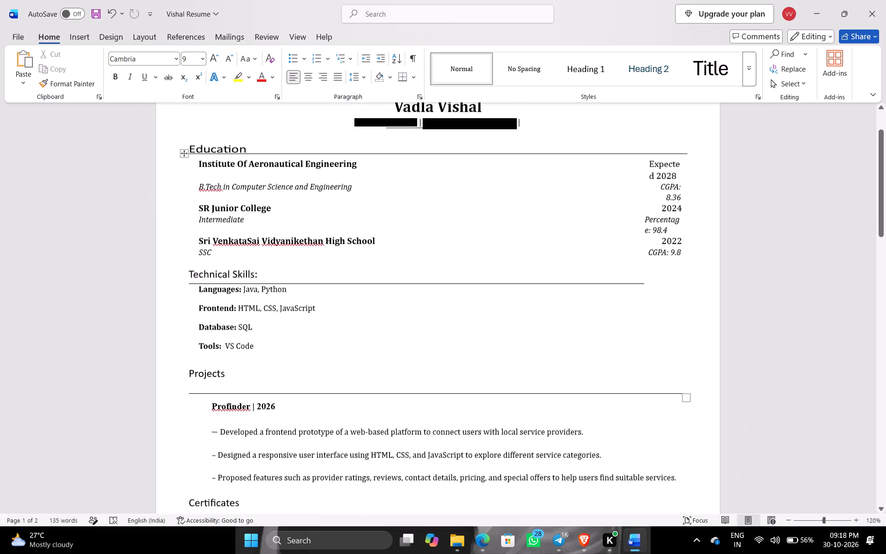
scroll(471, 382, "down", 2)
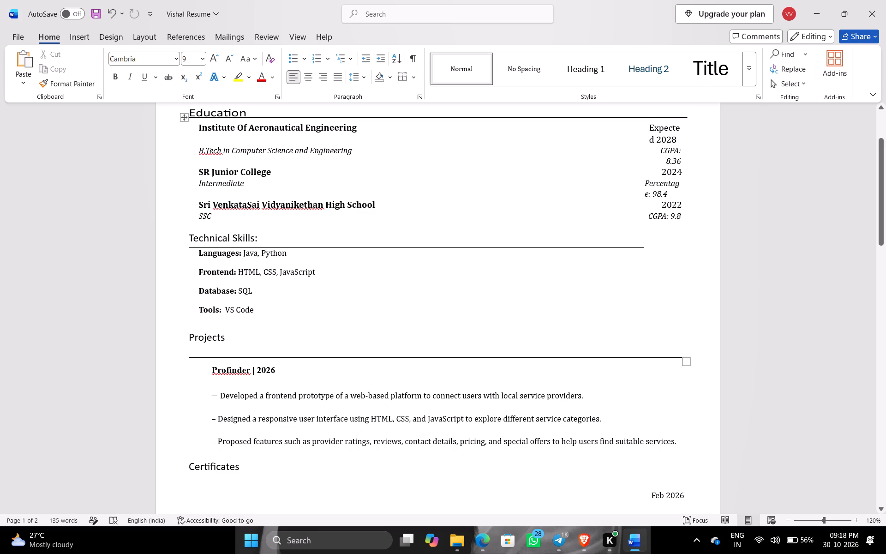
scroll(471, 382, "down", 1)
left_click(197, 255)
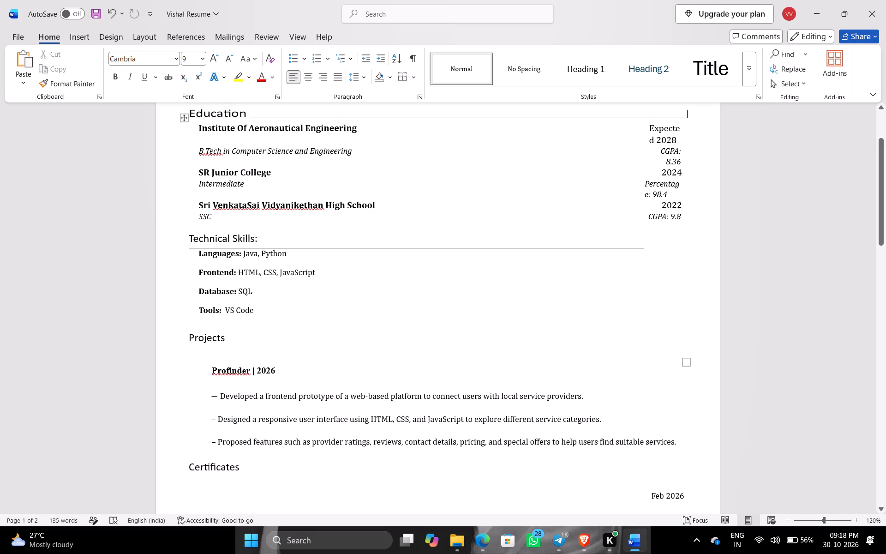
key("Return")
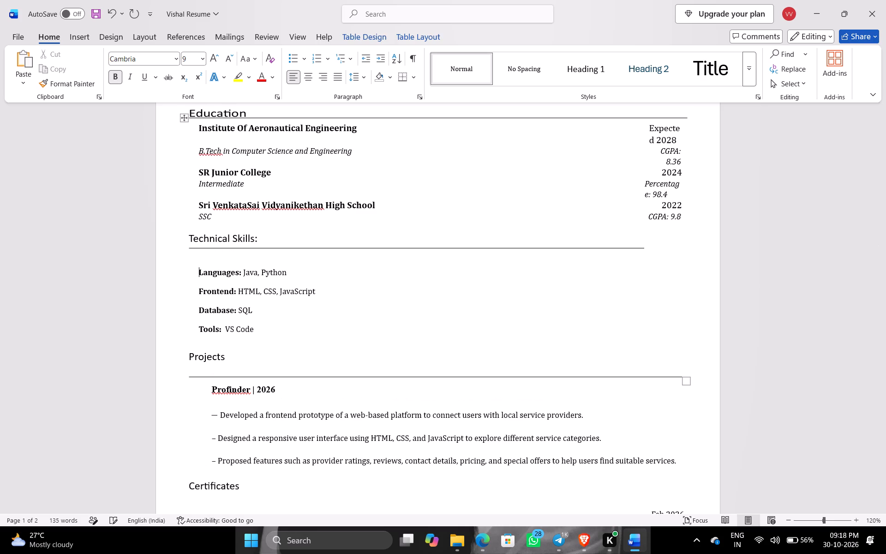
key("BackSpace")
key("BackSpace")
key("BackSpace")
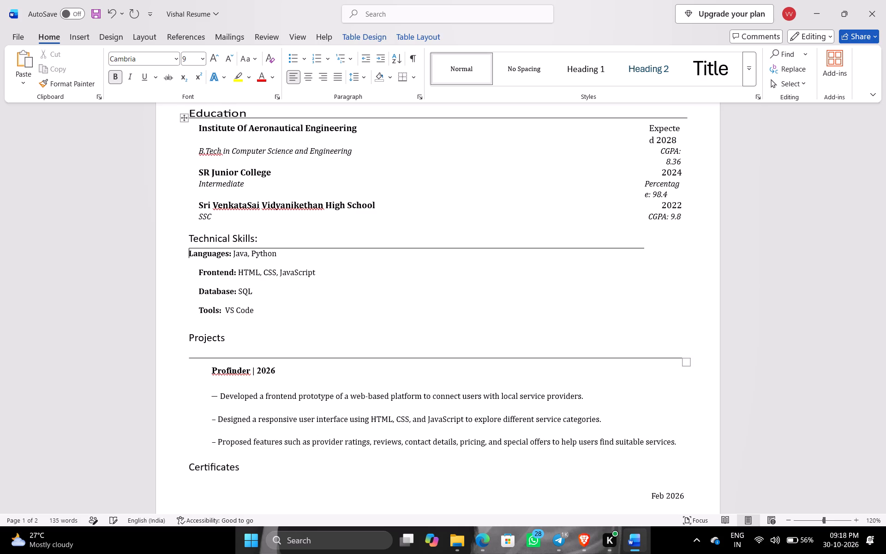
key("Return")
key("space")
key("space")
key("space")
key("space")
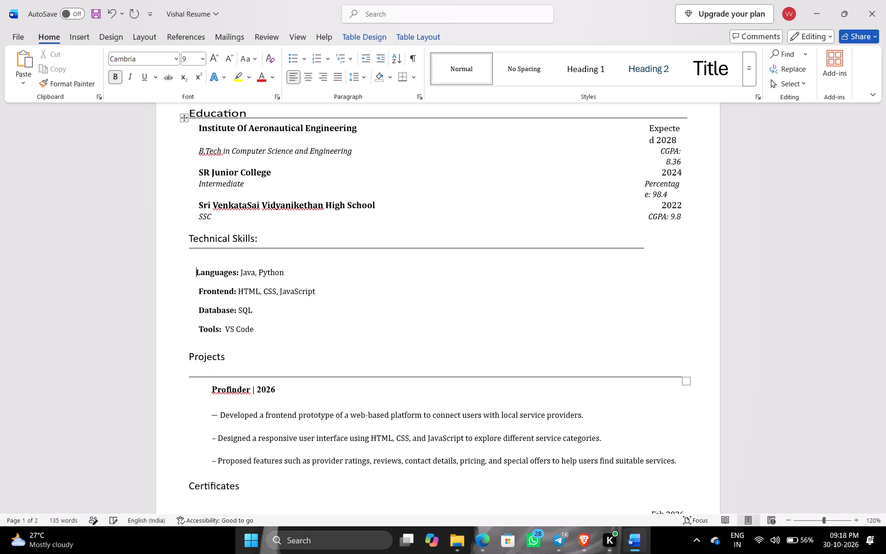
key("space")
Delete the leftover Feb 2026 date from the Certificates section.
scroll(197, 255, "up", 1)
scroll(197, 255, "right", 2)
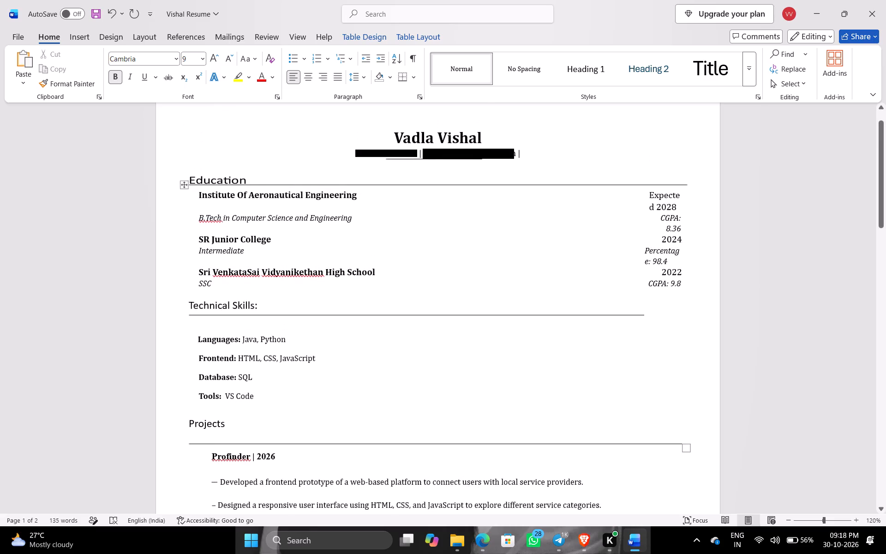
scroll(197, 255, "right", 1)
scroll(197, 255, "down", 1)
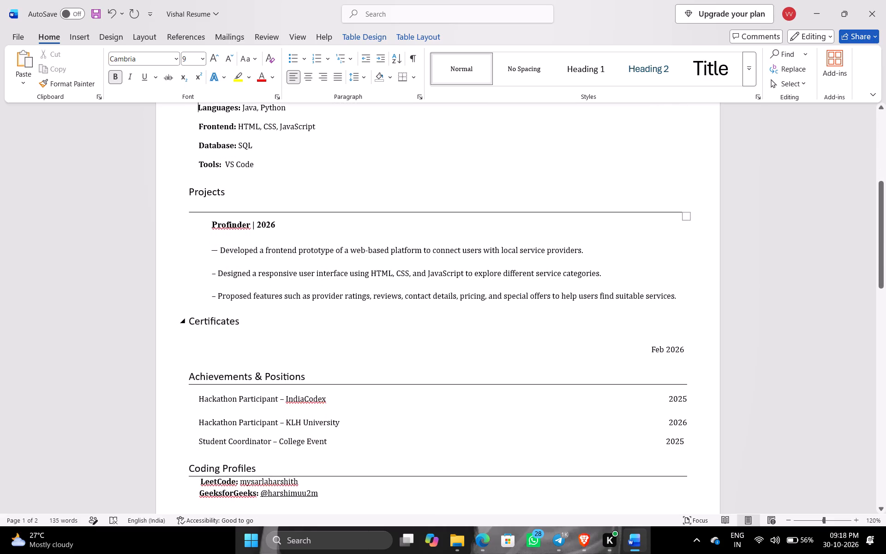
left_click(653, 354)
key("Right")
key("Right")
key("Right")
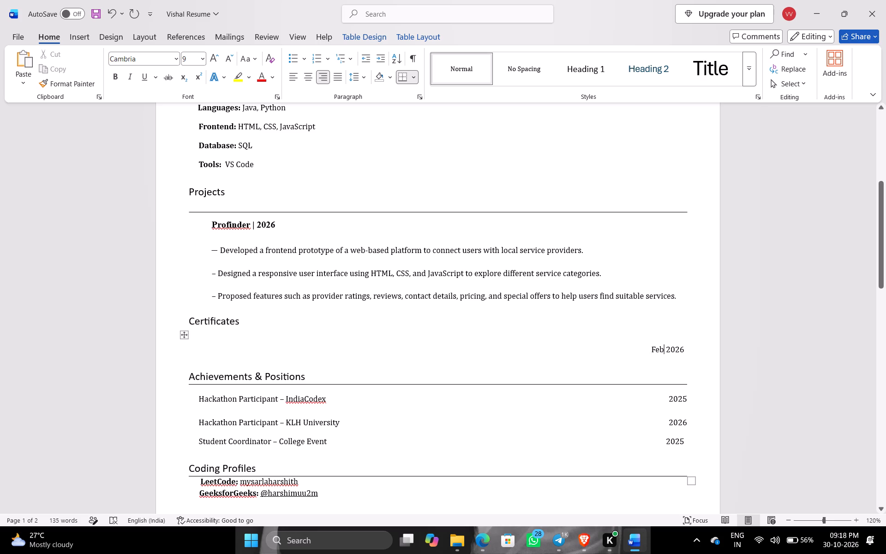
key("Right")
key("Right")
key("Right")
key("Right")
key("Right")
key("BackSpace")
key("BackSpace")
key("BackSpace")
key("BackSpace")
key("BackSpace")
key("BackSpace")
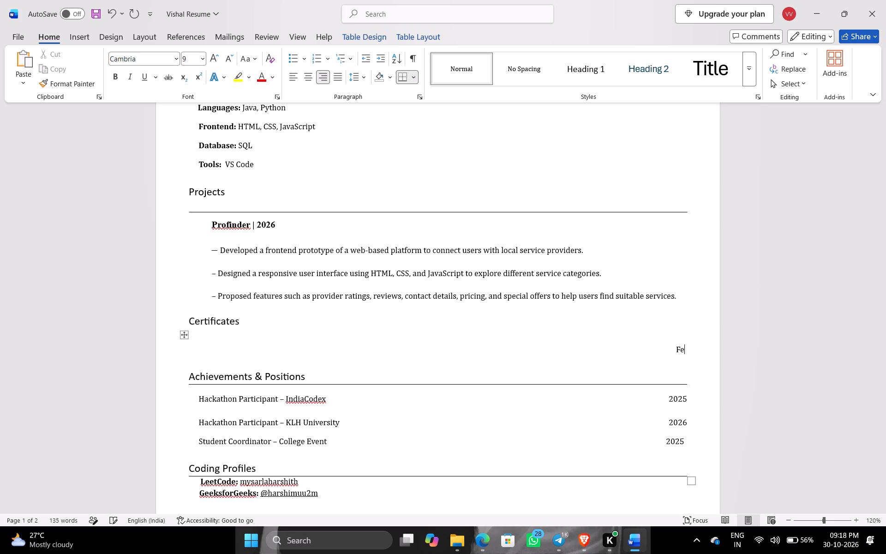
key("BackSpace")
key("BackSpace")
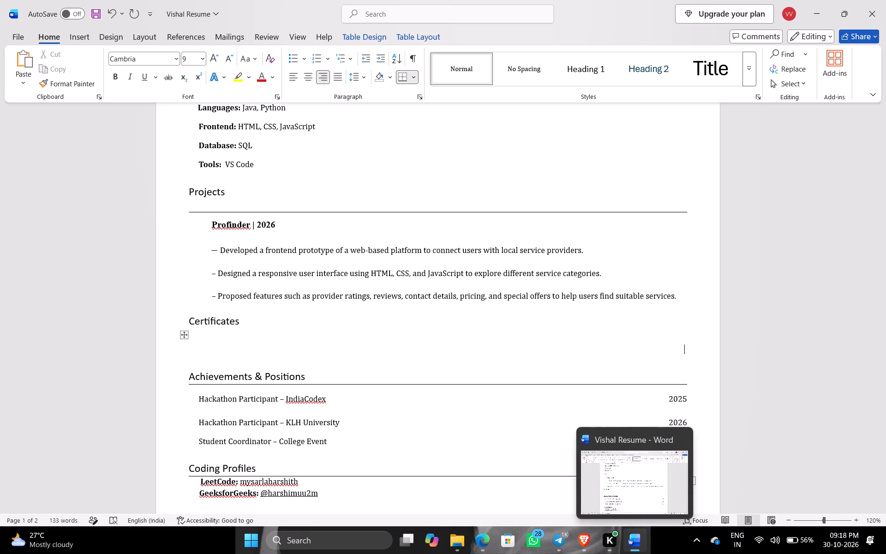
Switch to Edge, review the projects and certifications in NEW FINAL RESUME.pdf, and close the PDF.
left_click(480, 538)
scroll(333, 307, "up", 1)
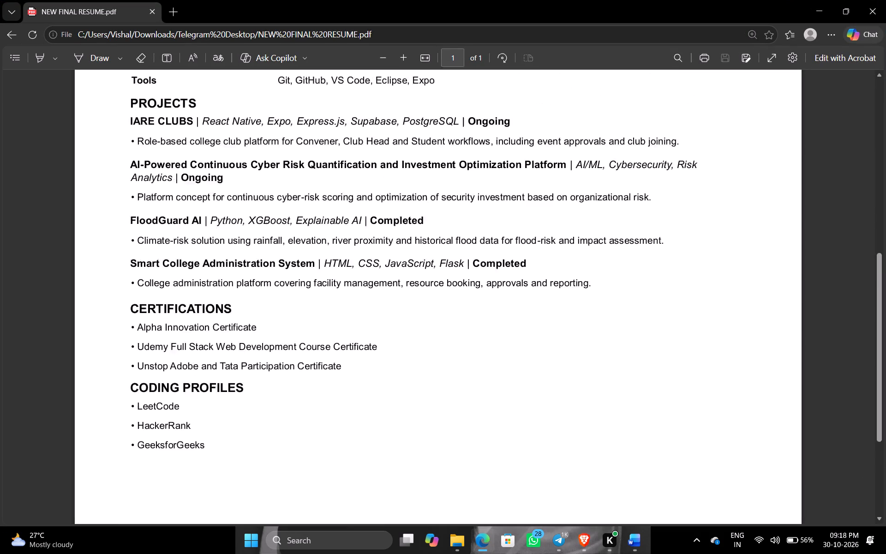
scroll(333, 307, "up", 1)
scroll(333, 307, "down", 1)
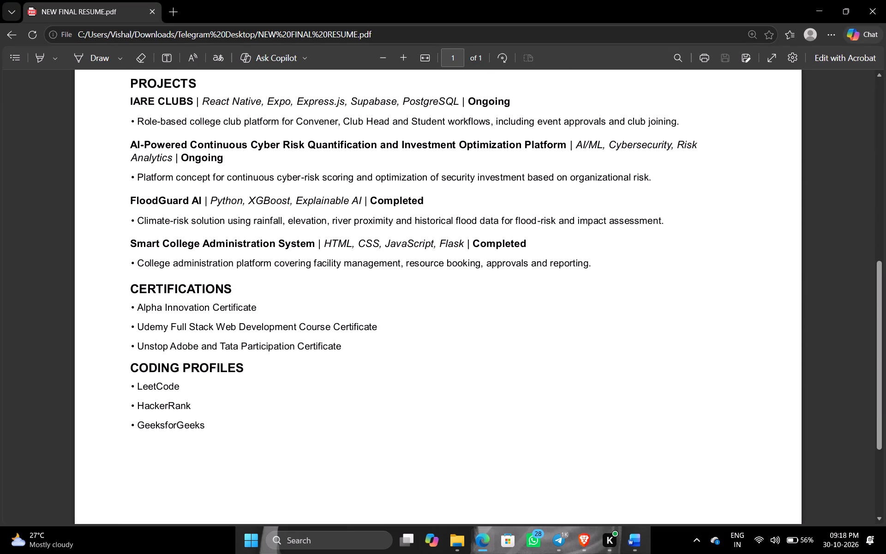
scroll(333, 307, "down", 1)
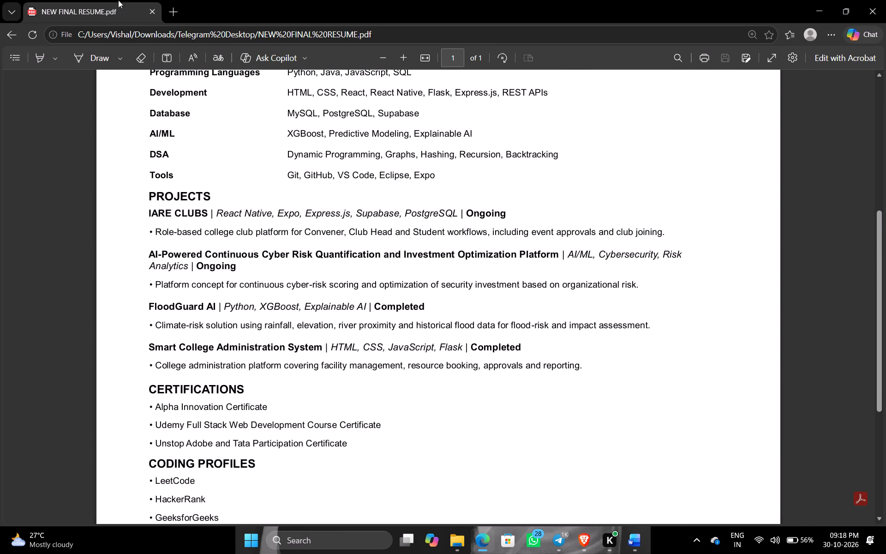
left_click(151, 8)
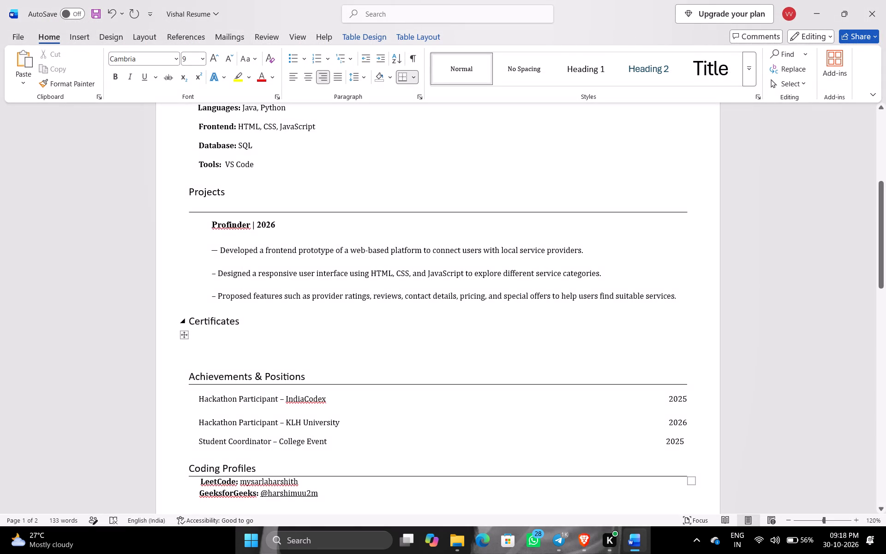
Move the divider line from under the Projects heading to directly beneath the Certificates heading.
left_click(246, 320)
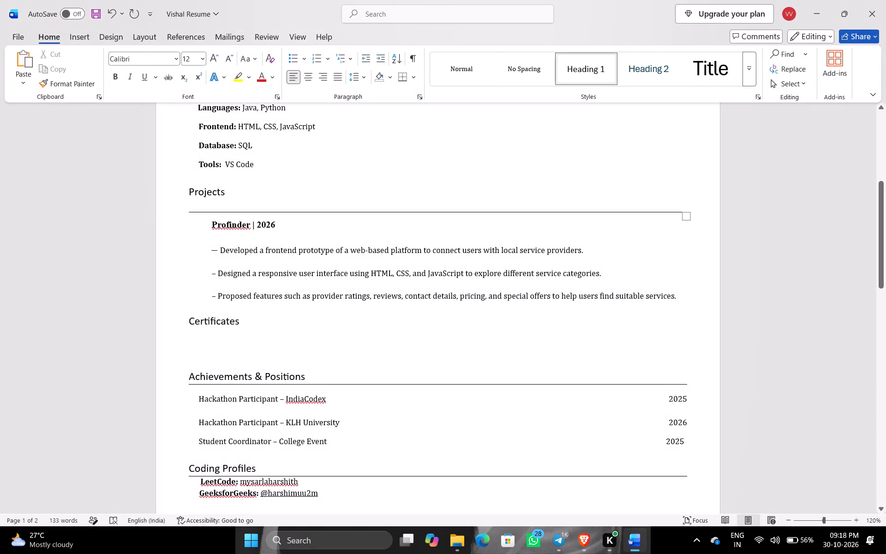
left_click(290, 213)
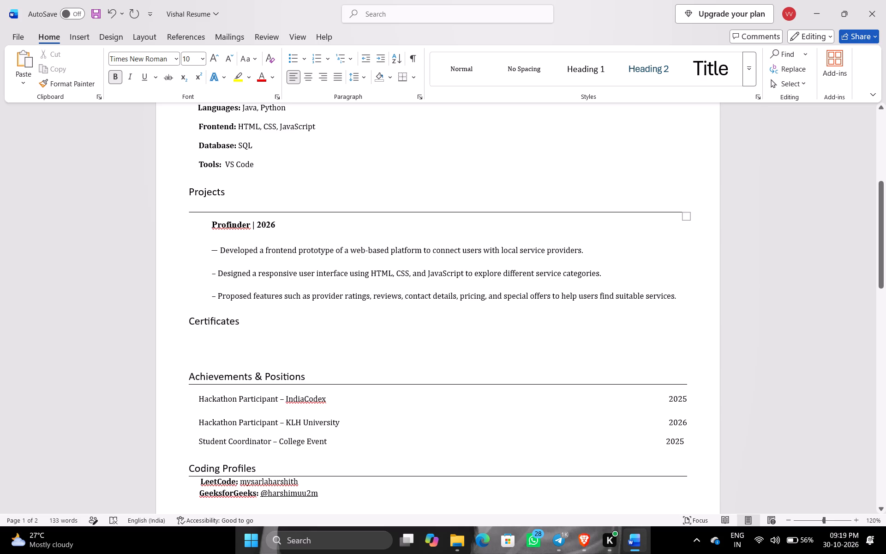
left_click_drag(290, 211, 289, 215)
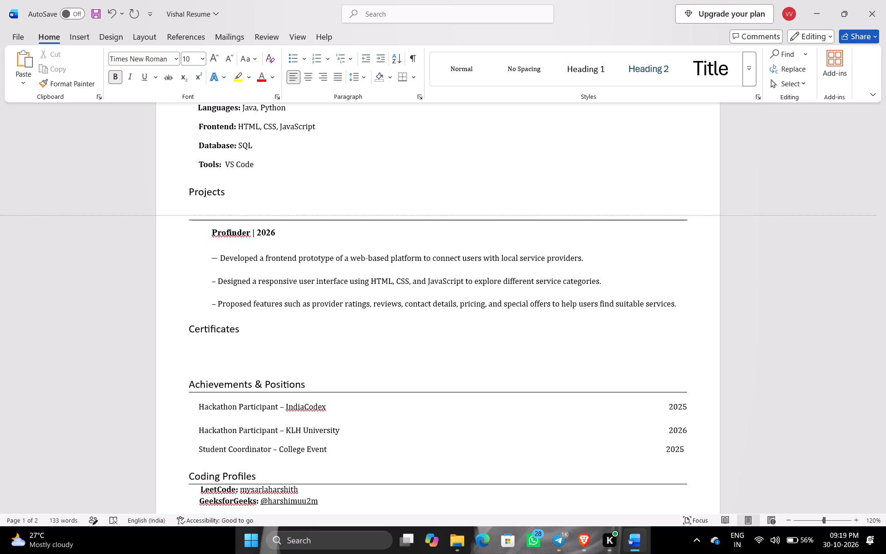
left_click_drag(289, 215, 288, 203)
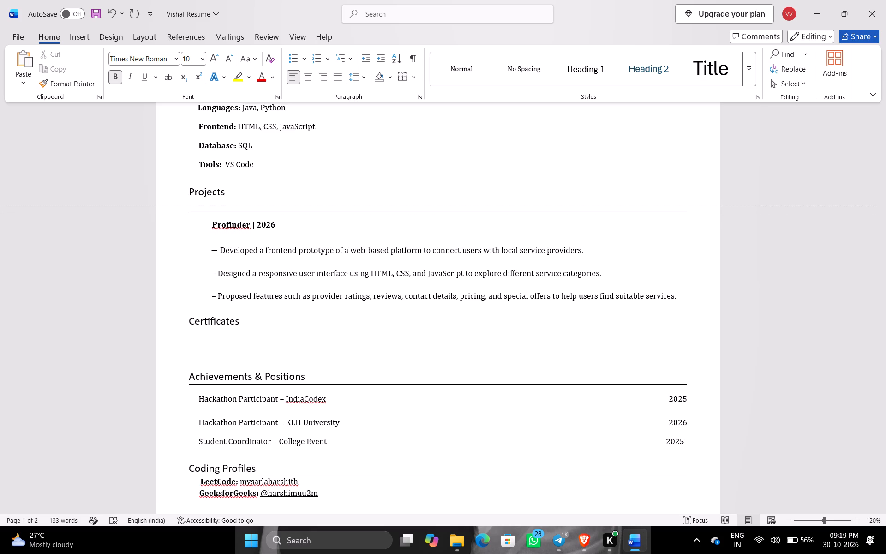
left_click_drag(288, 203, 287, 206)
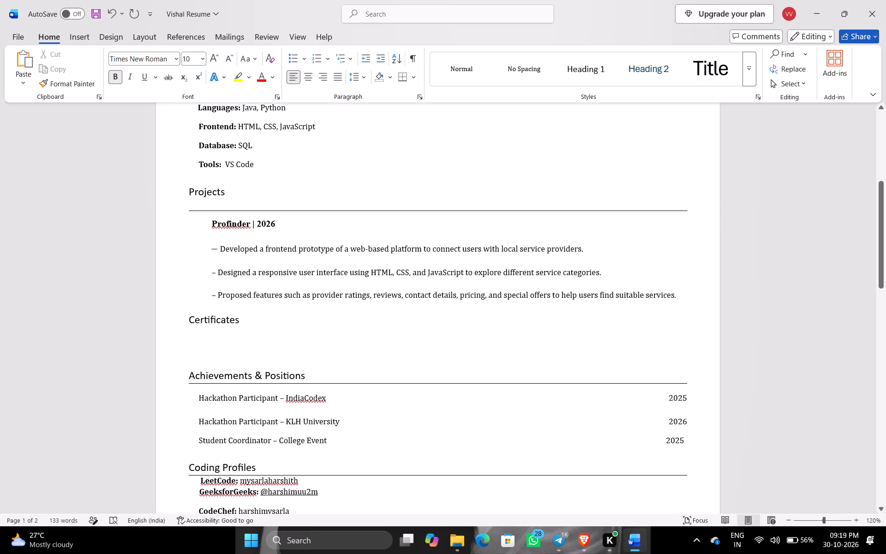
left_click(290, 210)
left_click_drag(290, 211, 297, 277)
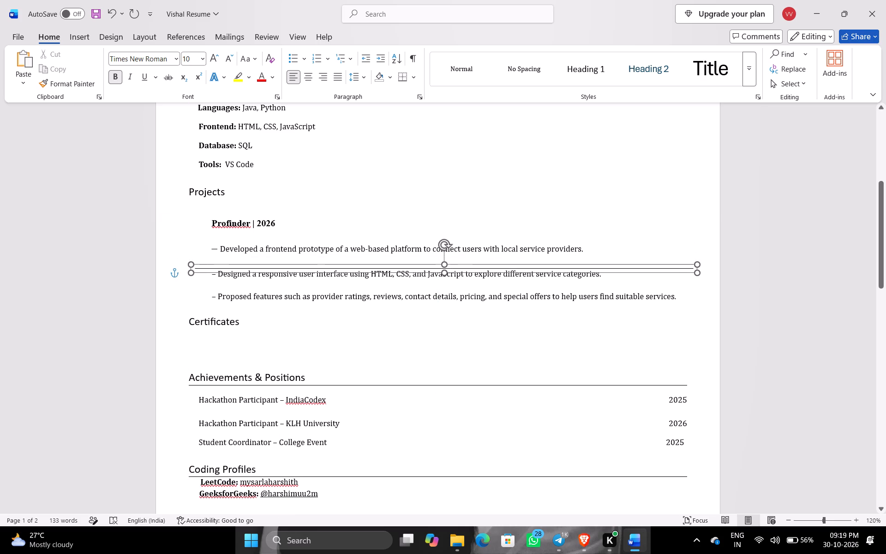
left_click_drag(297, 277, 290, 337)
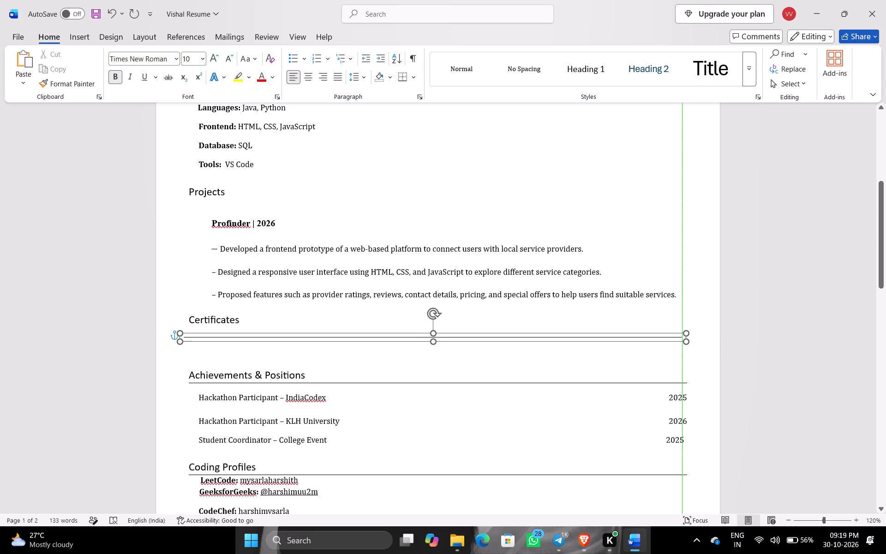
left_click_drag(290, 337, 297, 333)
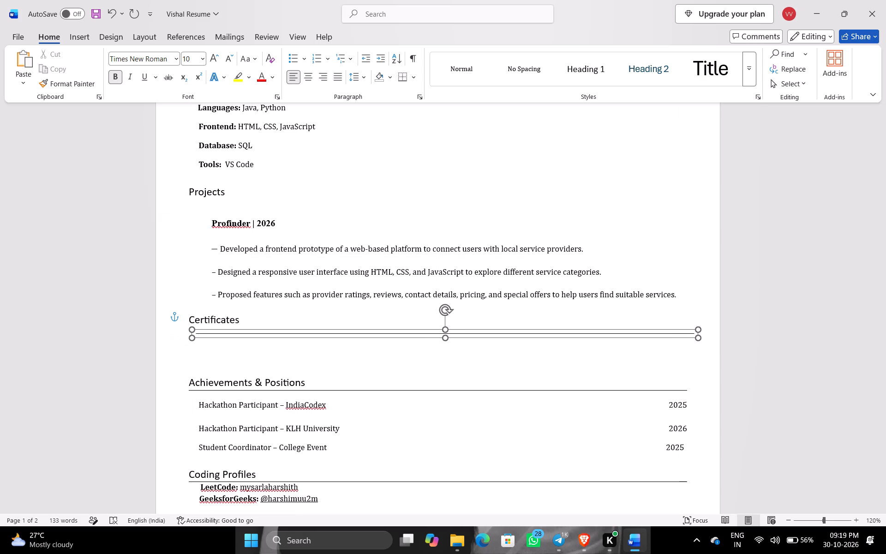
left_click_drag(297, 333, 290, 330)
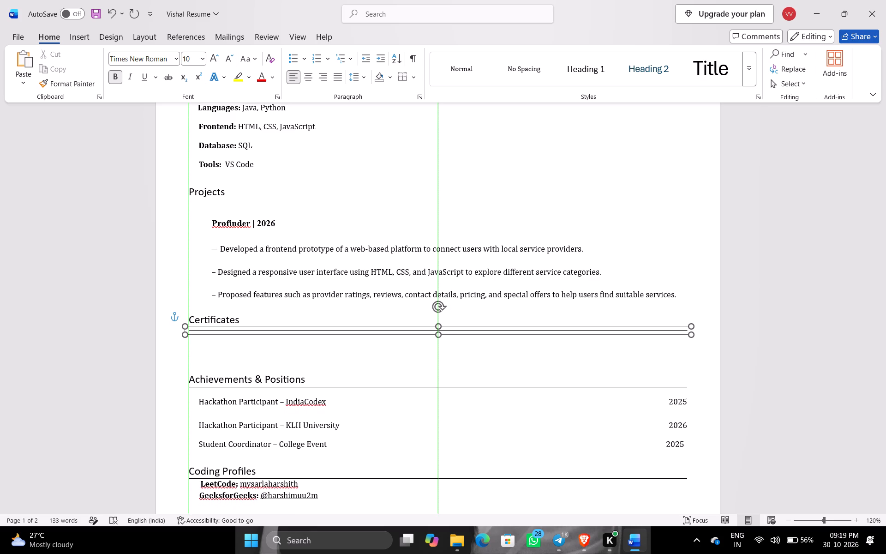
left_click_drag(290, 330, 290, 330)
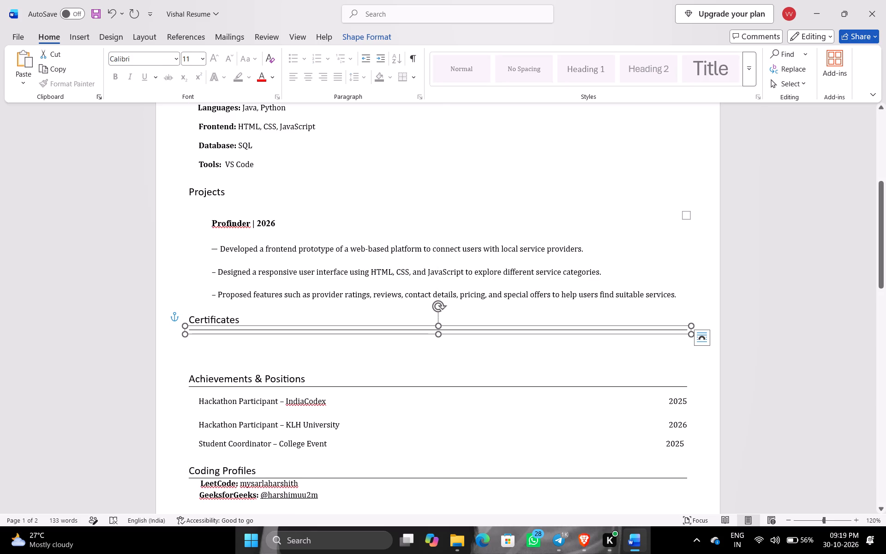
left_click(778, 213)
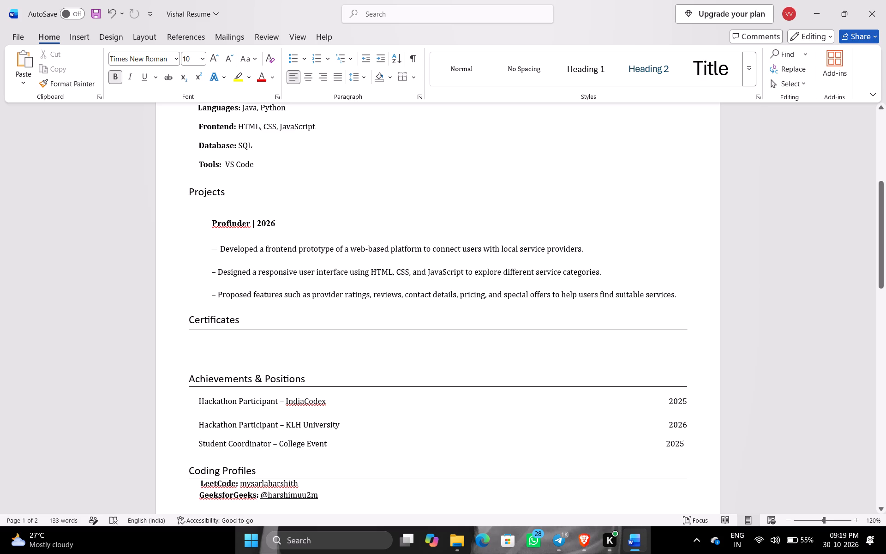
Nudge the Certificates divider line slightly closer to its heading.
left_click_drag(462, 329, 460, 324)
left_click(460, 324)
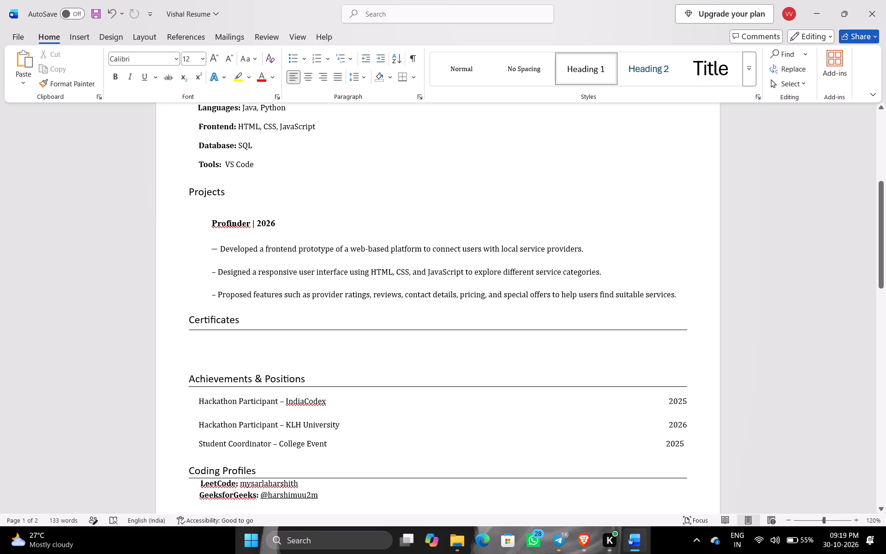
left_click_drag(462, 330, 457, 318)
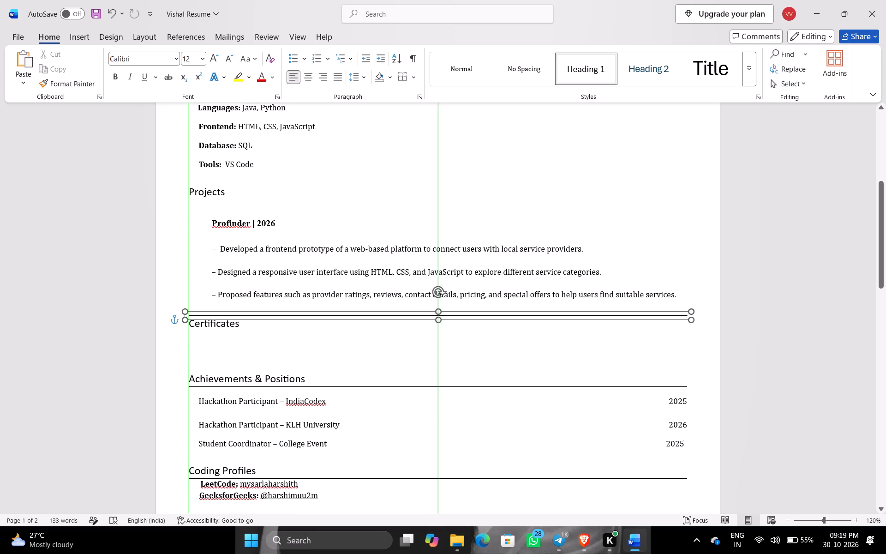
left_click_drag(457, 318, 462, 329)
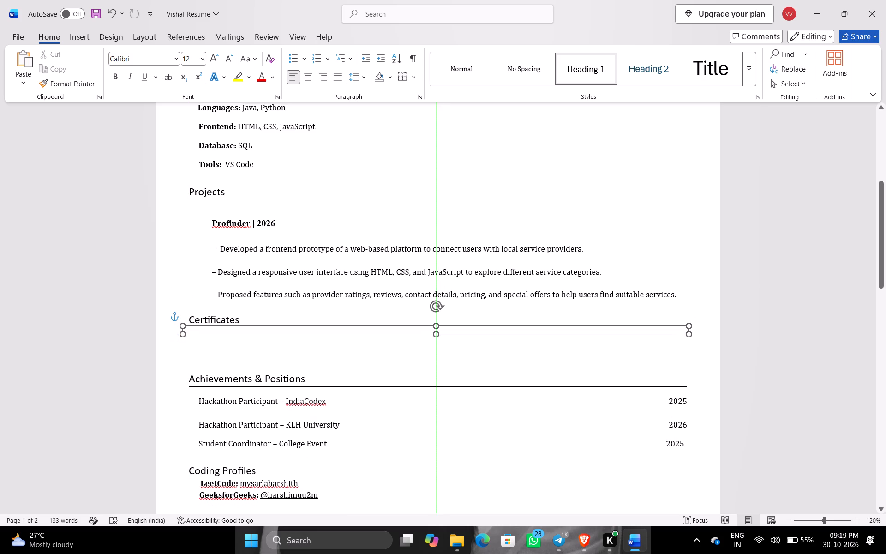
left_click_drag(462, 329, 467, 328)
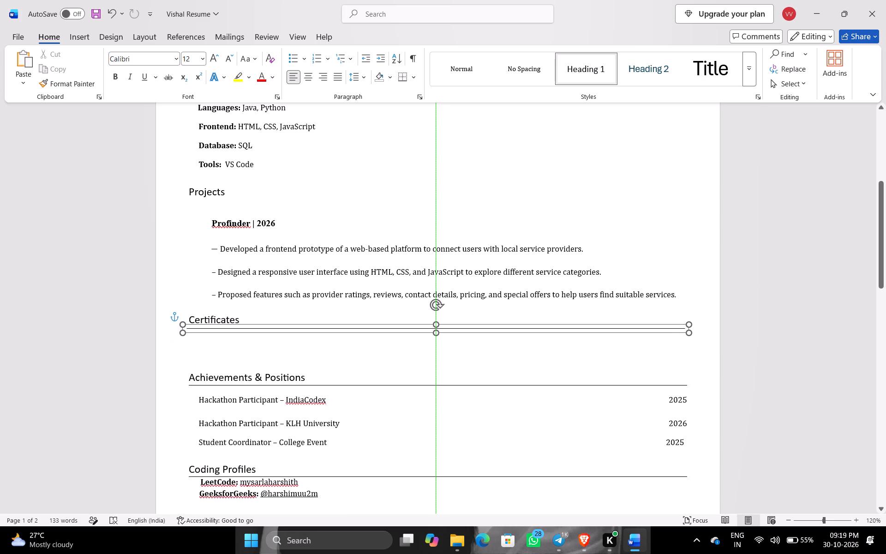
left_click_drag(467, 328, 466, 328)
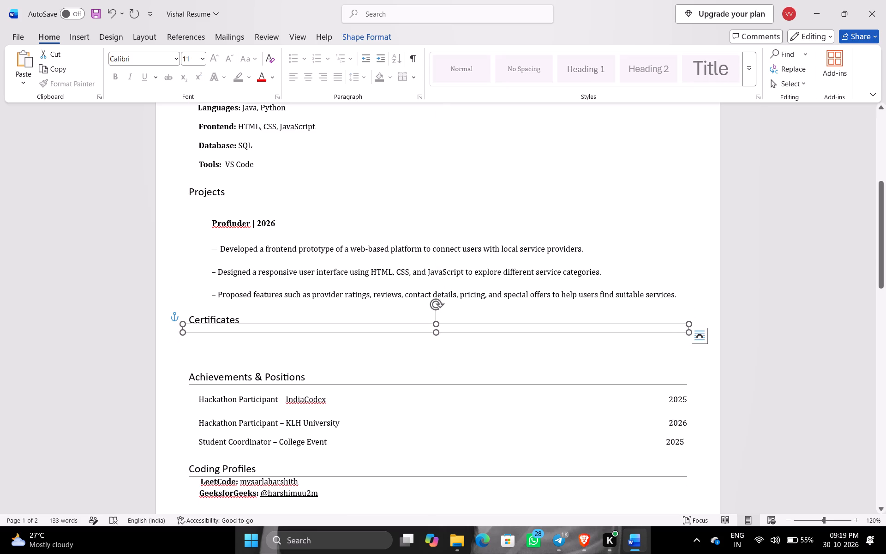
Copy the Certificates divider line and insert a blank line directly beneath the Projects heading.
right_click(649, 329)
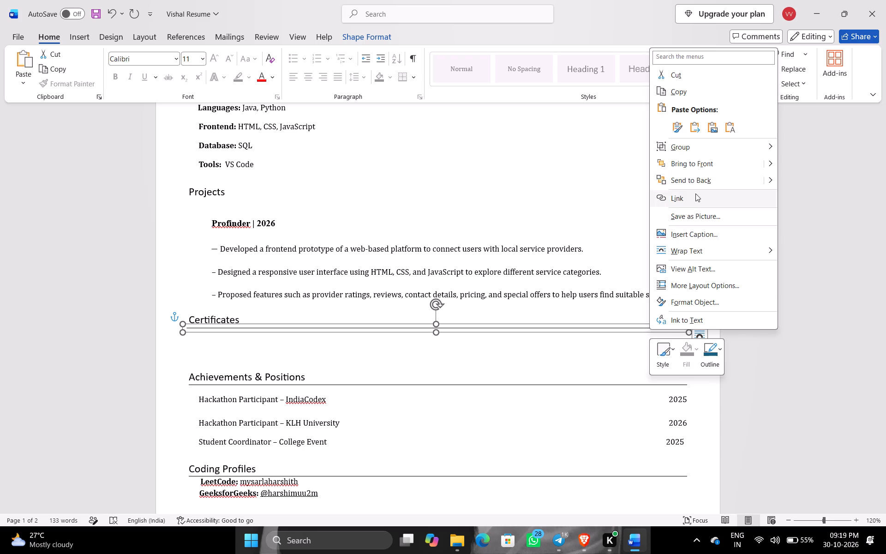
left_click(685, 93)
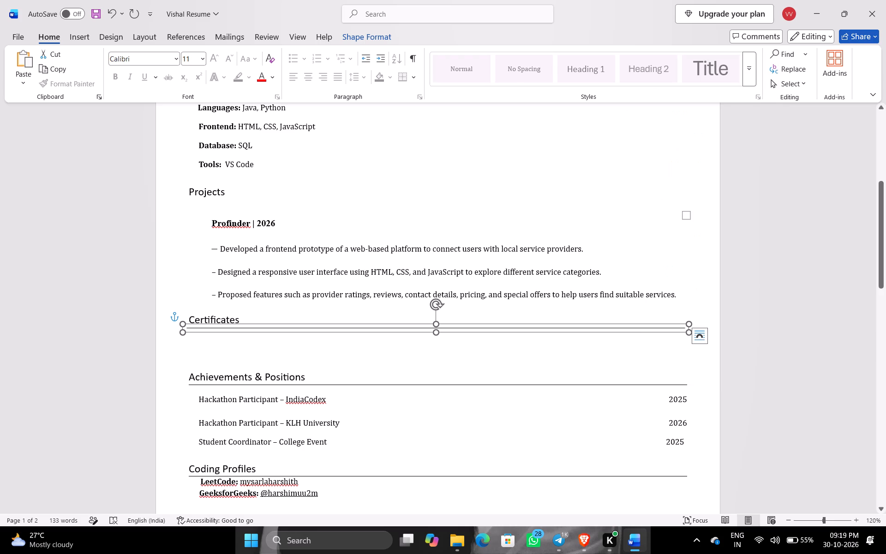
left_click(263, 200)
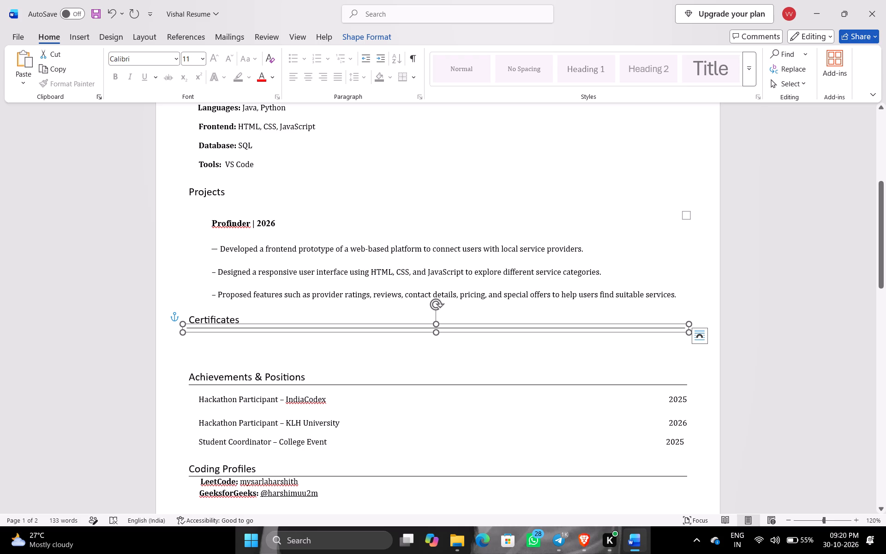
left_click(232, 193)
key("Return")
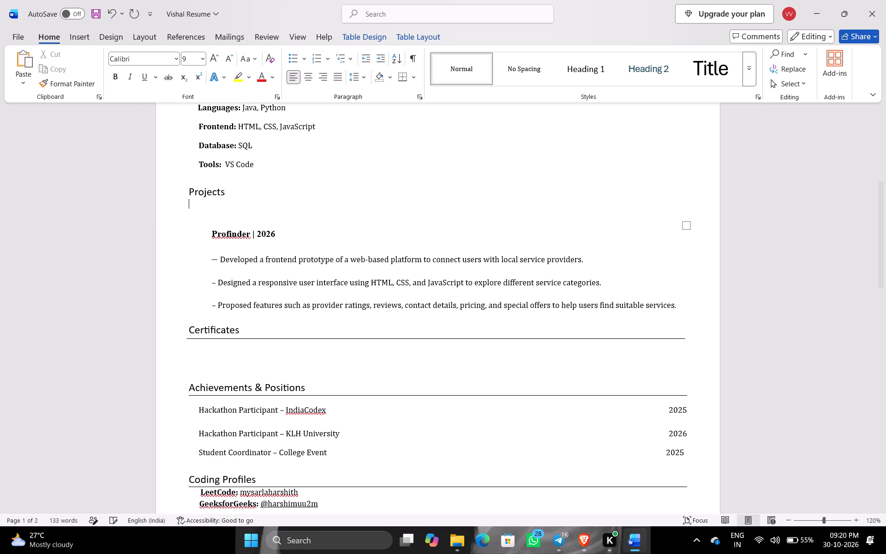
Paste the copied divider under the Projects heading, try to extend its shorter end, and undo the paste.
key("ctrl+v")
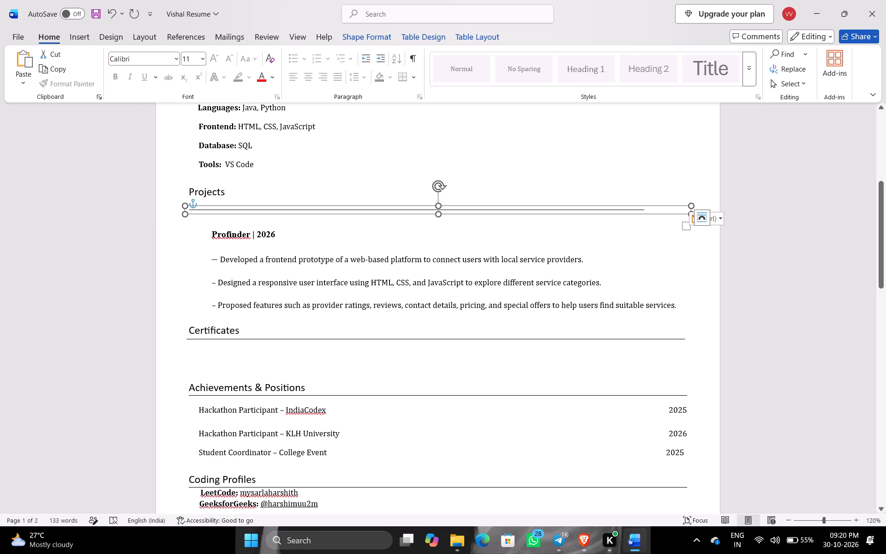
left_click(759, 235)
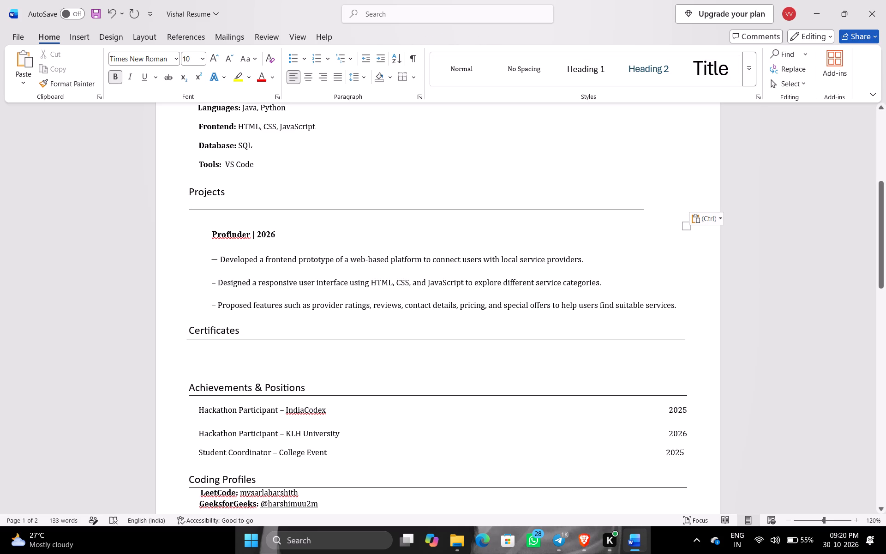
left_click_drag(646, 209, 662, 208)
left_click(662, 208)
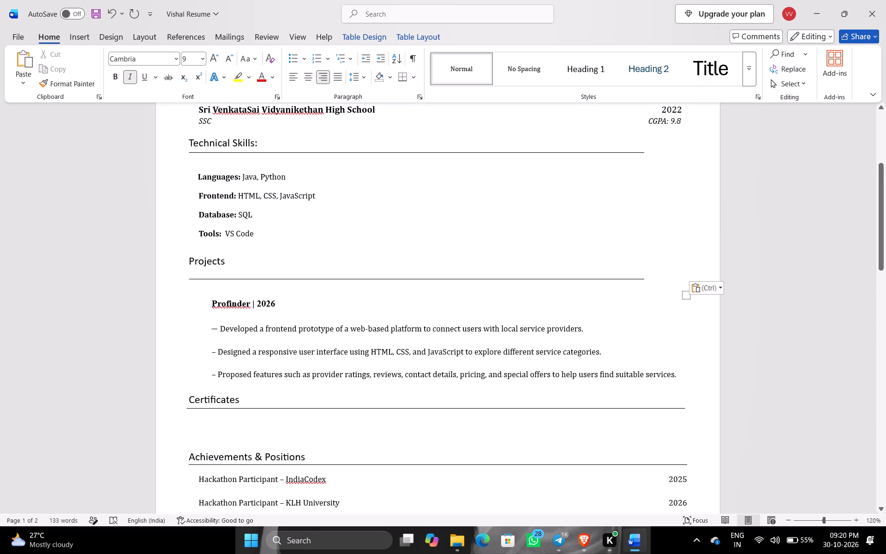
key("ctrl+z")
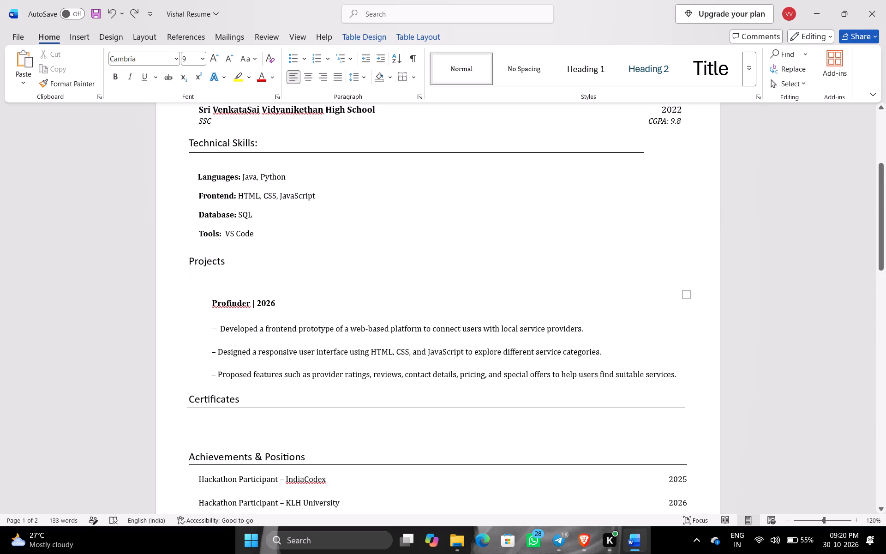
Paste the copied divider line directly beneath the Projects heading.
key("ctrl+v")
left_click(863, 229)
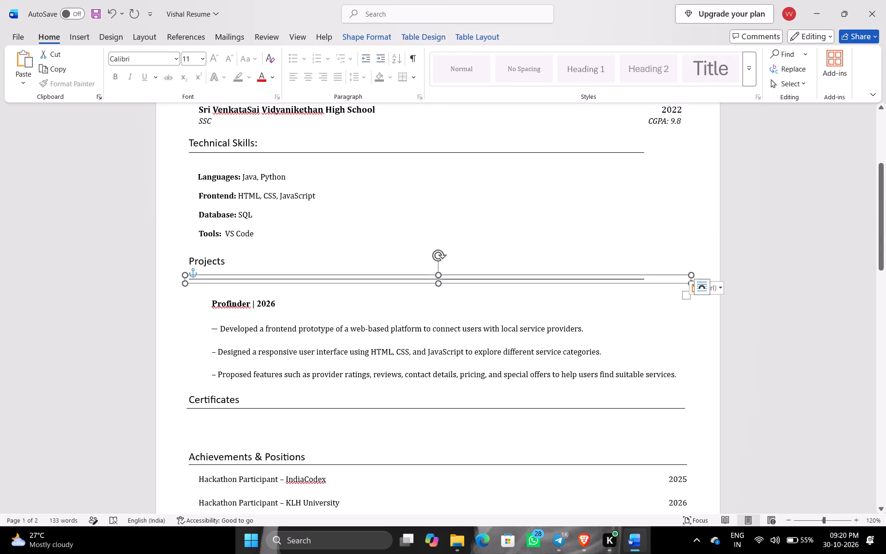
left_click(789, 313)
Delete the table cells holding the Achievements & Positions heading and both Hackathon Participant entries with their years, shifting cells left.
scroll(789, 313, "down", 2)
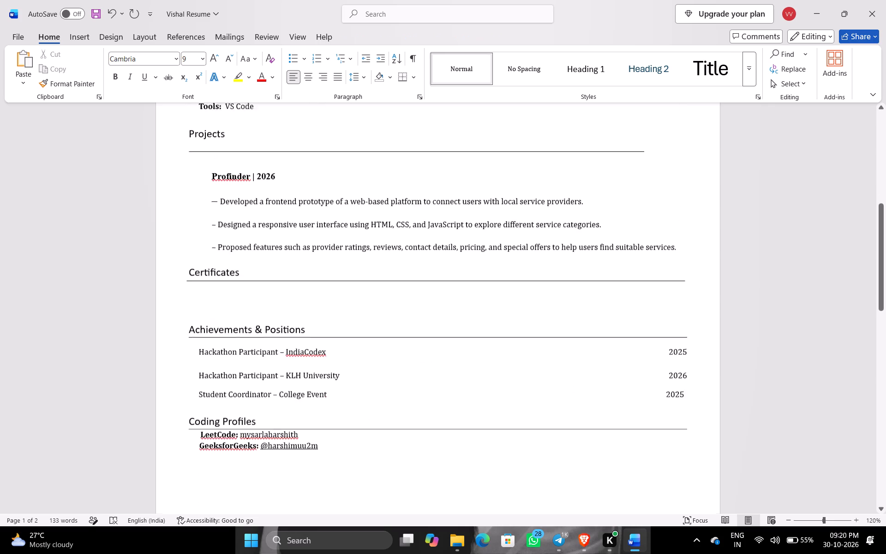
scroll(789, 313, "down", 2)
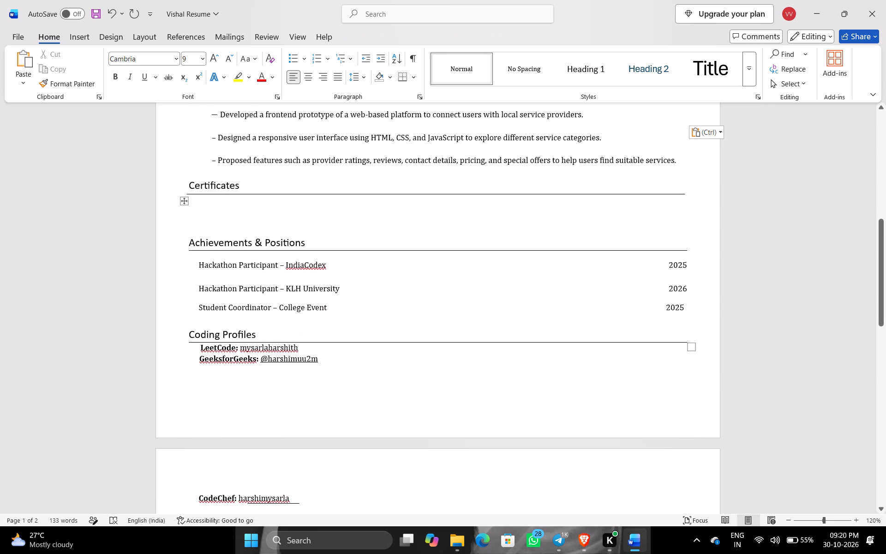
left_click(402, 205)
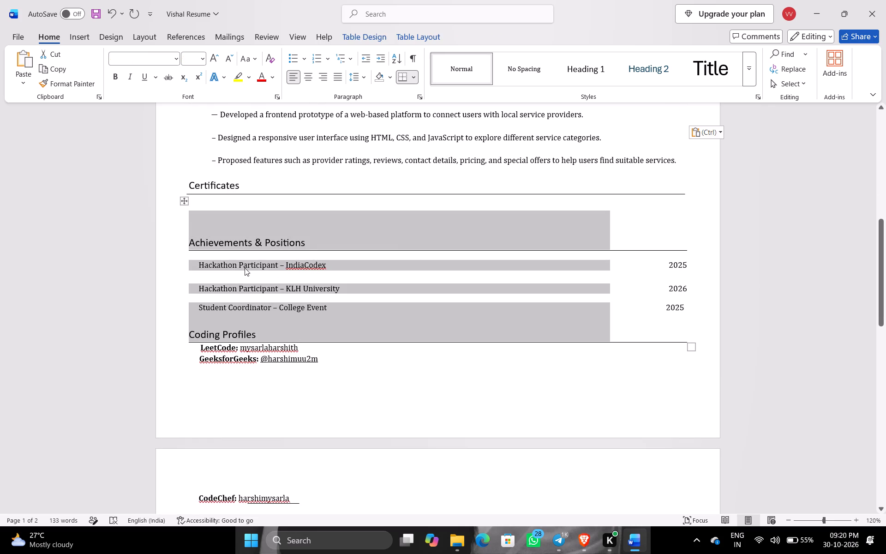
left_click(245, 268)
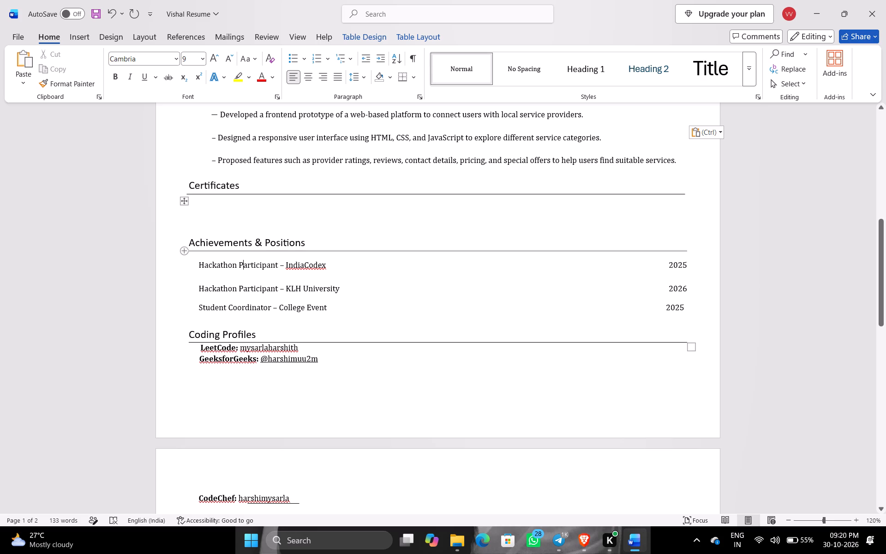
left_click_drag(190, 238, 470, 320)
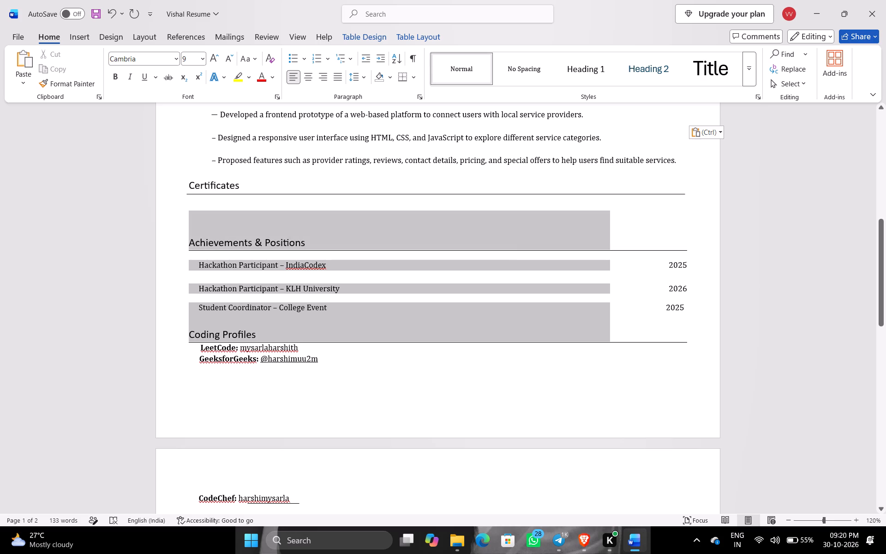
left_click_drag(470, 320, 667, 296)
key("BackSpace")
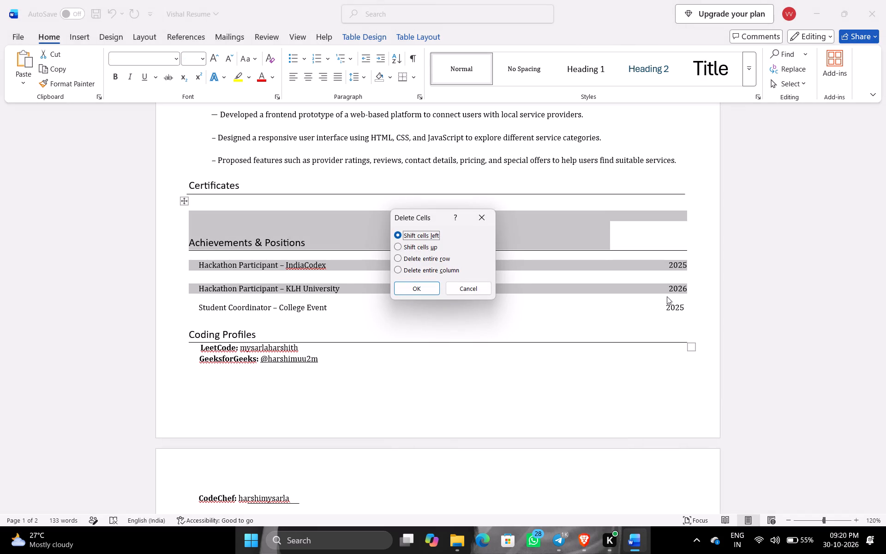
left_click(407, 289)
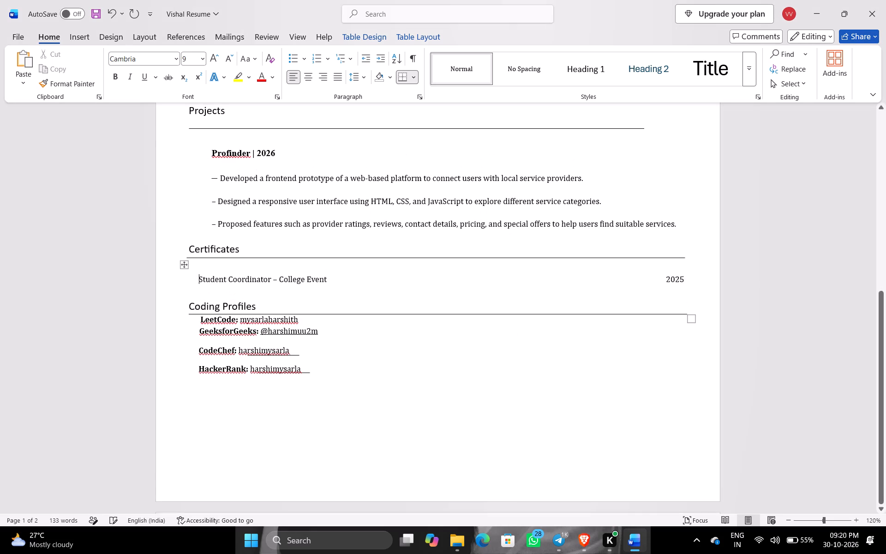
Delete the year 2025 from the Student Coordinator – College Event row.
left_click_drag(197, 278, 514, 273)
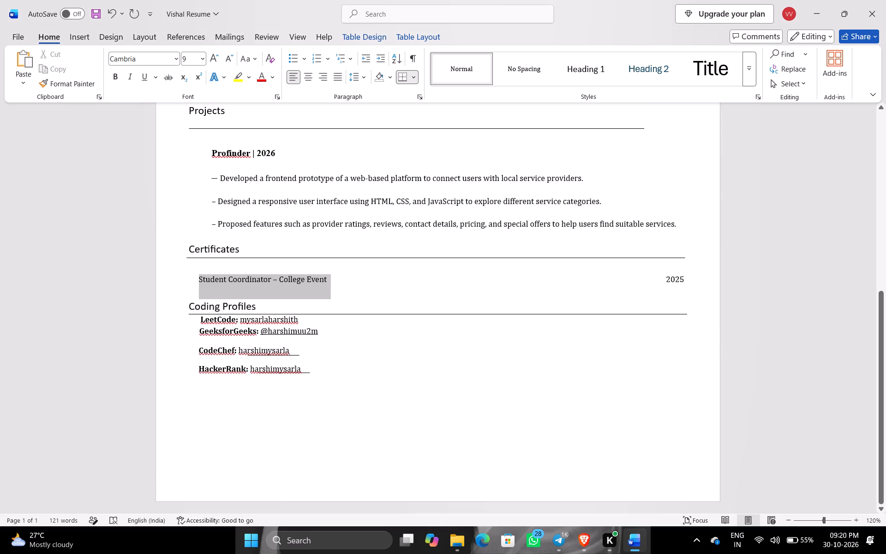
left_click_drag(514, 273, 679, 273)
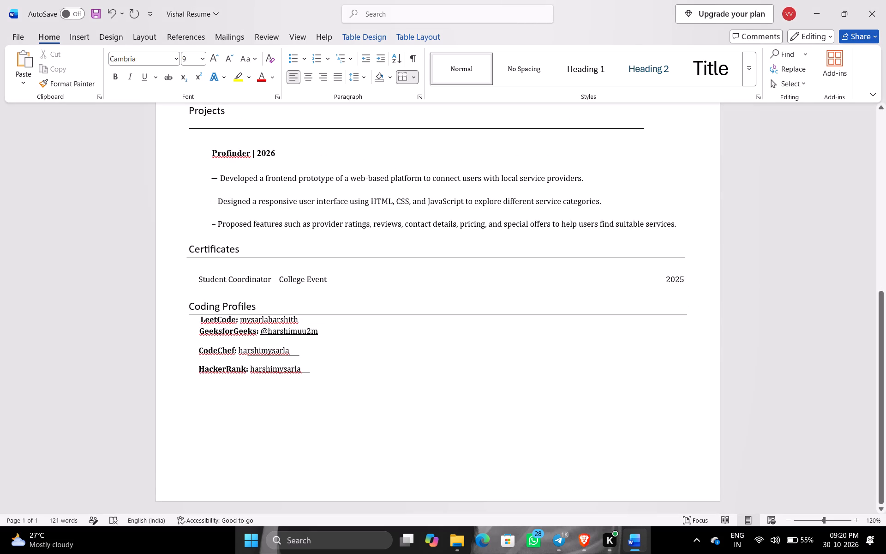
left_click_drag(679, 273, 688, 276)
left_click(688, 276)
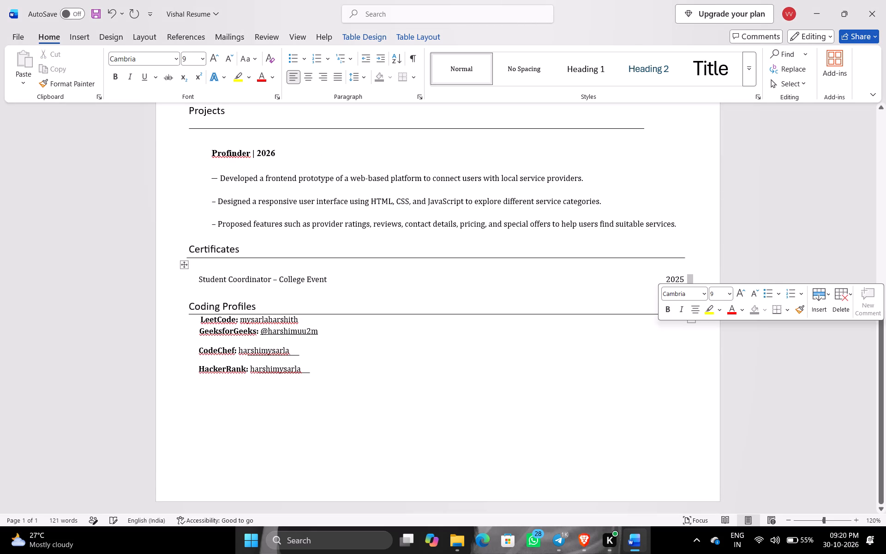
left_click(681, 280)
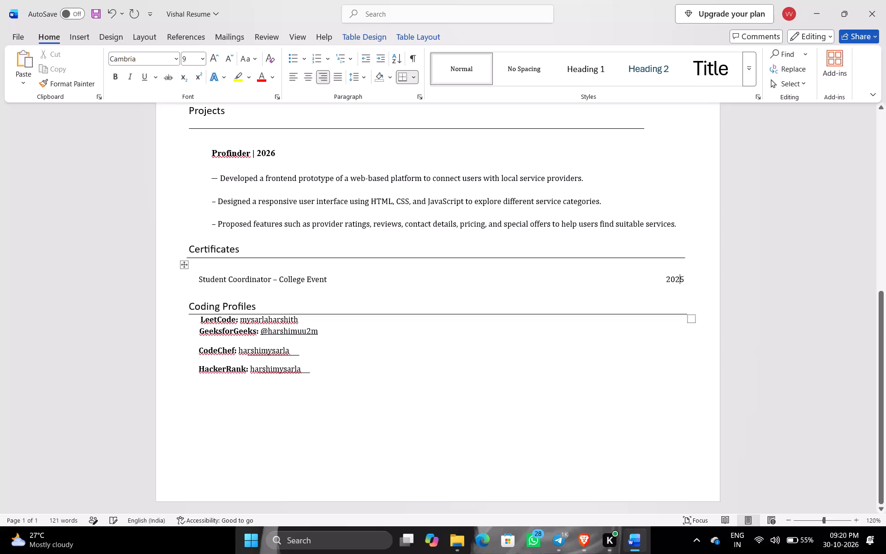
key("Right")
key("BackSpace")
key("BackSpace")
key("BackSpace")
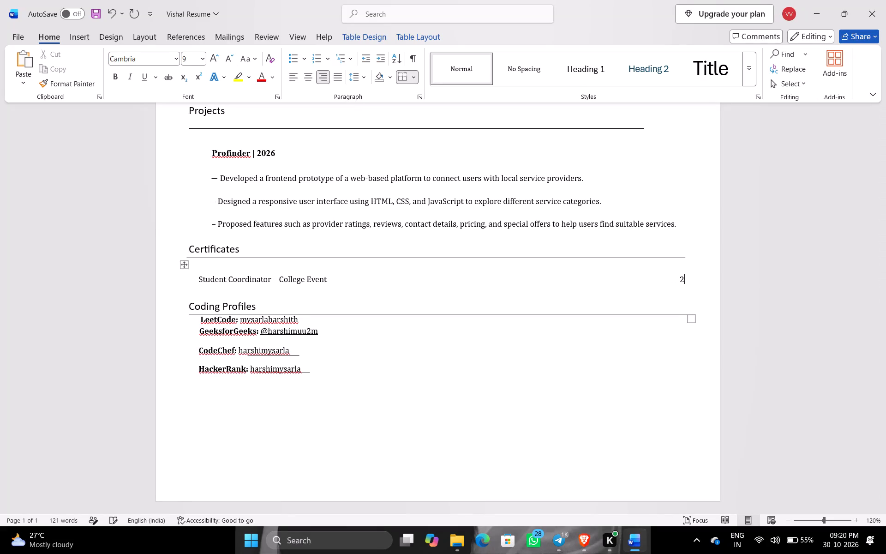
key("BackSpace")
key("BackSpace")
key("BackSpace")
key("BackSpace")
key("BackSpace")
key("BackSpace")
key("BackSpace")
key("BackSpace")
key("BackSpace")
key("BackSpace")
key("BackSpace")
key("BackSpace")
key("BackSpace")
key("BackSpace")
key("BackSpace")
key("BackSpace")
key("BackSpace")
key("BackSpace")
key("BackSpace")
key("BackSpace")
key("BackSpace")
key("BackSpace")
key("BackSpace")
key("BackSpace")
key("BackSpace")
key("BackSpace")
key("BackSpace")
key("BackSpace")
key("BackSpace")
key("BackSpace")
key("BackSpace")
Delete the text Student Coordinator – College Event from the row beneath the Certificates heading.
left_click(327, 280)
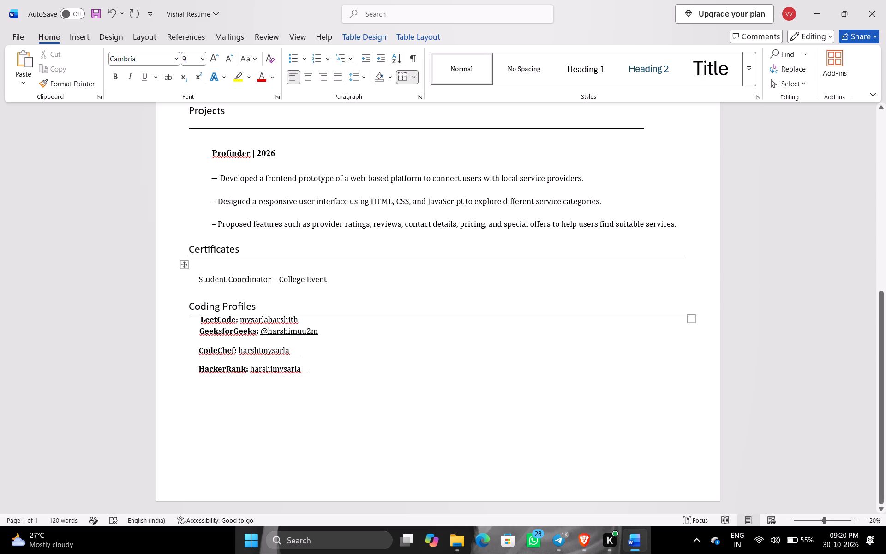
key("BackSpace")
key("BackSpace")
key("BackSpace")
key("BackSpace")
key("BackSpace")
key("BackSpace")
key("BackSpace")
key("BackSpace")
key("BackSpace")
key("BackSpace")
key("BackSpace")
key("BackSpace")
key("BackSpace")
key("BackSpace")
key("BackSpace")
key("BackSpace")
key("BackSpace")
key("BackSpace")
key("BackSpace")
key("BackSpace")
key("BackSpace")
key("BackSpace")
key("BackSpace")
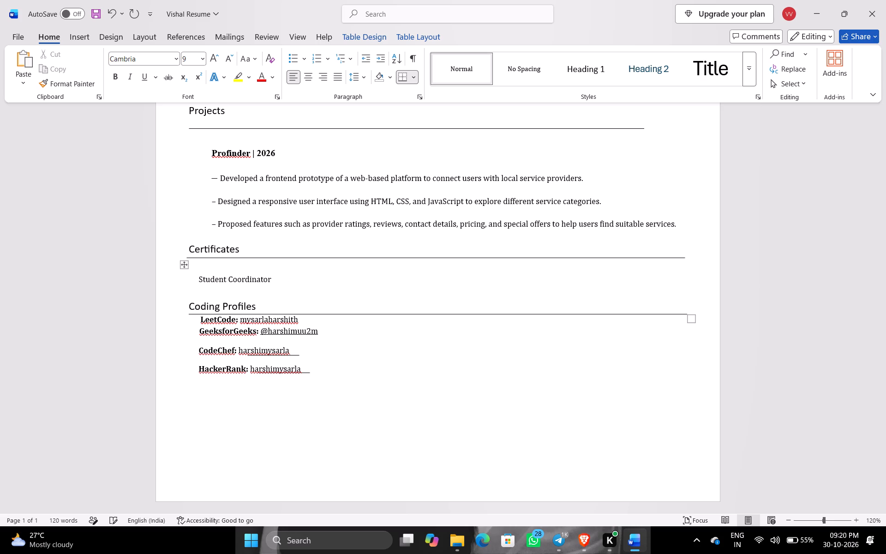
key("BackSpace")
key("BackSpace")
key("BackSpace")
key("BackSpace")
Insert a blank line between the Coding Profiles divider and the LeetCode entry.
scroll(341, 383, "down", 5)
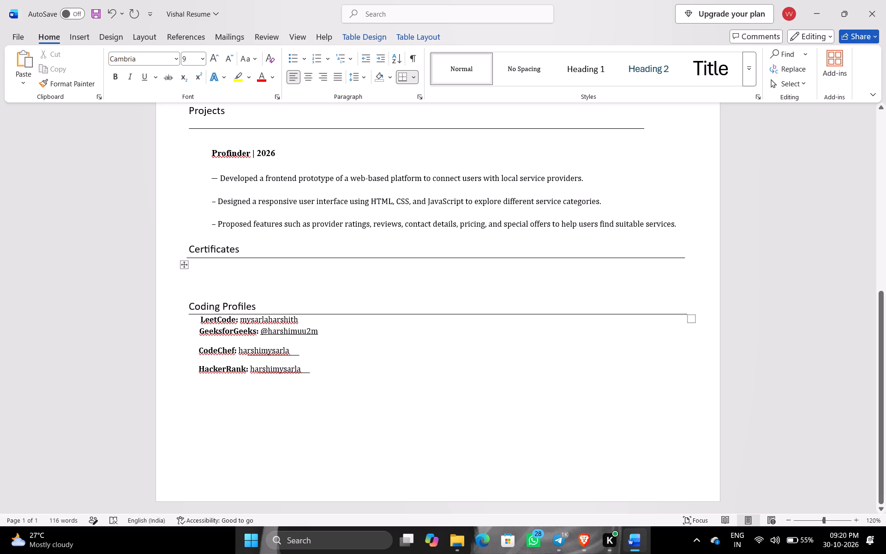
scroll(341, 383, "down", 1)
scroll(503, 376, "down", 2)
left_click(202, 316)
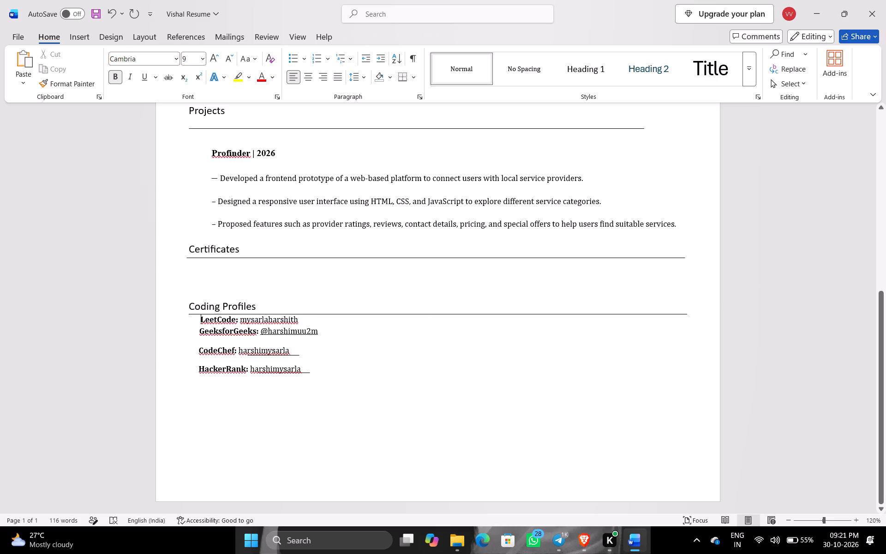
key("Return")
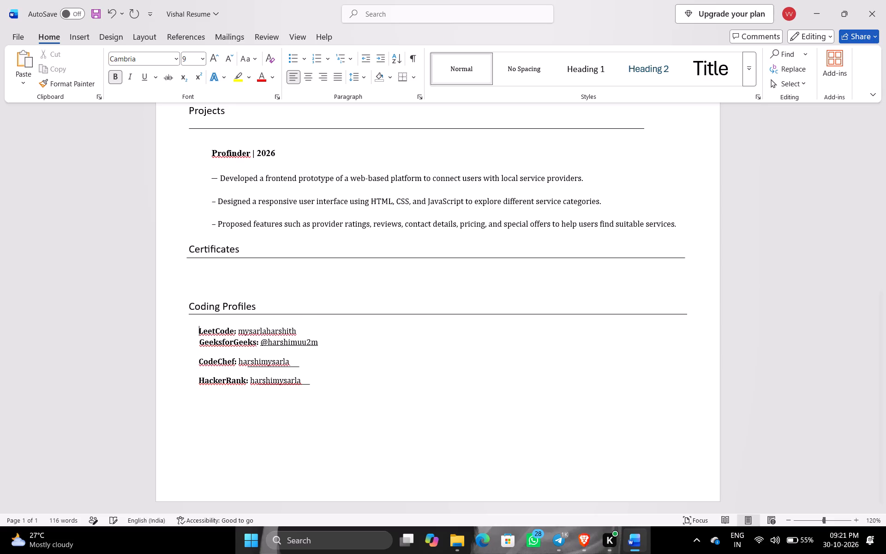
left_click(407, 337)
Review the resume's layout from the Education section down to Coding Profiles.
scroll(407, 337, "up", 1)
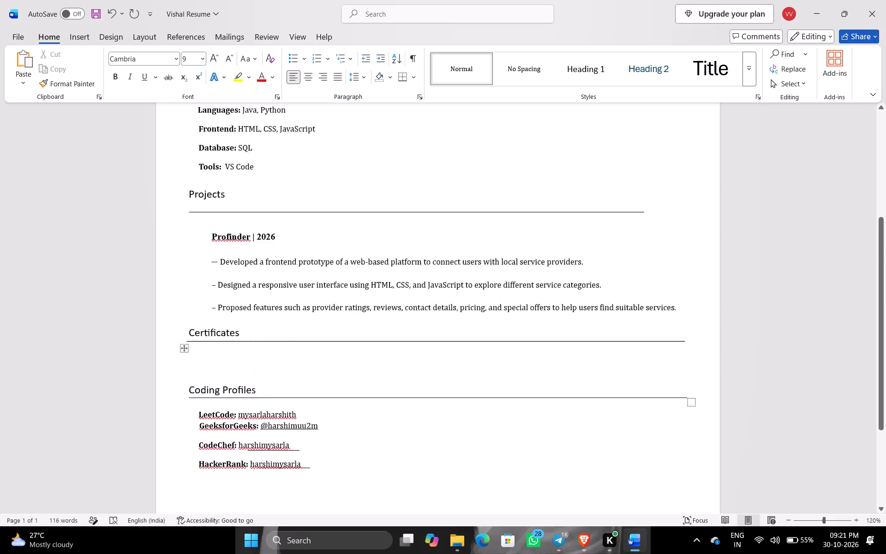
scroll(407, 337, "up", 3)
scroll(407, 337, "down", 1)
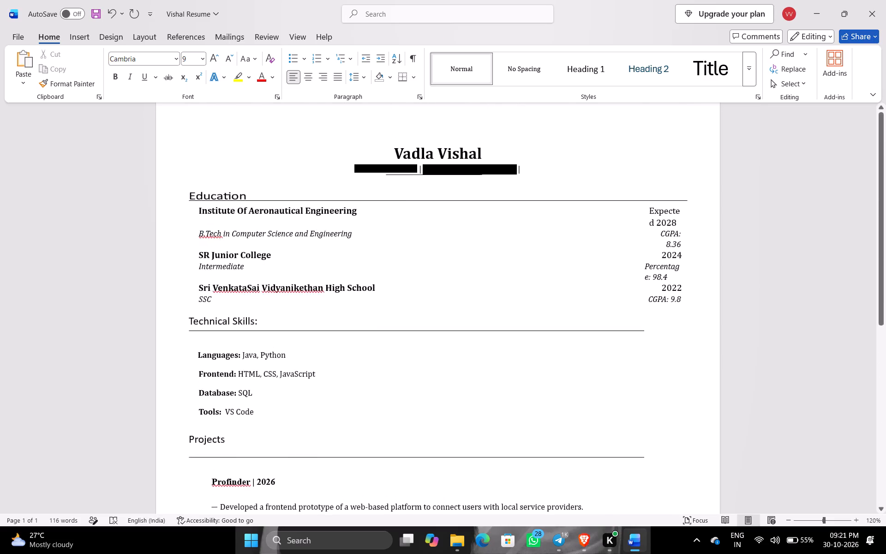
scroll(407, 337, "down", 1)
scroll(407, 337, "left", 1)
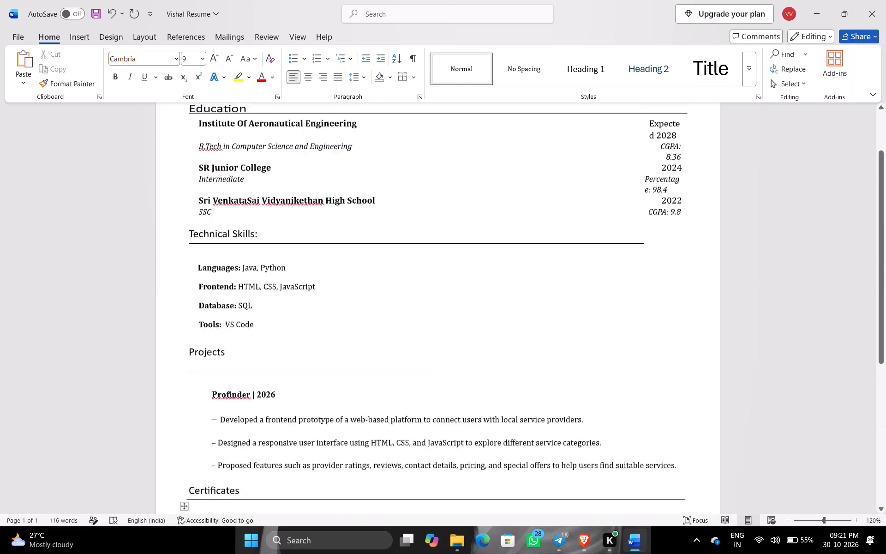
scroll(407, 337, "left", 1)
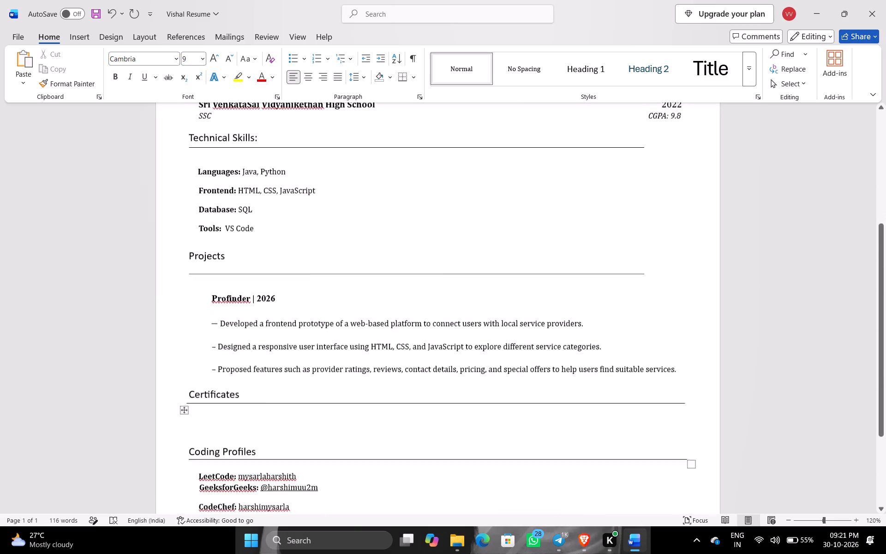
scroll(407, 337, "left", 1)
scroll(407, 337, "down", 1)
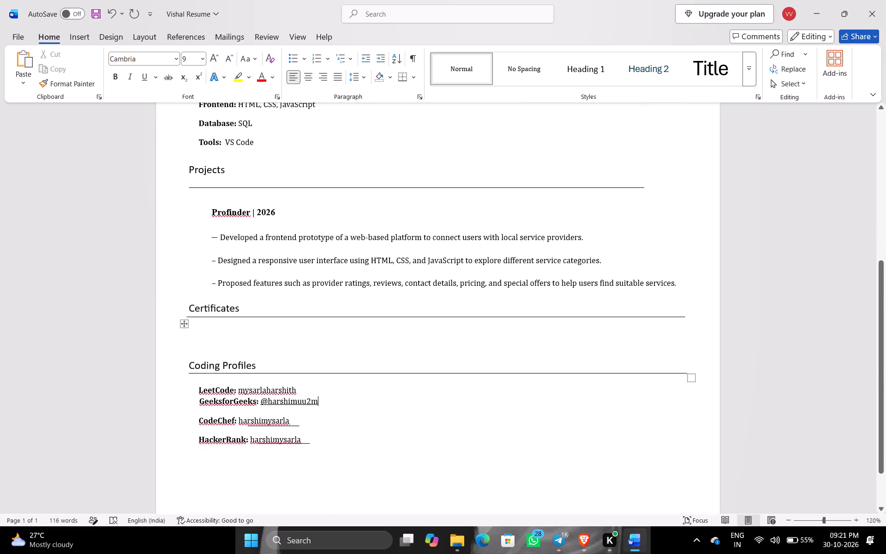
Place the text cursor in the empty row between the Certificates and Coding Profiles headings.
left_click(321, 343)
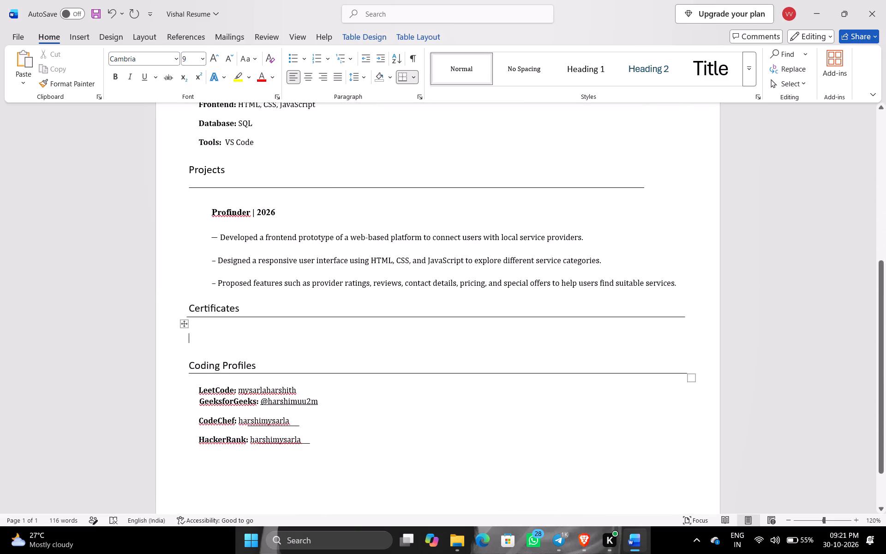
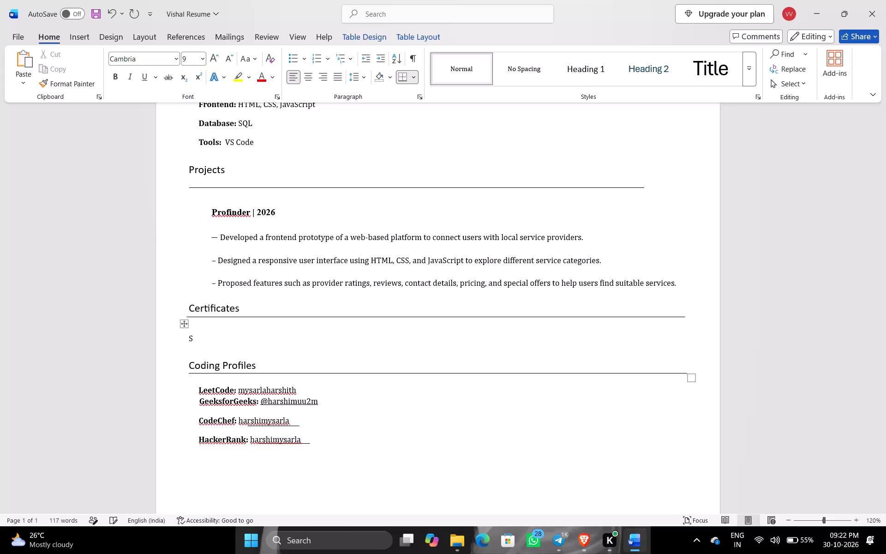
Complete the first entry beneath the Certificates heading as Smart India Hacathon – Participation Certificate.
type("mart")
key("space")
type("India")
key("space")
type("Hacathon")
key("space")
type("Pa")
key("r")
key("BackSpace")
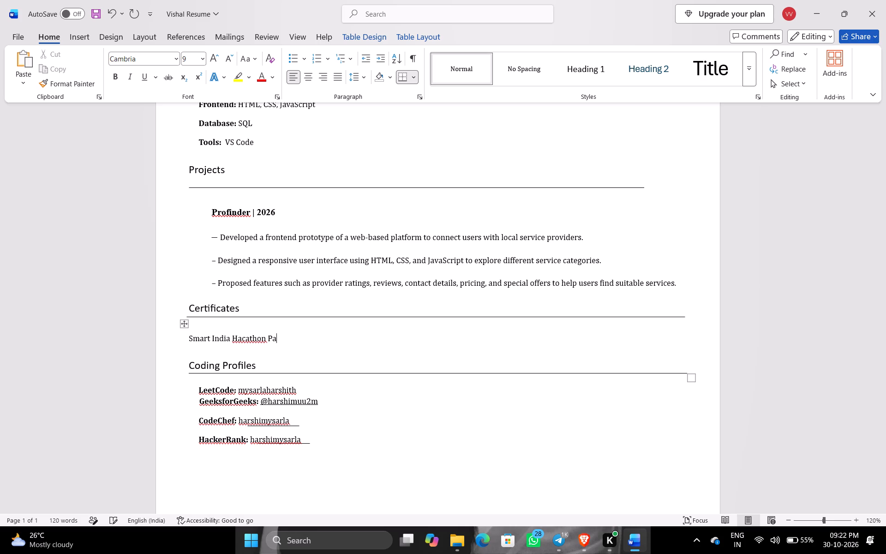
key("BackSpace")
key("BackSpace")
type("-")
key("space")
type("Participation")
key("space")
key("c")
key("BackSpace")
key("shift+c")
type("ertificate")
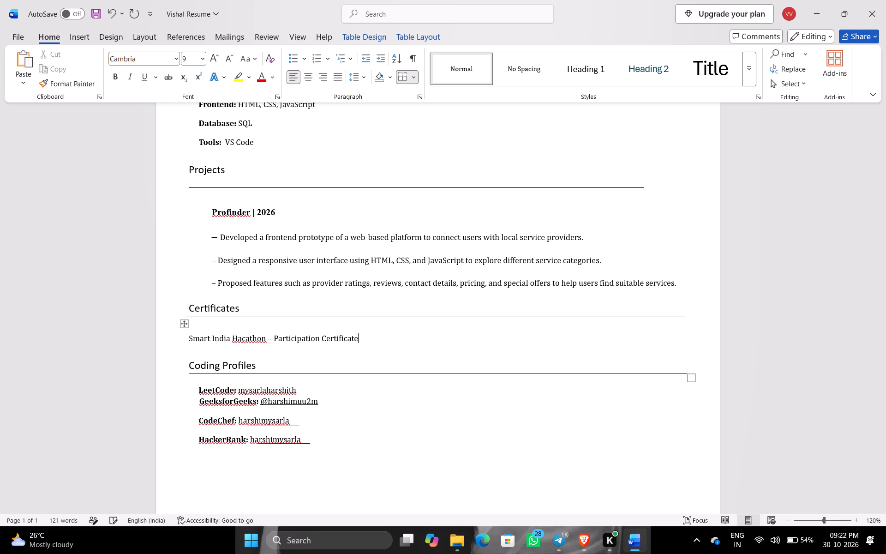
left_click(748, 334)
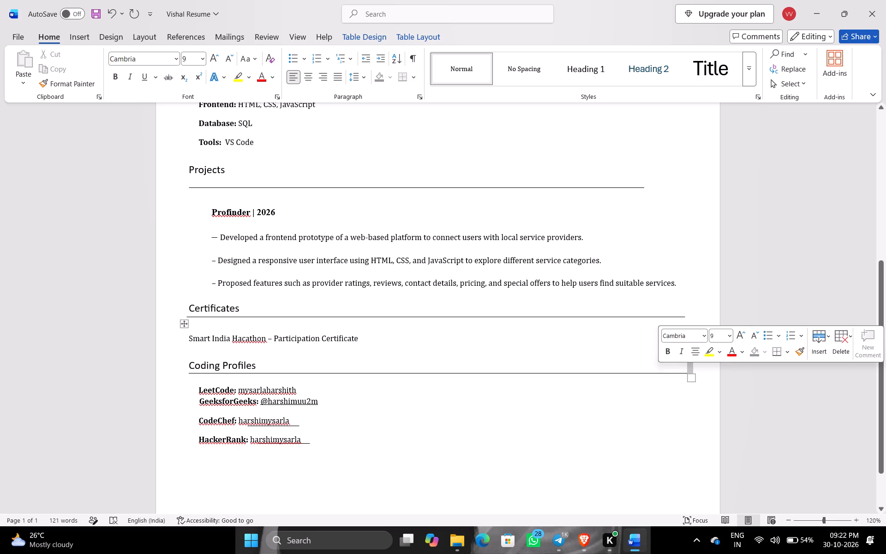
left_click(360, 341)
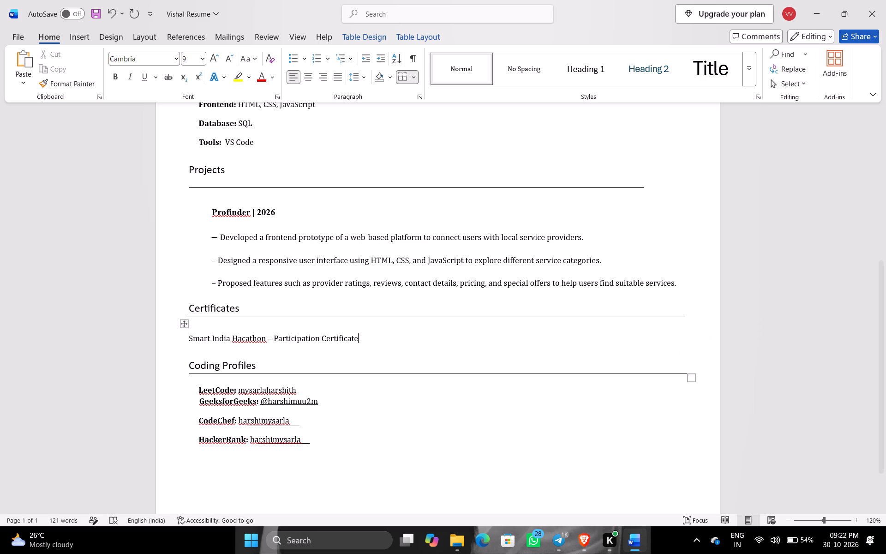
Correct the misspelled word in the Smart India certificate entry to Hackathon.
left_click(247, 342)
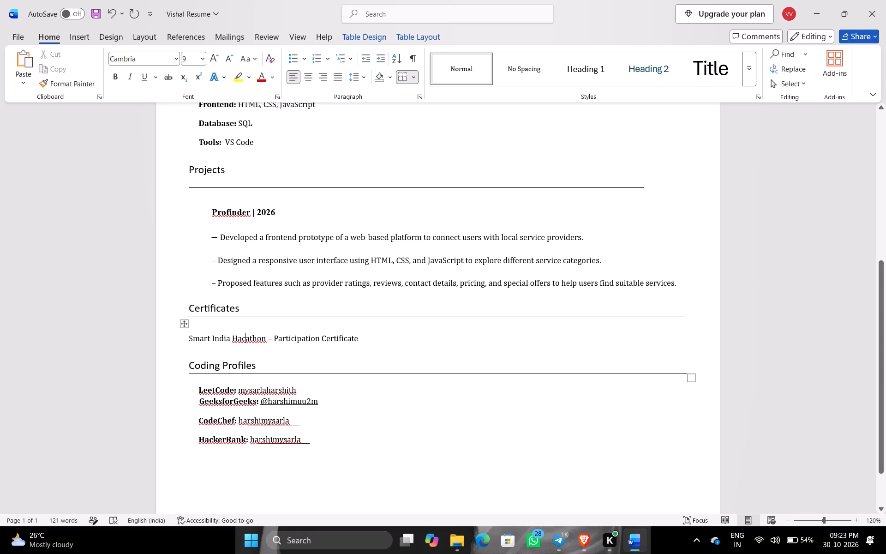
key("k")
left_click(384, 345)
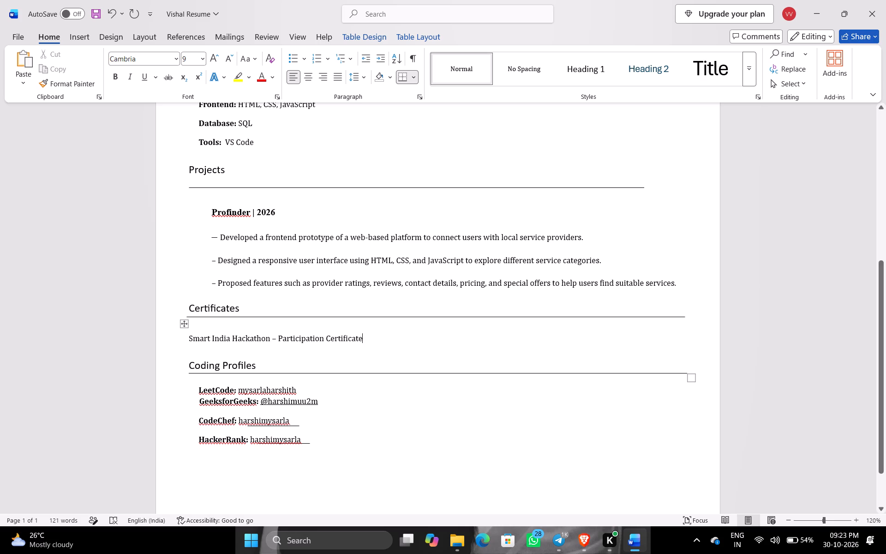
Add a second entry below the Smart India Hackathon line with the event name HackWithHyderabad.
key("Return")
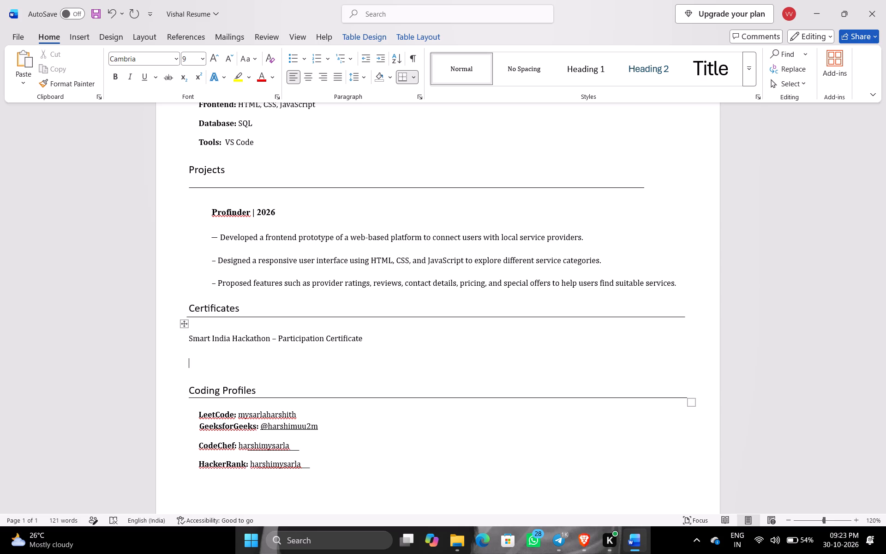
key("shift+h")
type("ack")
key("space")
type("wit")
key("BackSpace")
key("BackSpace")
key("BackSpace")
key("BackSpace")
type("witg")
key("BackSpace")
key("h")
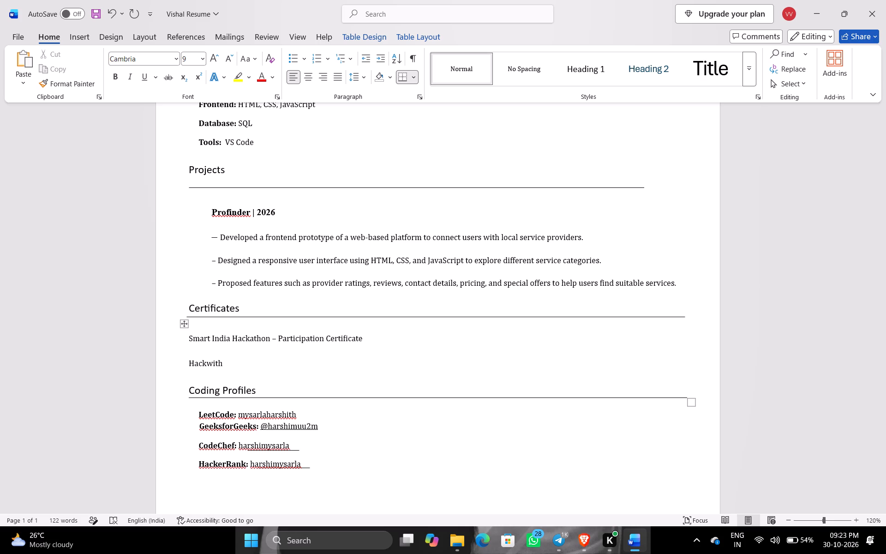
key("BackSpace")
key("BackSpace")
key("BackSpace")
key("BackSpace")
key("shift+w")
type("ith")
type("Hyderabad")
Extend the HackWithHyderabad entry with 3.0 – Participation Certificate.
key("space")
type("3.0")
key("space")
type("-")
key("space")
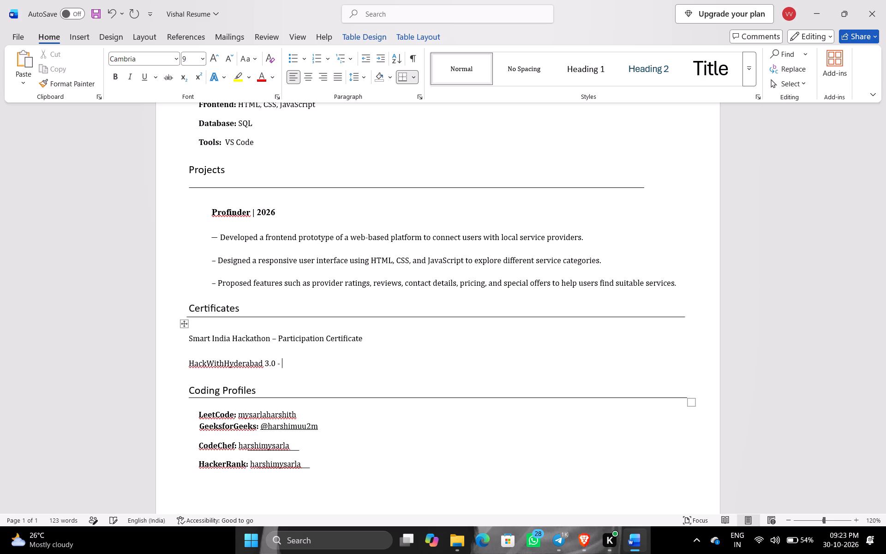
type("Part")
key("BackSpace")
type("ticipation")
key("space")
key("shift+c")
type("ertificate")
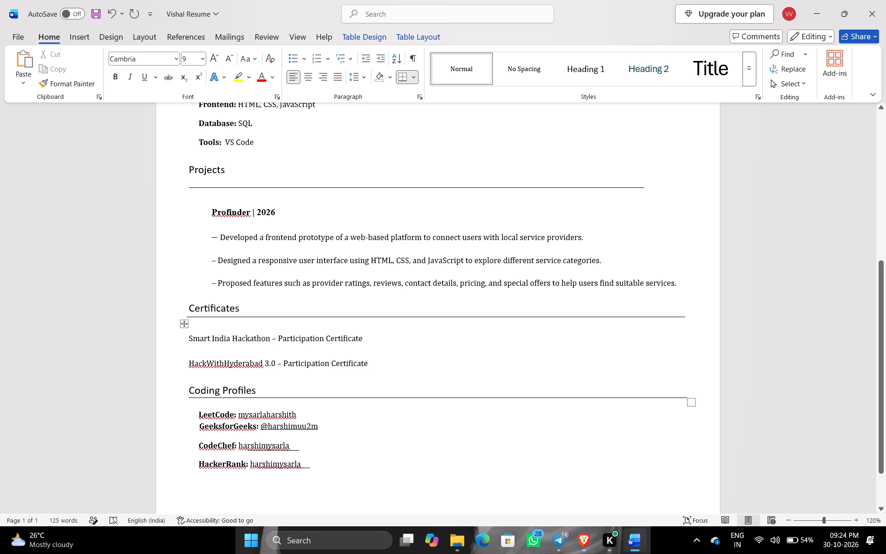
left_click(395, 362)
Insert spaces between the words of the second certificate's event name so it reads Hack With Hyderabad.
left_click(208, 363)
key("space")
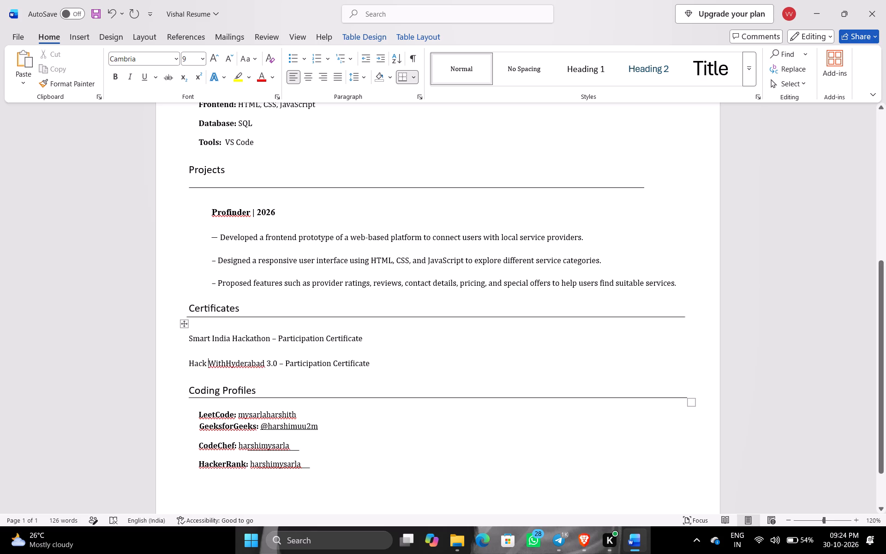
key("Right")
key("Right")
key("Right")
key("Right")
key("space")
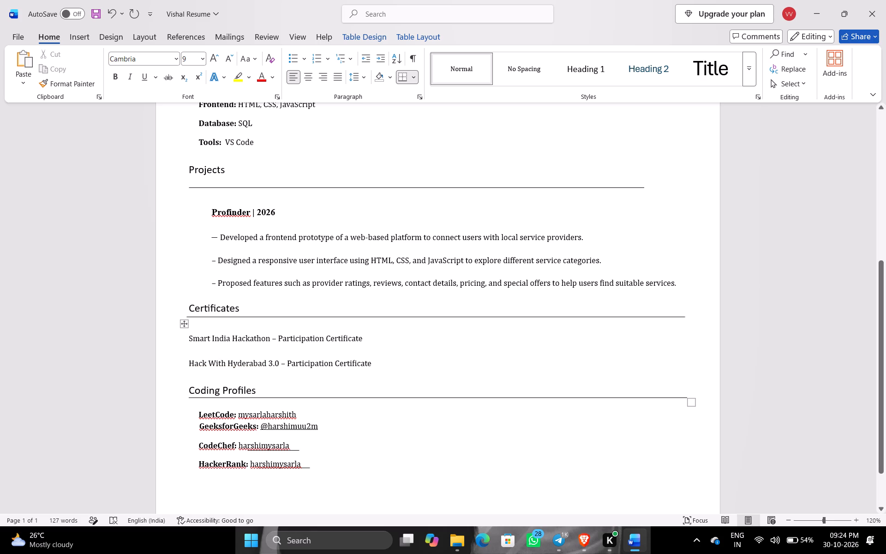
left_click(380, 363)
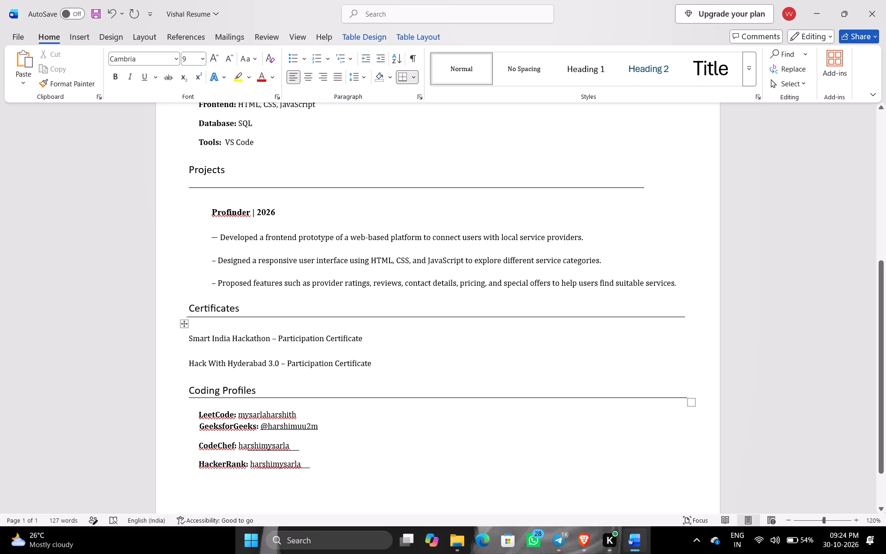
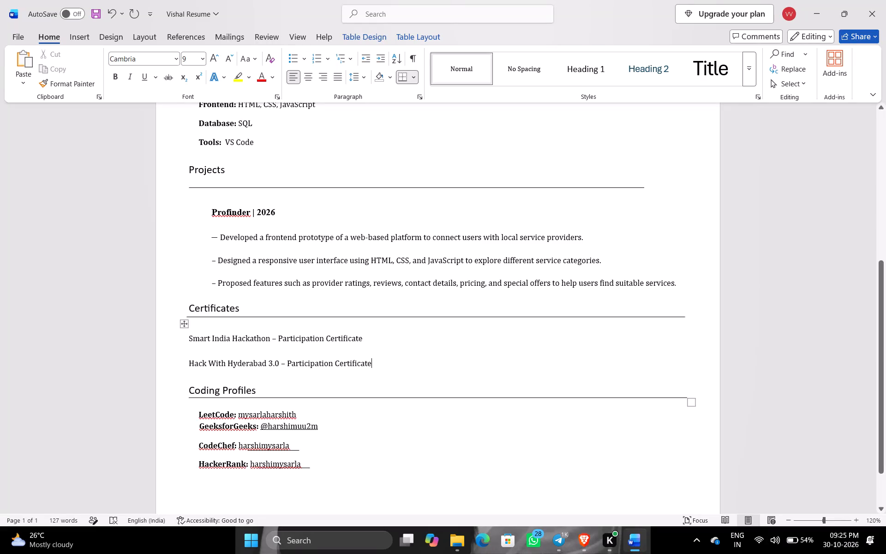
Insert a space between the LeetCode label and its colon in the Coding Profiles section.
scroll(301, 350, "down", 1)
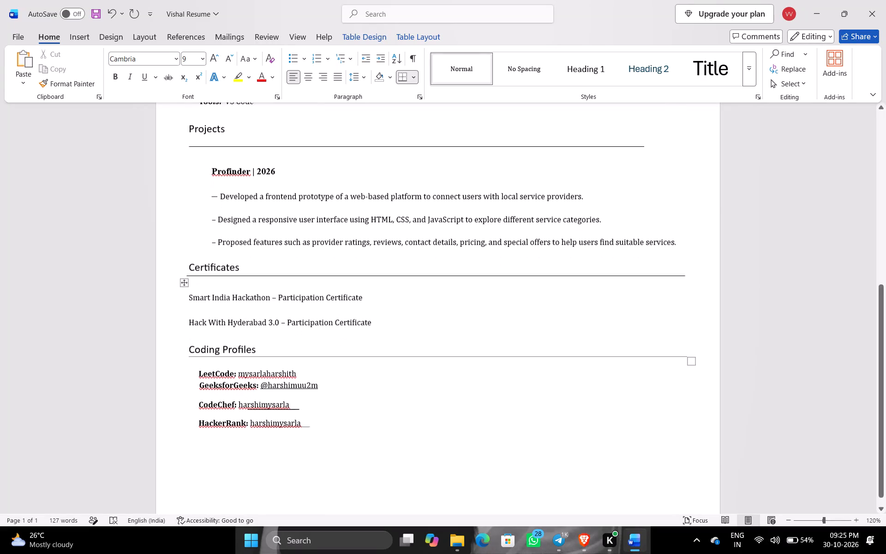
scroll(301, 350, "down", 1)
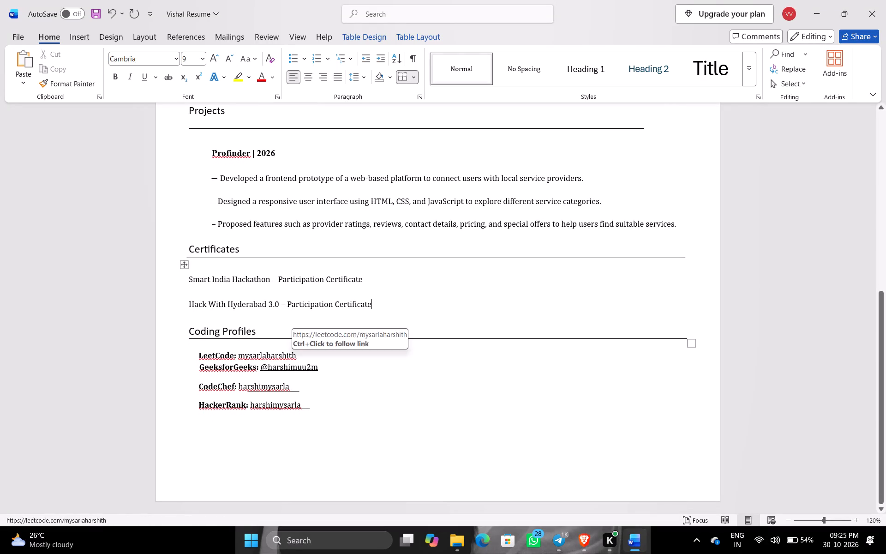
left_click(233, 355)
key("space")
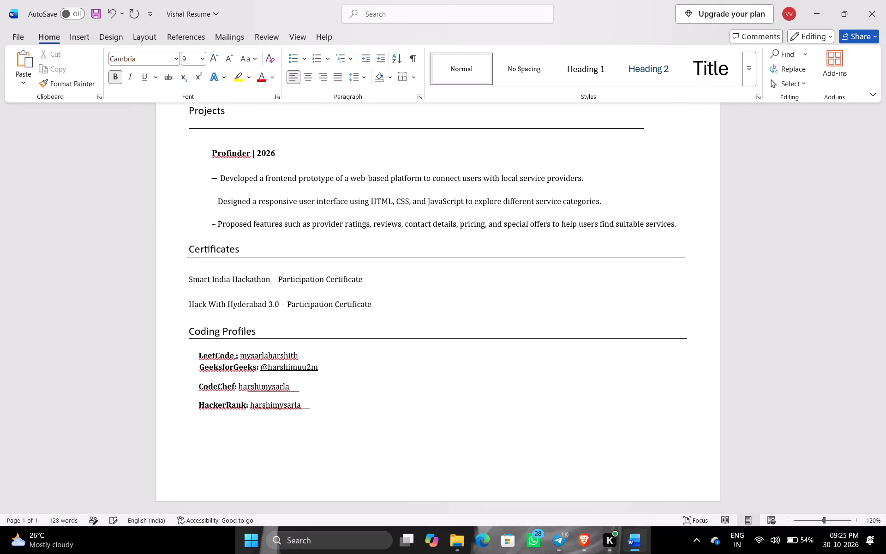
left_click_drag(239, 355, 312, 354)
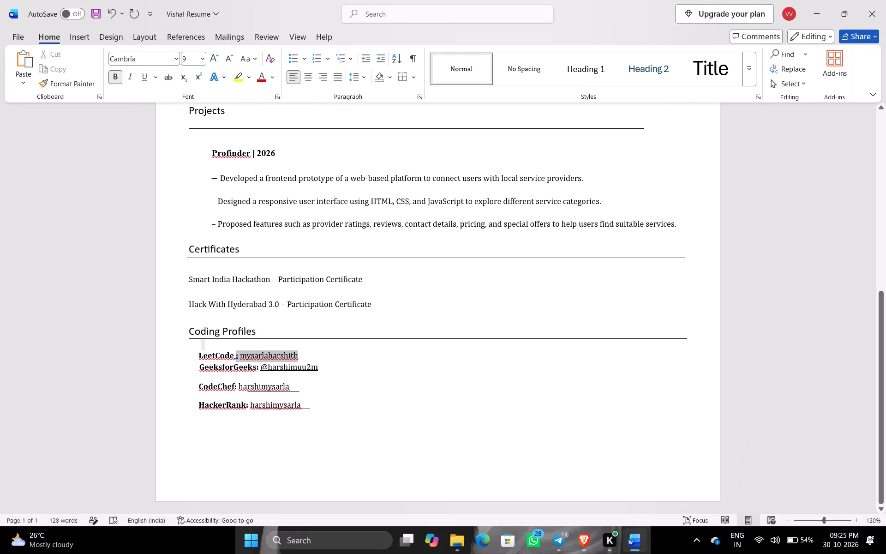
left_click_drag(312, 354, 312, 353)
left_click(312, 353)
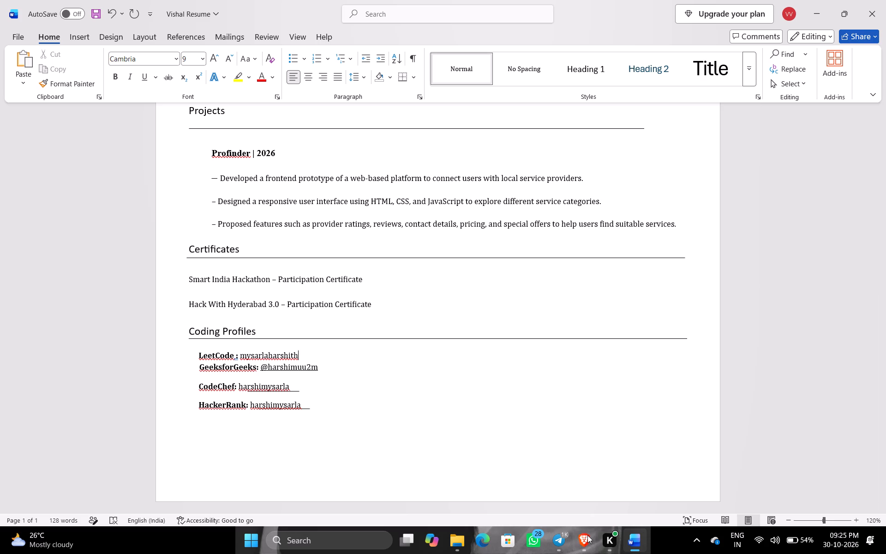
Switch to Brave and copy the LeetCode ID from the LeetCode account settings, leaving the ID itself unedited.
left_click(587, 535)
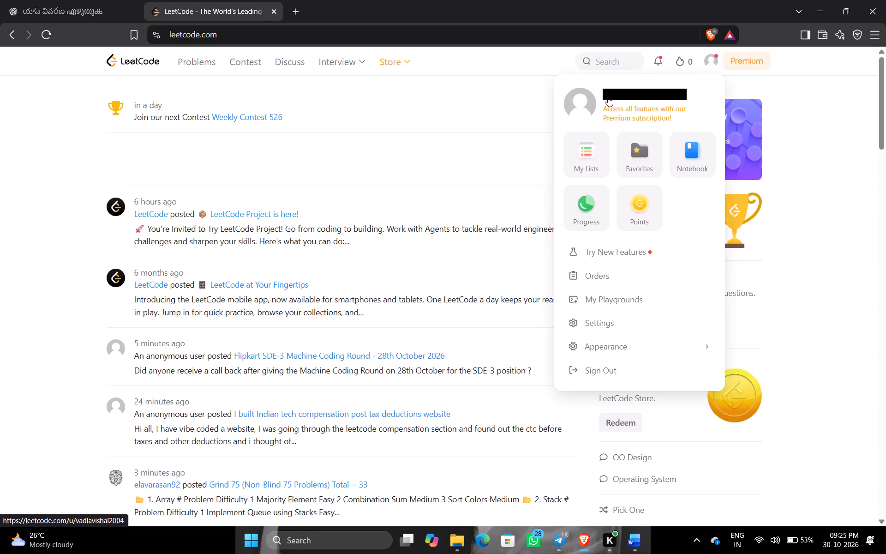
left_click_drag(608, 96, 631, 98)
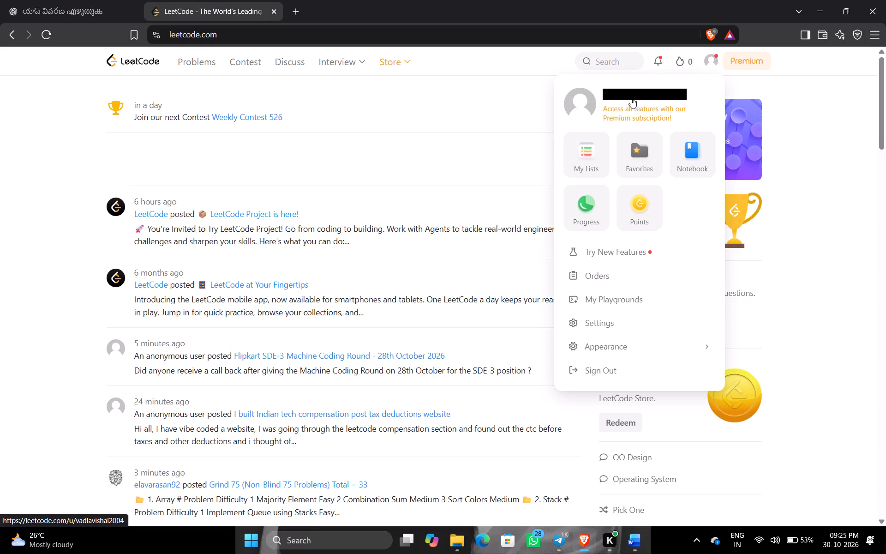
right_click(628, 91)
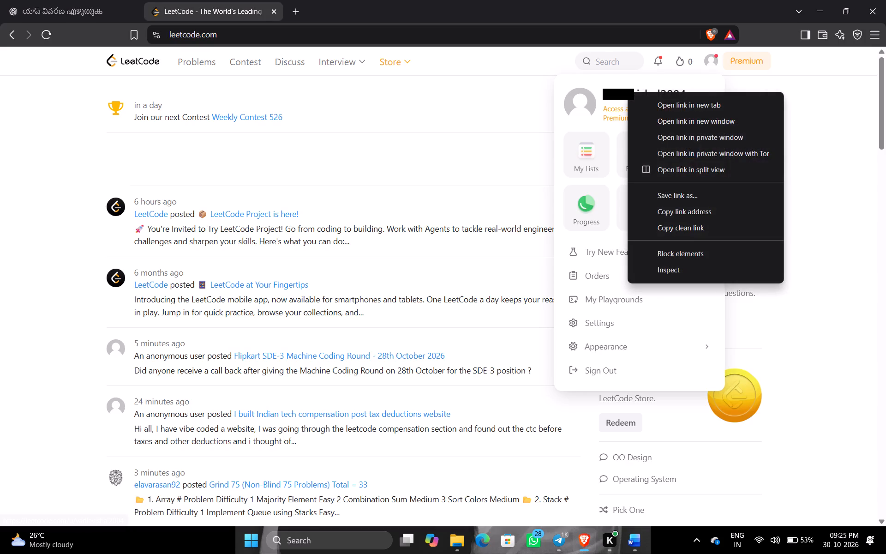
left_click_drag(612, 93, 653, 94)
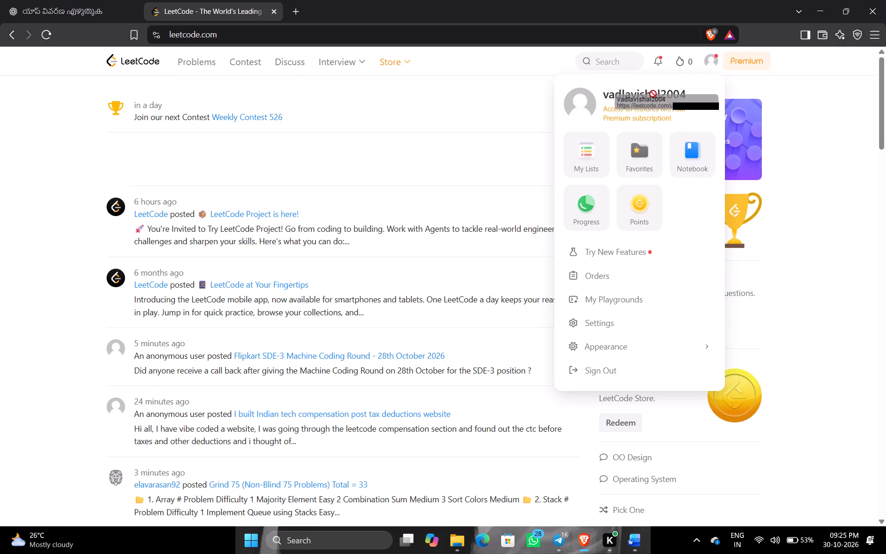
left_click_drag(653, 94, 646, 92)
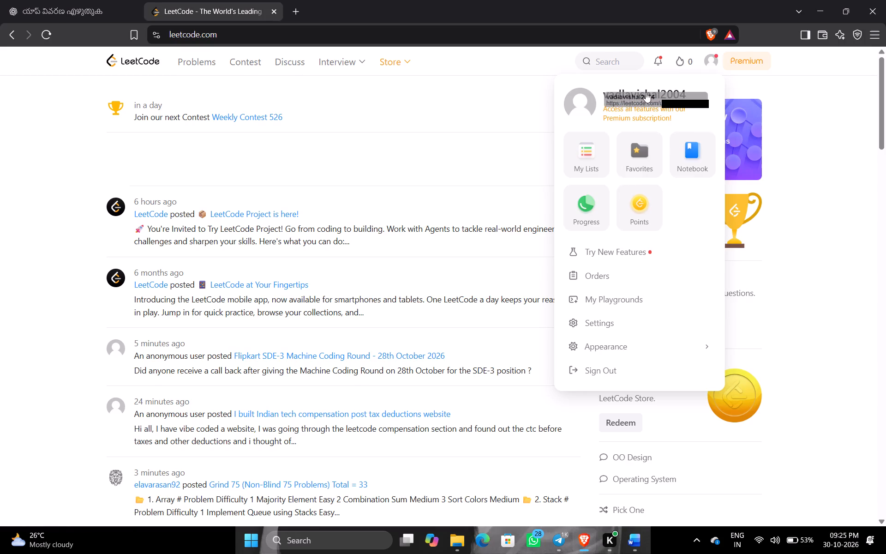
left_click(623, 324)
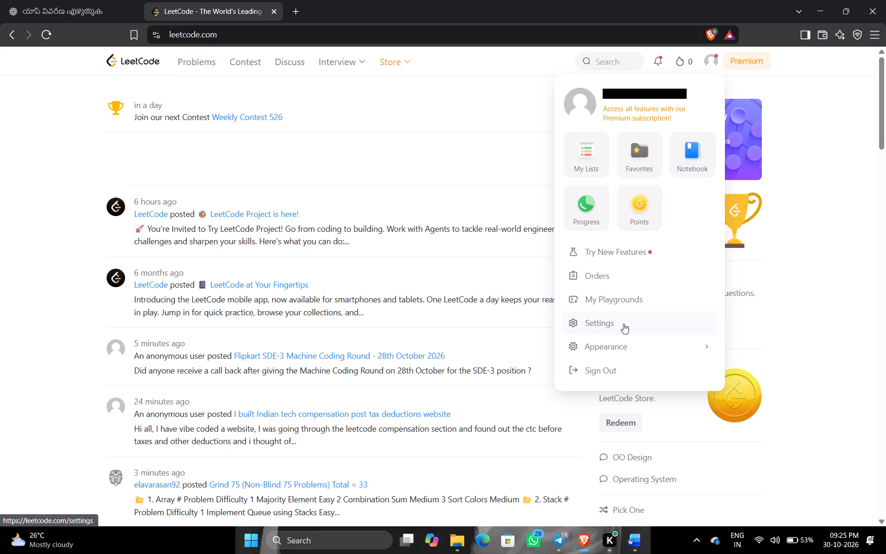
left_click(623, 324)
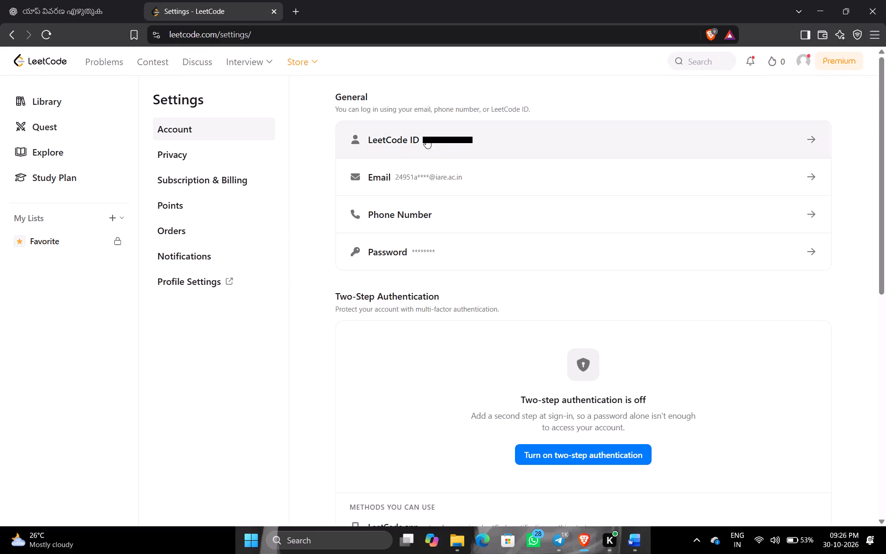
left_click_drag(426, 138, 468, 141)
left_click(468, 141)
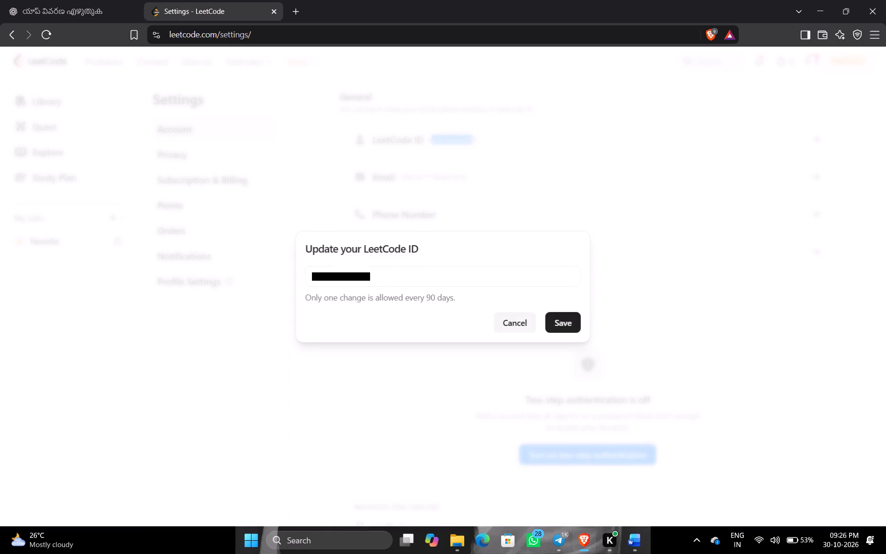
left_click_drag(381, 272, 305, 272)
key("ctrl+c")
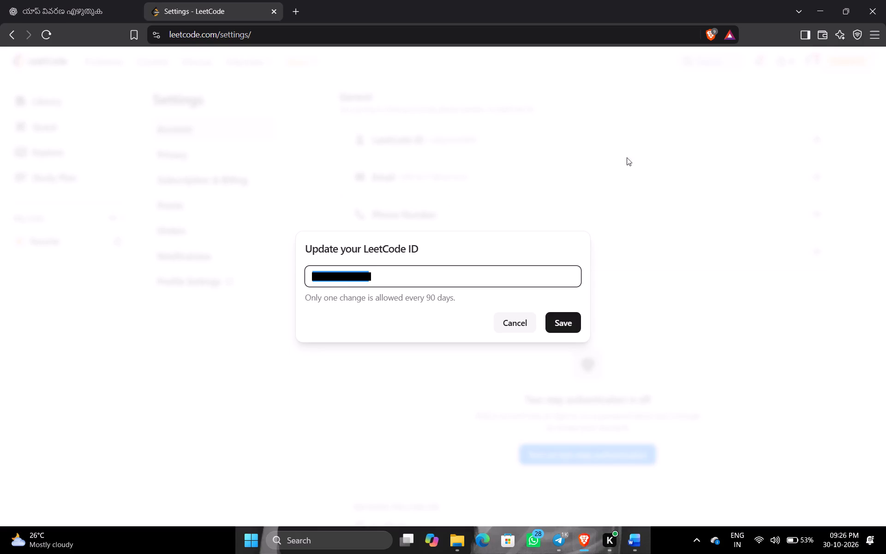
left_click(687, 176)
left_click(506, 322)
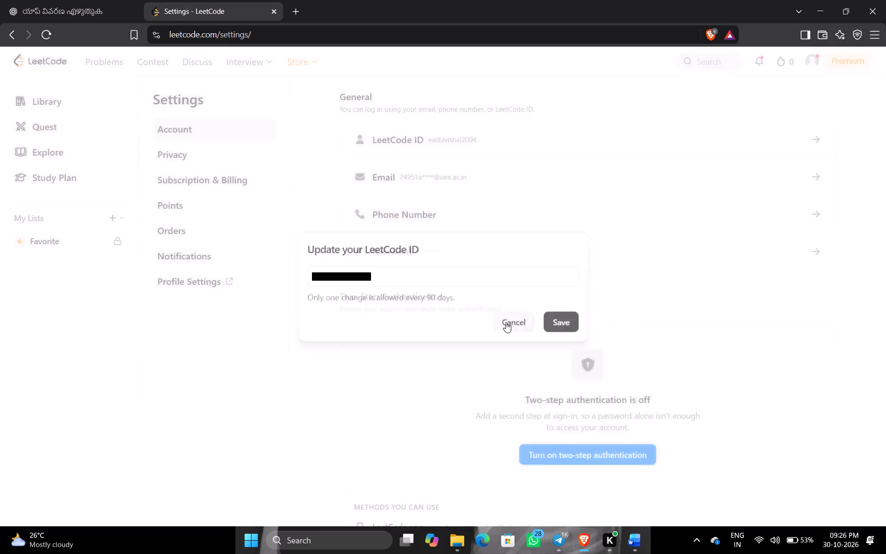
Switch back to Word and replace the username on the LeetCode line with the copied LeetCode ID.
left_click(640, 549)
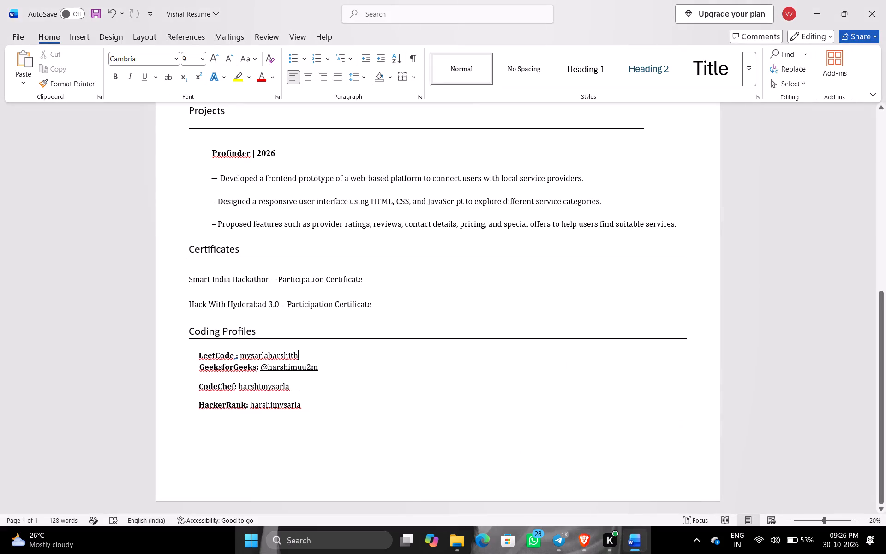
left_click_drag(299, 353, 243, 357)
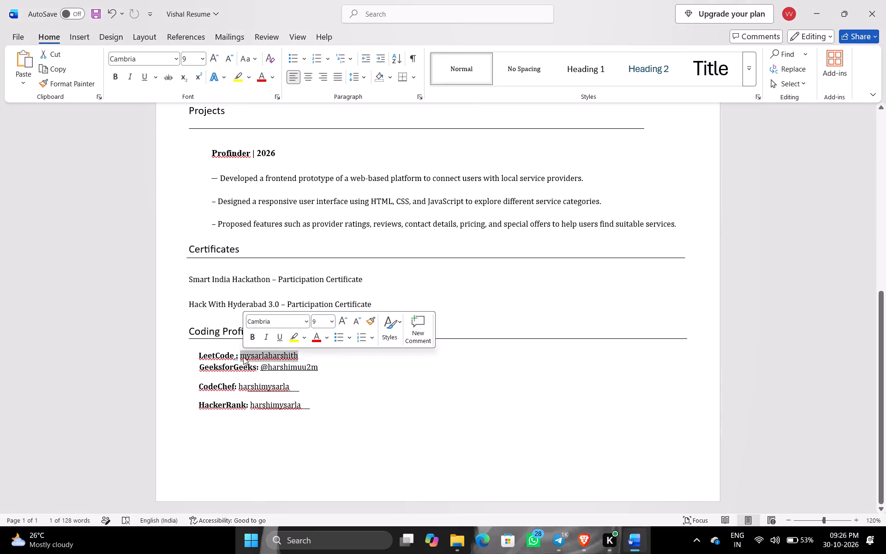
key("ctrl+v")
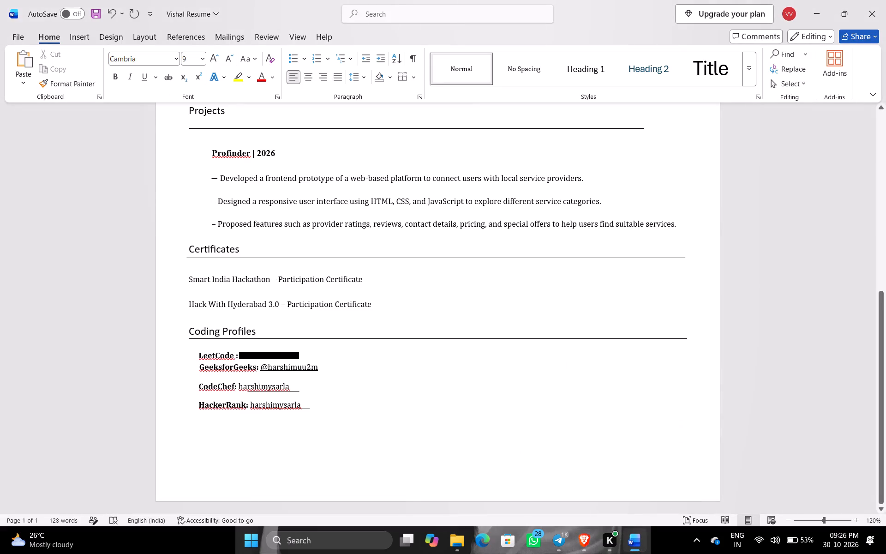
left_click(347, 384)
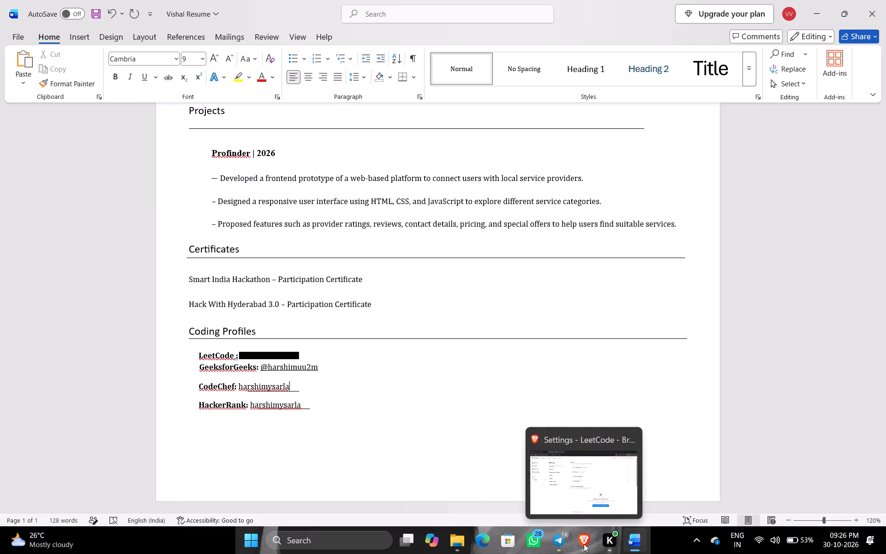
Switch to Brave, search for geeks for geeks in a new tab, and open the account's own GeeksforGeeks profile.
left_click(572, 482)
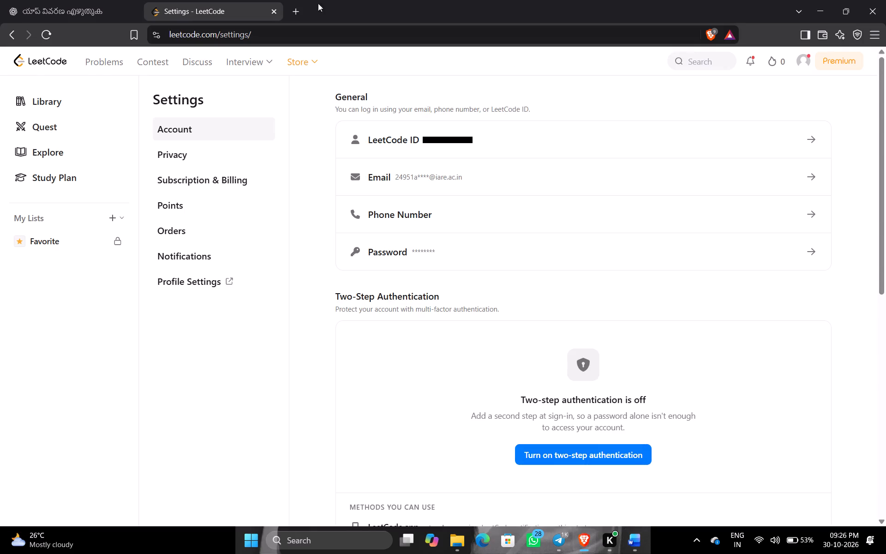
left_click(298, 3)
left_click(365, 114)
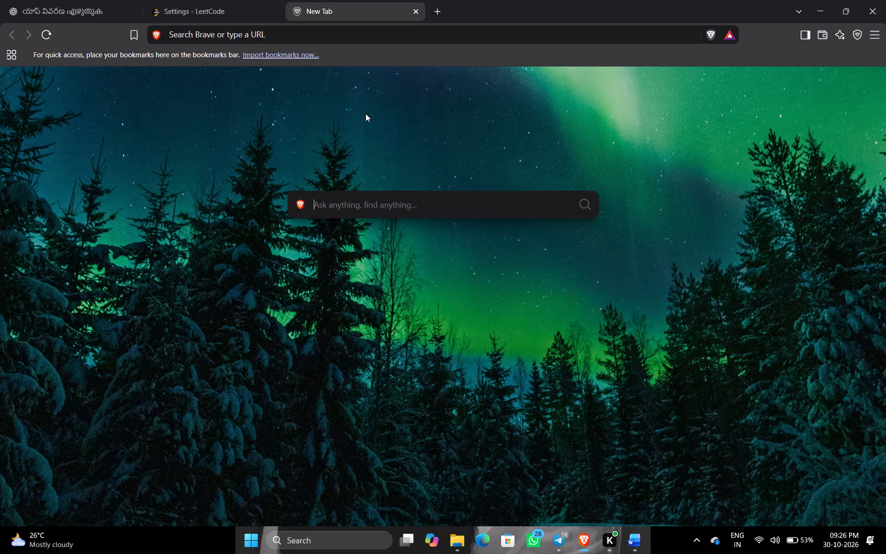
type("geeks for geeks")
key("Return")
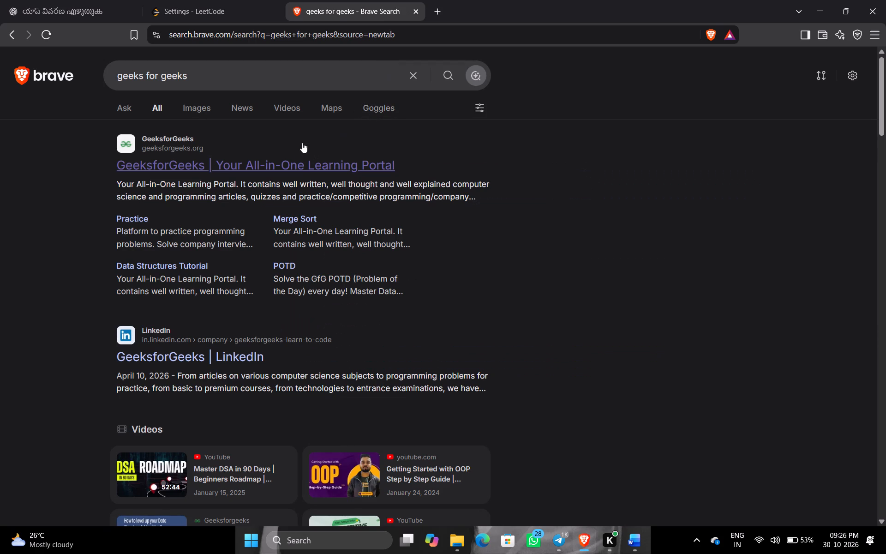
left_click(300, 160)
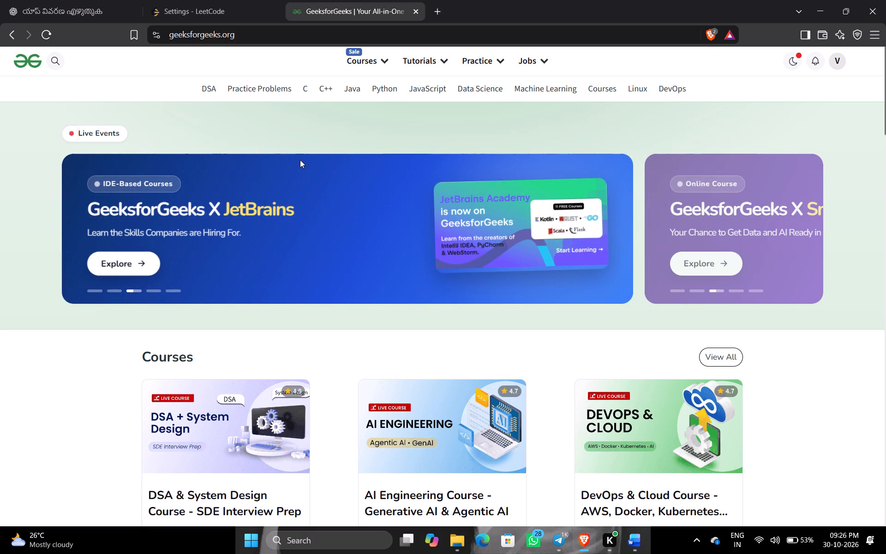
left_click(842, 60)
left_click(816, 88)
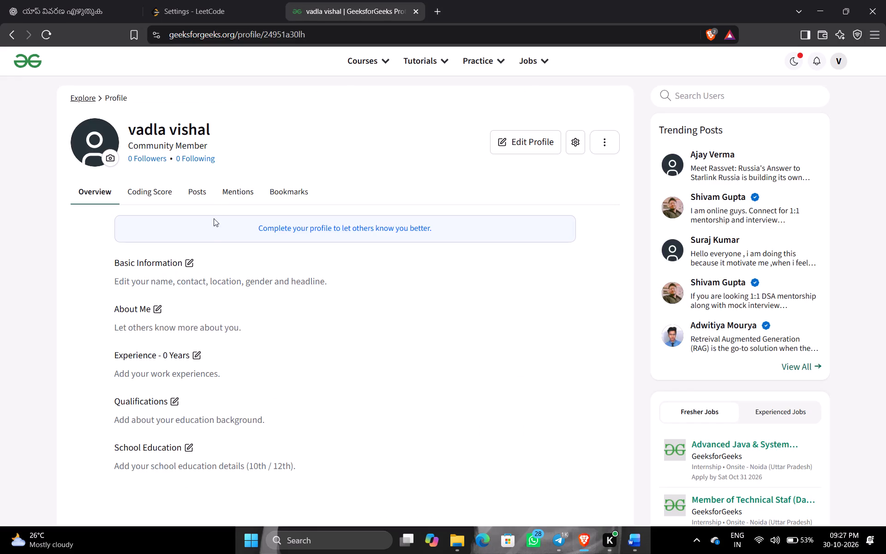
Check the GeeksforGeeks profile editing form and the user handle settings for the account's handle.
left_click(543, 143)
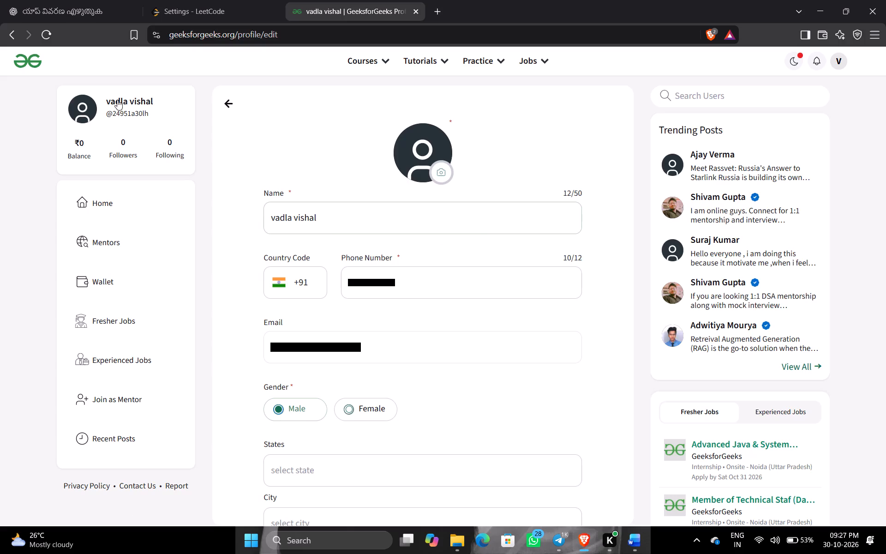
left_click(227, 104)
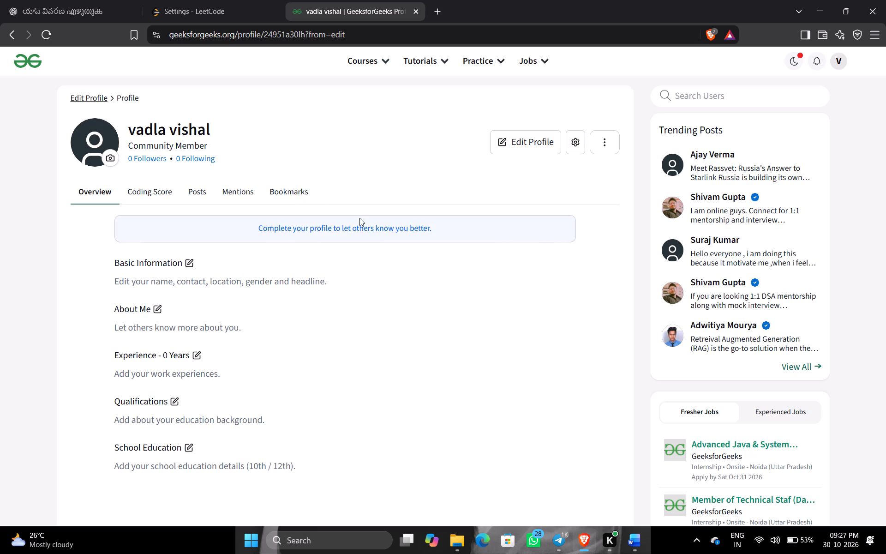
scroll(175, 403, "down", 1)
left_click(572, 143)
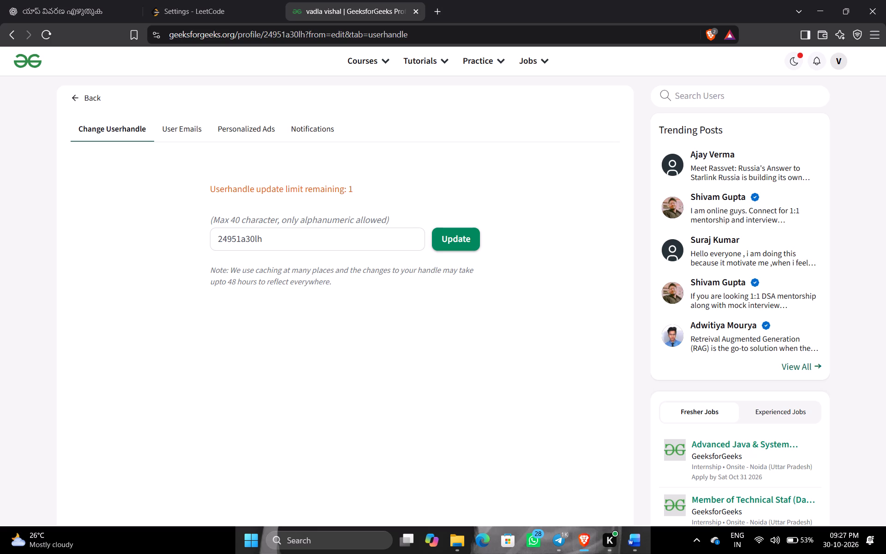
left_click(77, 94)
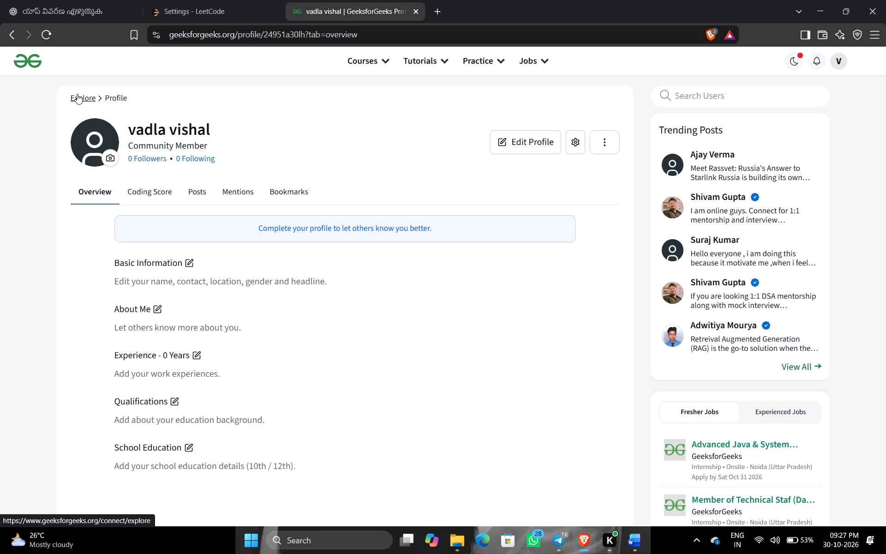
Open the GeeksforGeeks profile for editing, try to select the account handle under the name, and look through the form.
left_click(516, 141)
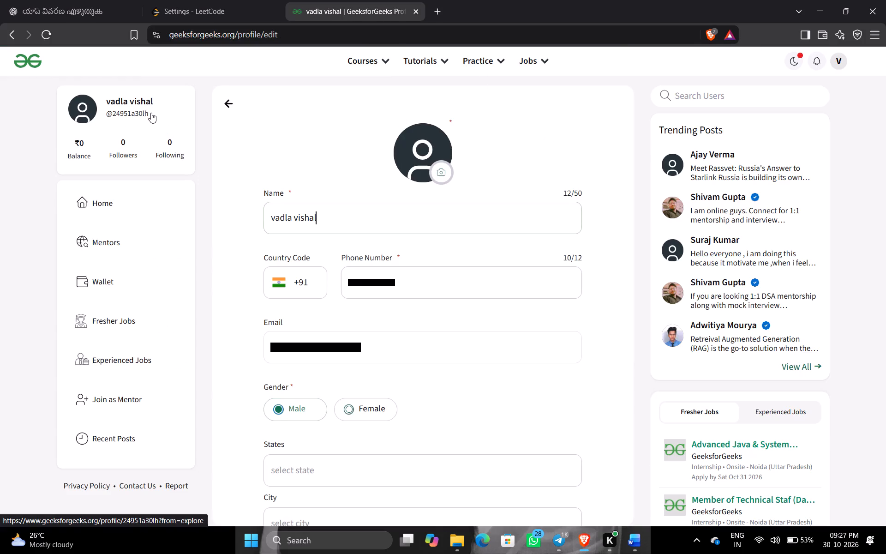
left_click_drag(151, 113, 120, 119)
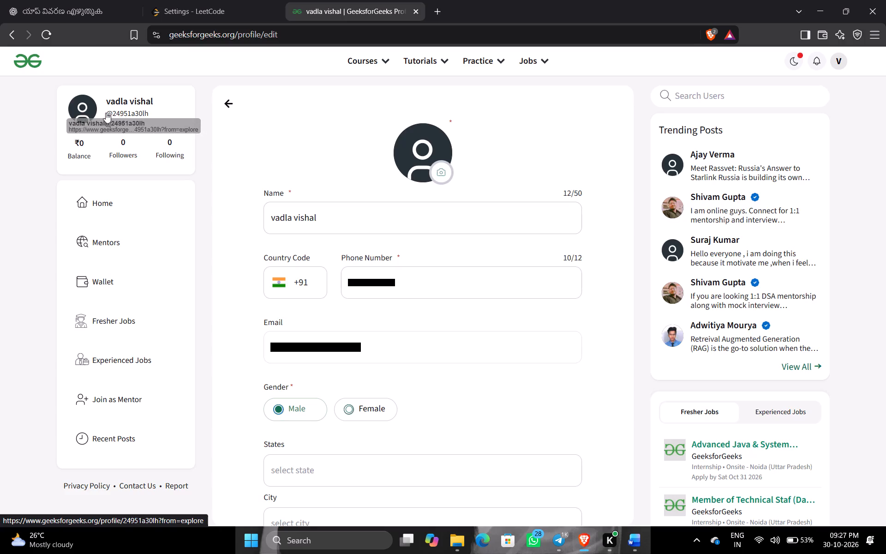
left_click_drag(106, 113, 123, 112)
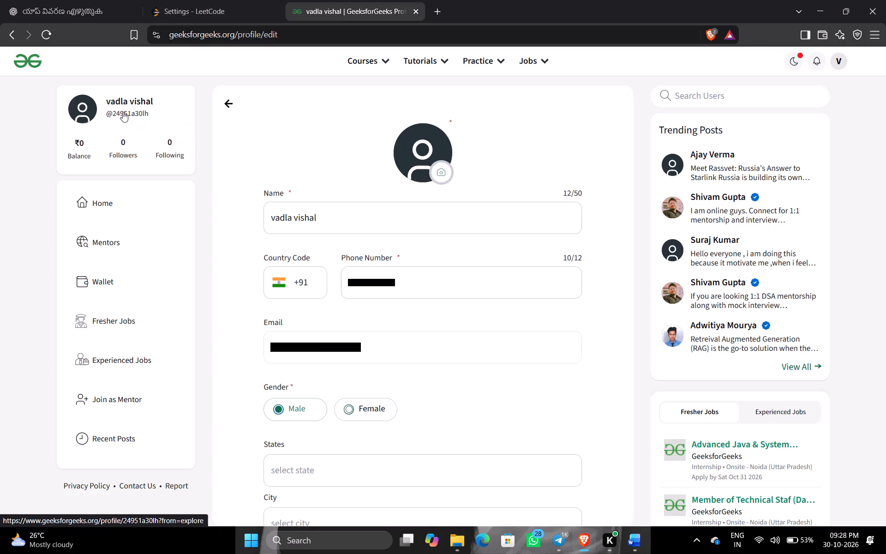
scroll(270, 397, "down", 7)
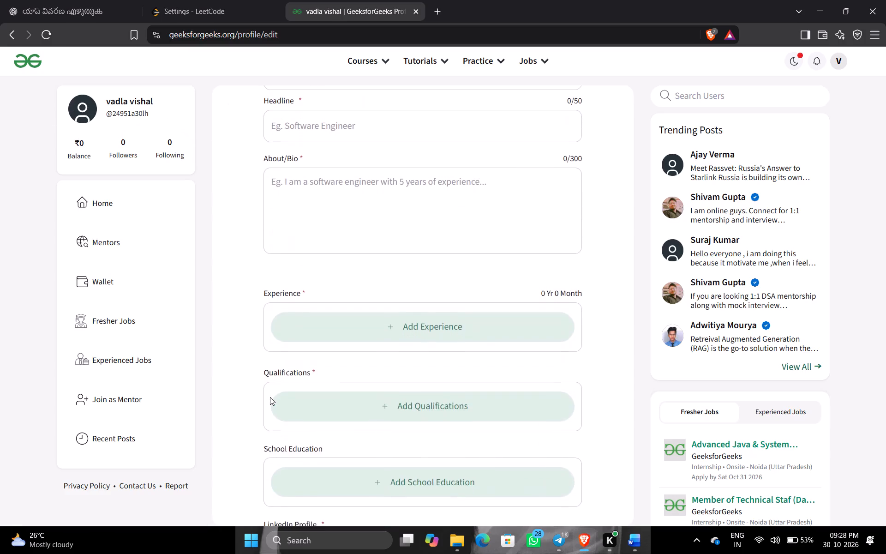
scroll(270, 397, "down", 5)
scroll(270, 397, "up", 9)
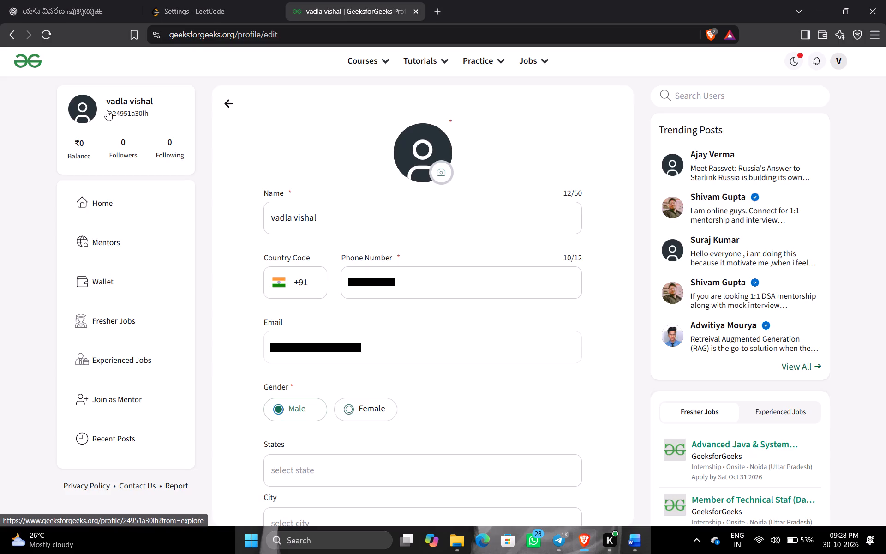
left_click_drag(107, 110, 155, 116)
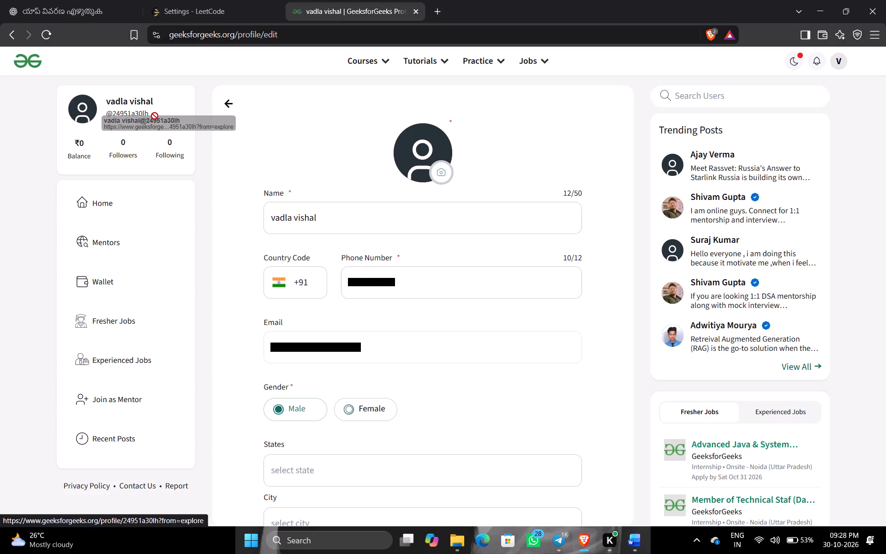
left_click_drag(155, 116, 126, 116)
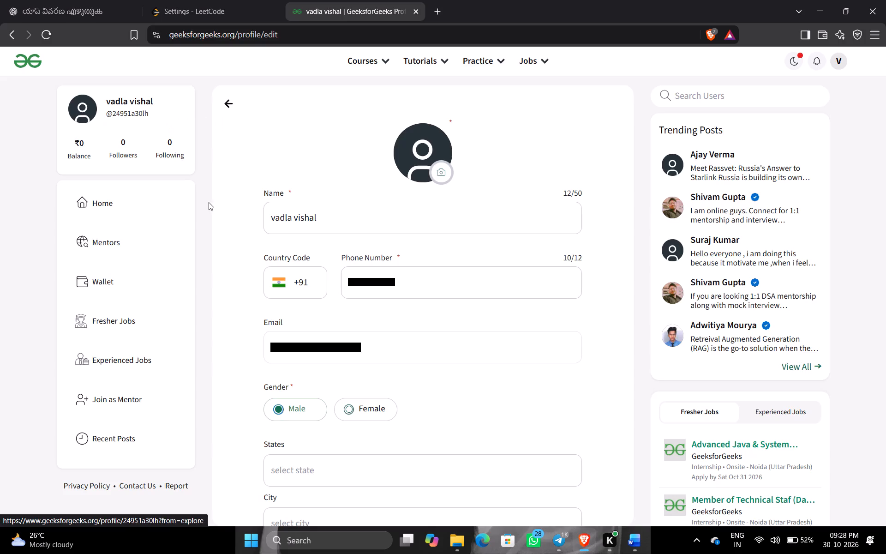
Switch to Word and replace the handle after the @ on the GeeksforGeeks line with the account's own GeeksforGeeks handle.
left_click(636, 537)
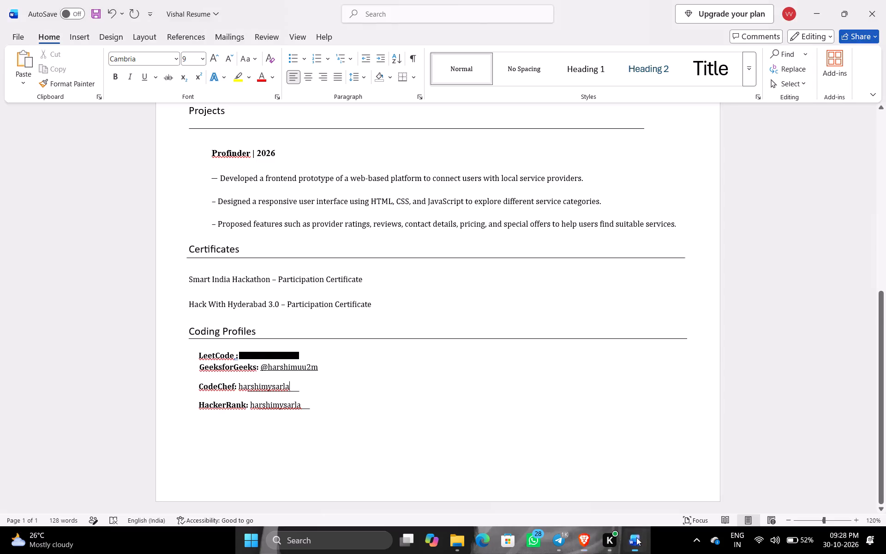
left_click(268, 366)
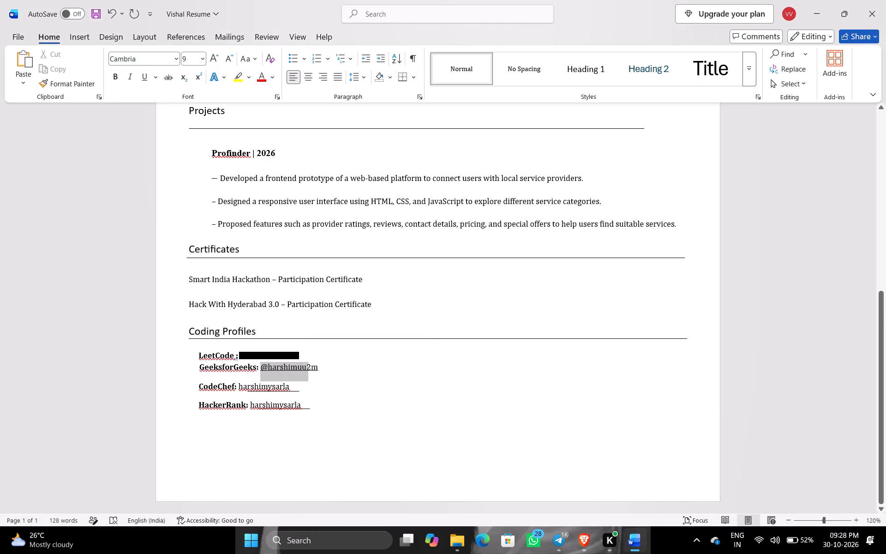
left_click(270, 366)
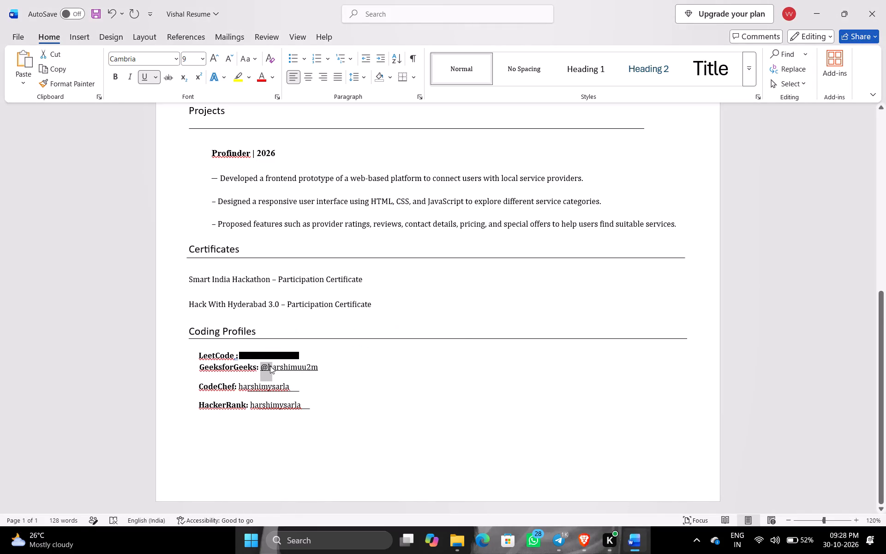
left_click_drag(268, 365, 317, 364)
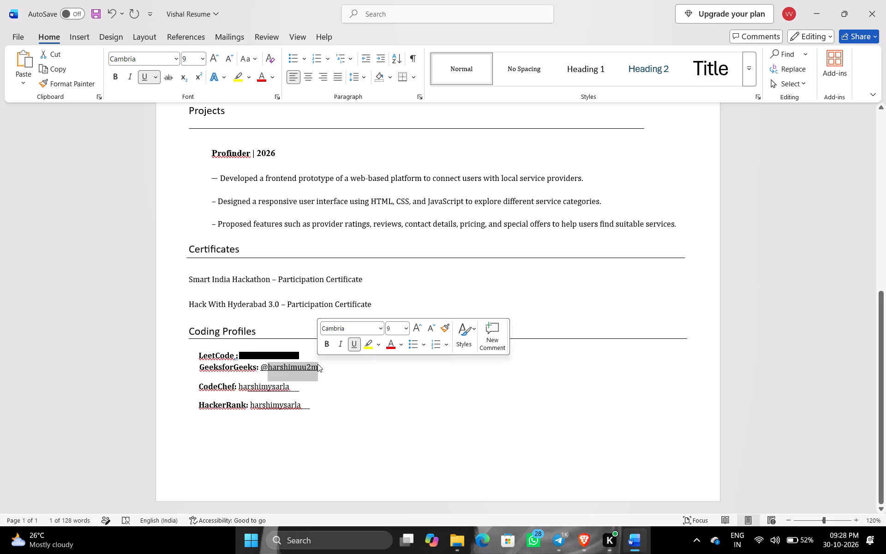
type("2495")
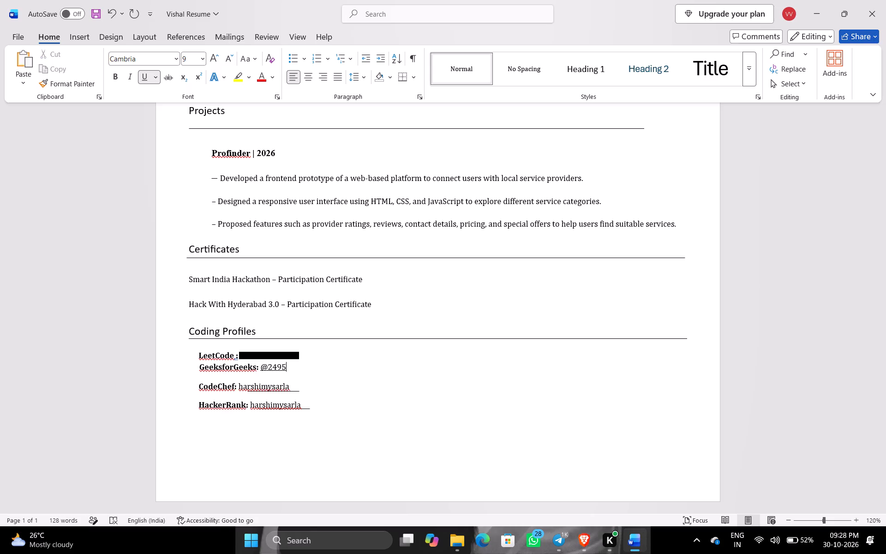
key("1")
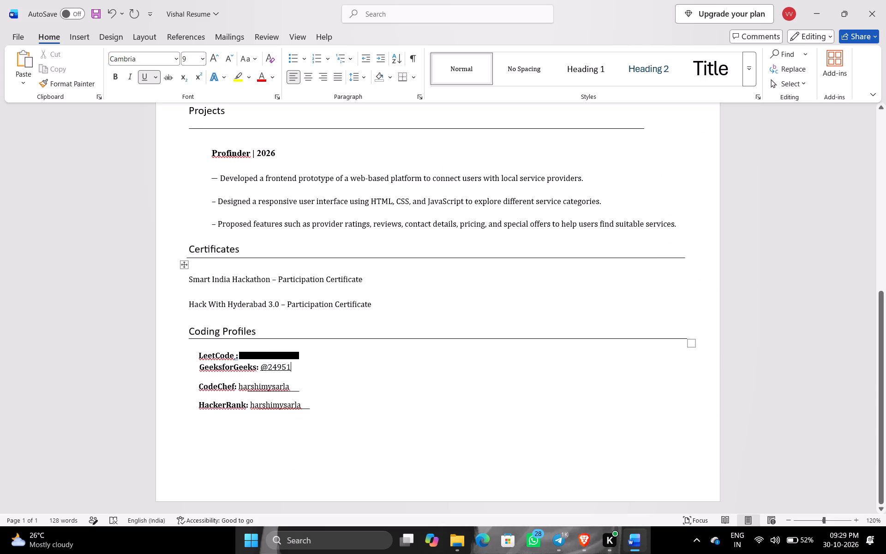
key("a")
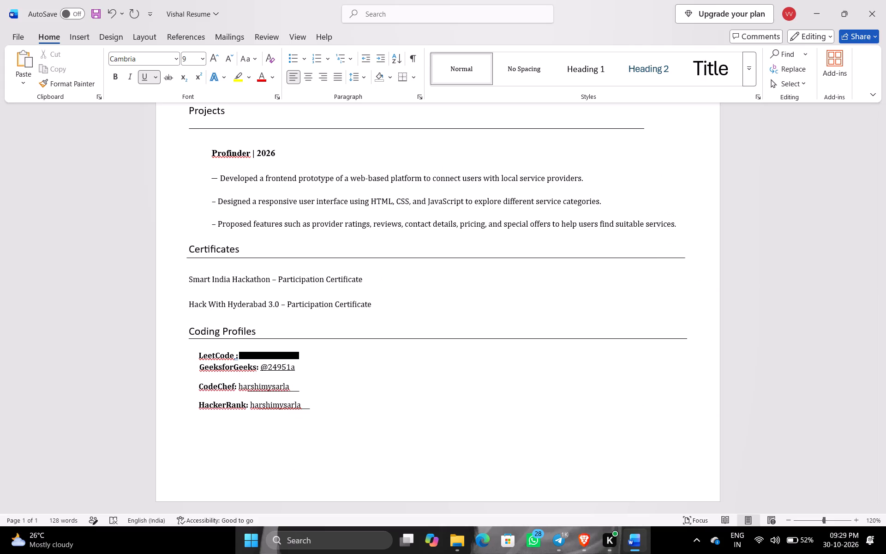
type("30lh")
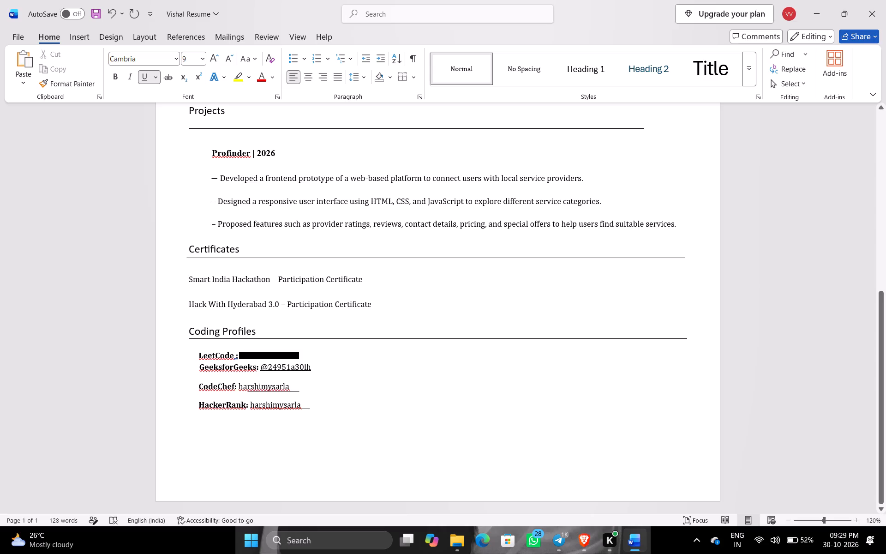
Delete the old username on the CodeChef line, keeping the bold CodeChef label.
left_click_drag(240, 385, 303, 381)
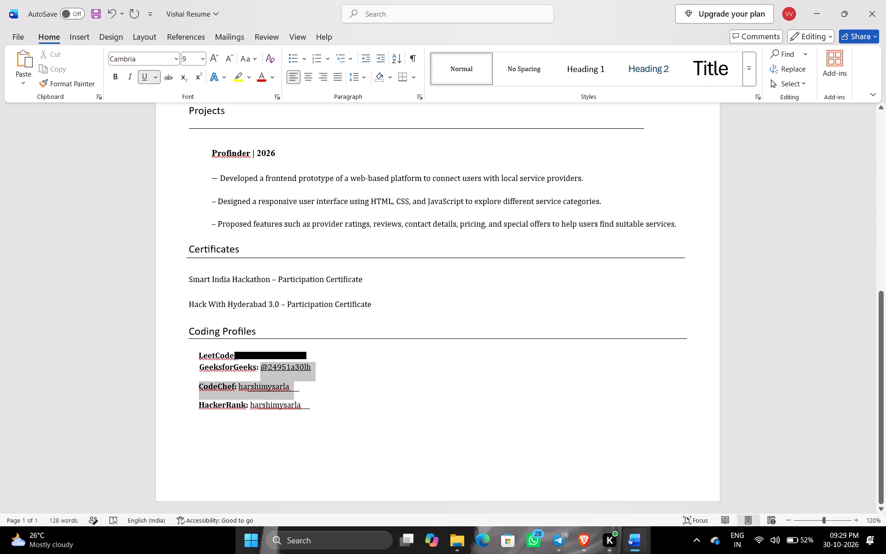
left_click_drag(303, 381, 299, 388)
key("BackSpace")
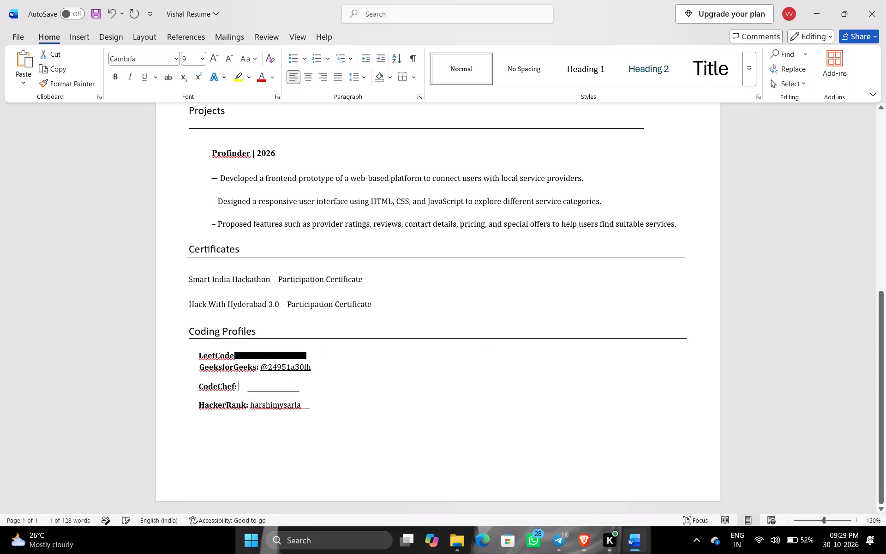
Delete the grouped underline shapes beside the CodeChef and HackerRank lines and place the cursor after the CodeChef label.
left_click(299, 388)
left_click(299, 388)
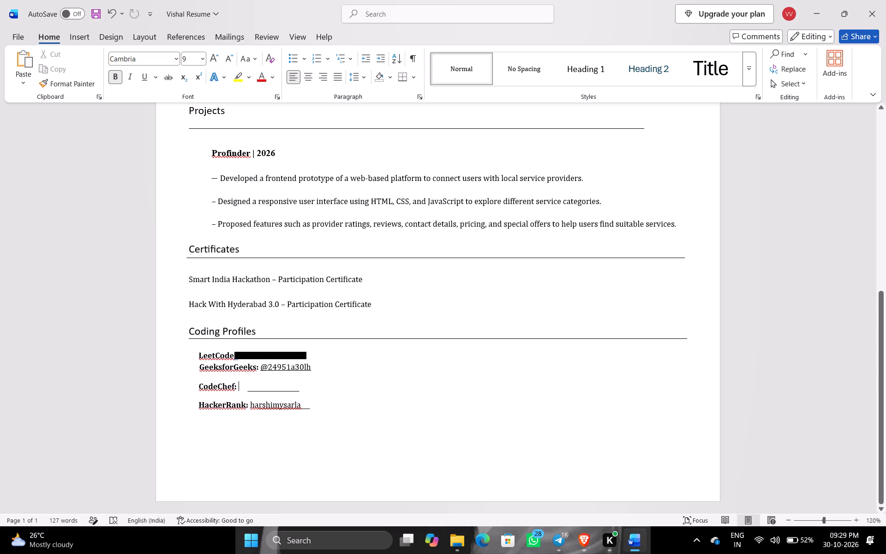
left_click_drag(252, 391, 409, 384)
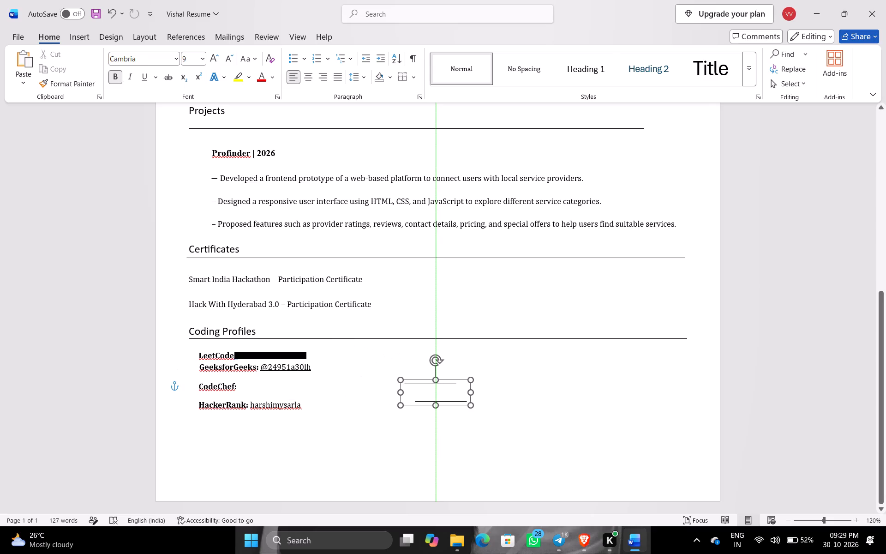
left_click_drag(409, 384, 409, 385)
key("BackSpace")
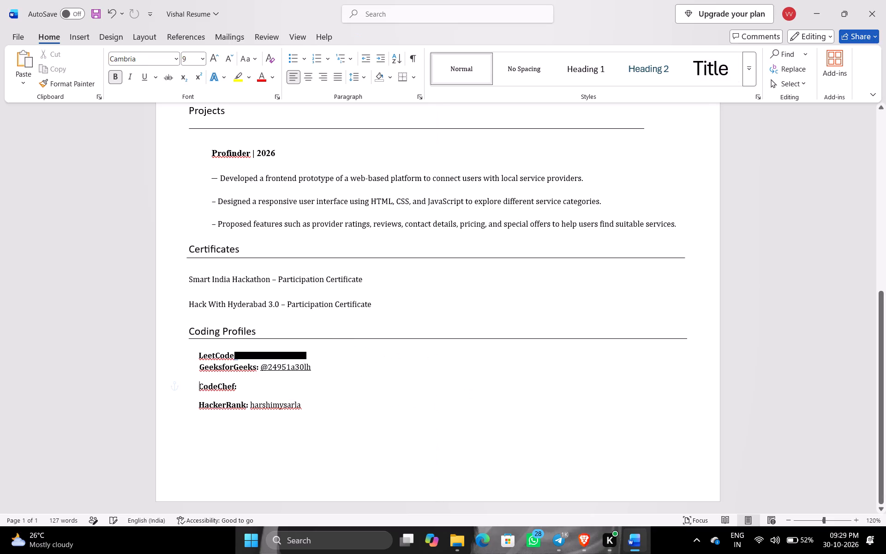
left_click(269, 370)
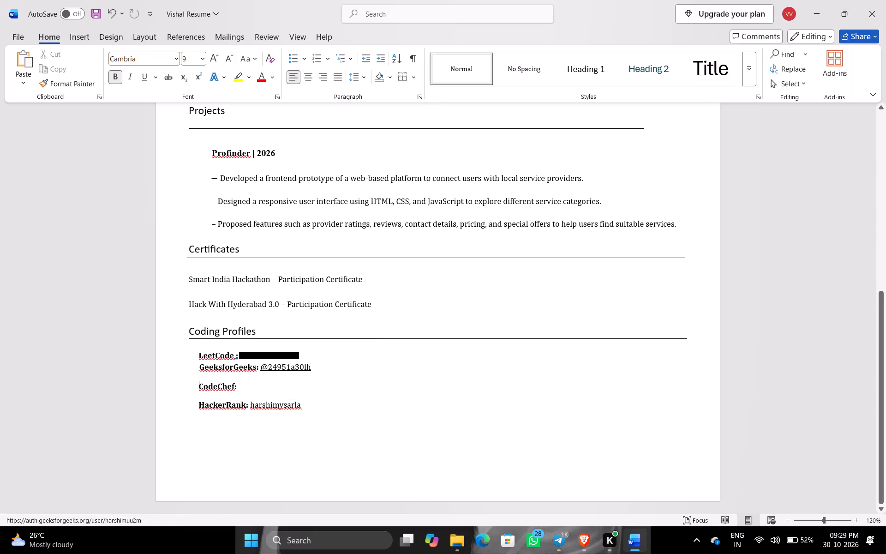
left_click(239, 387)
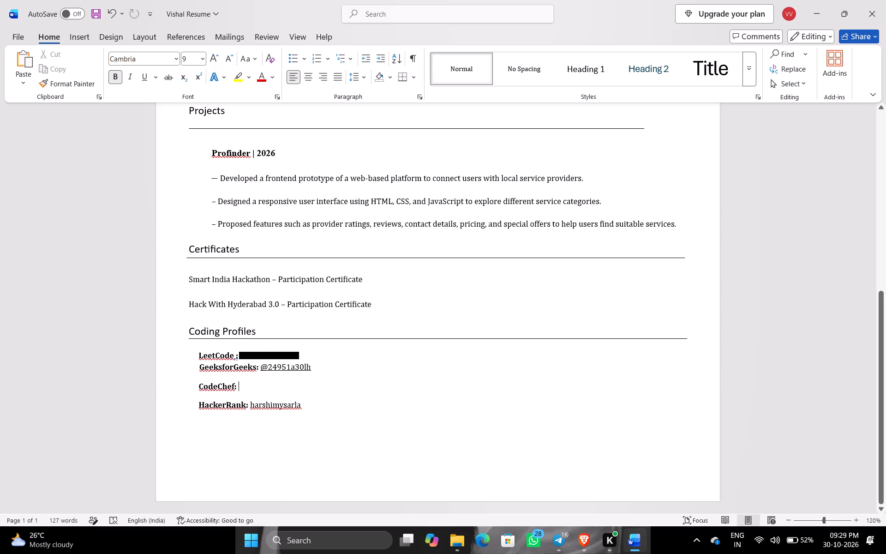
Switch to Brave, search for codechef in a new tab, and open the official CodeChef website.
left_click(578, 535)
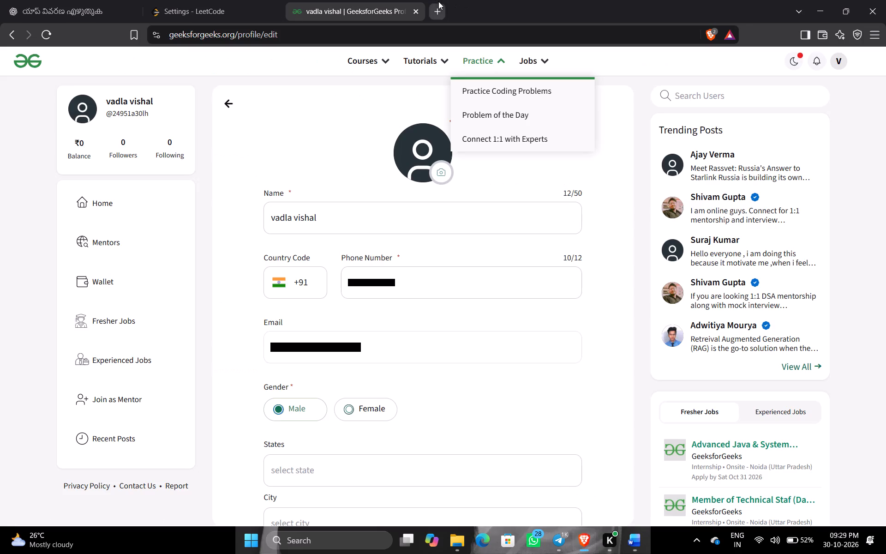
left_click(438, 1)
left_click(437, 120)
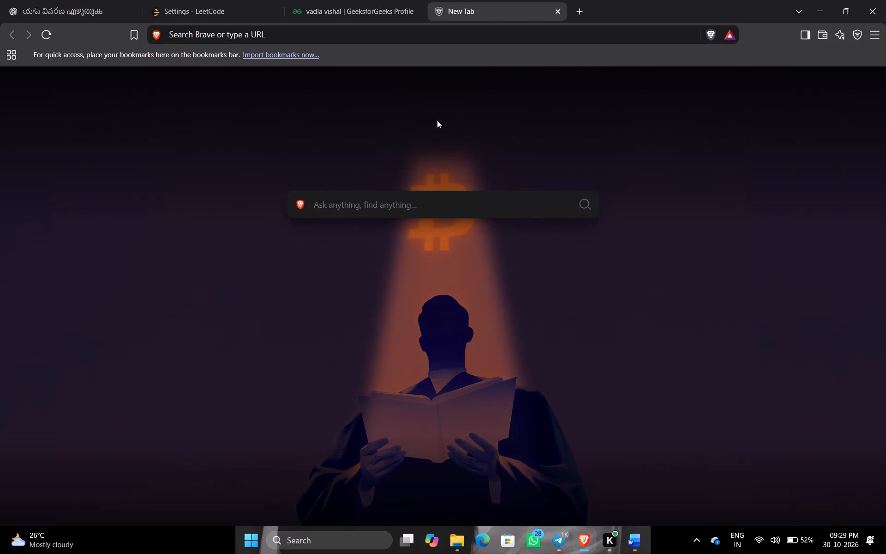
key("space")
type("o")
key("BackSpace")
type("code")
type("chef")
key("Return")
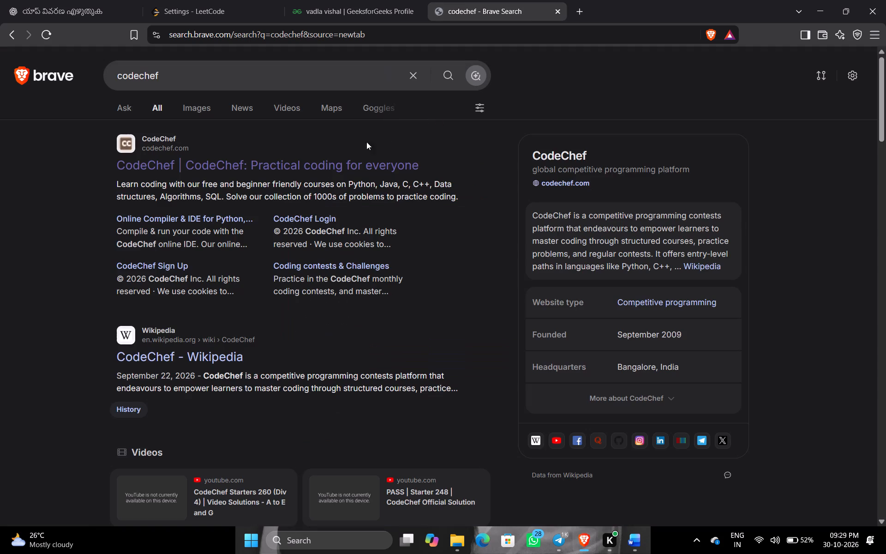
left_click(284, 167)
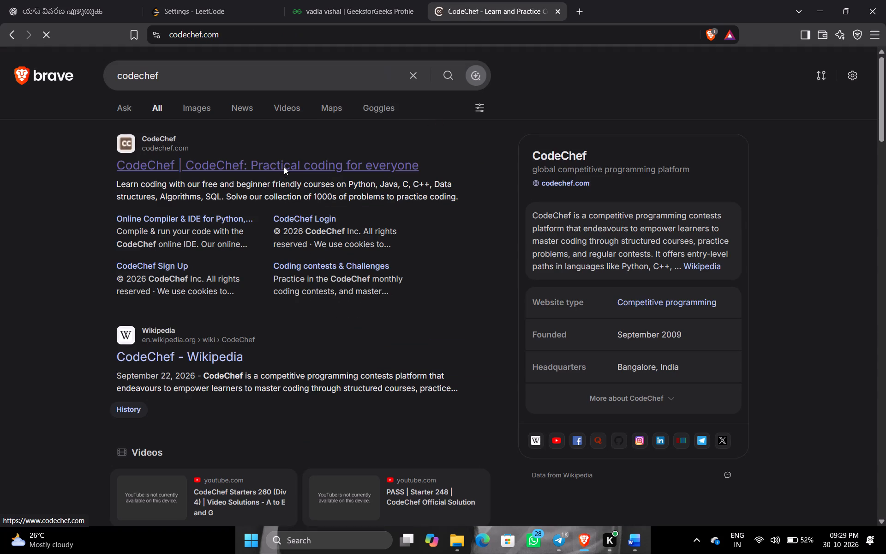
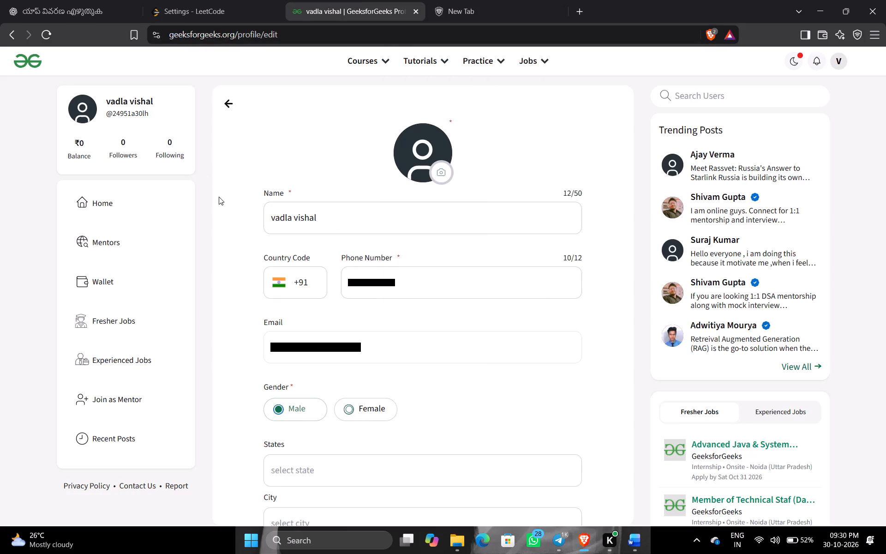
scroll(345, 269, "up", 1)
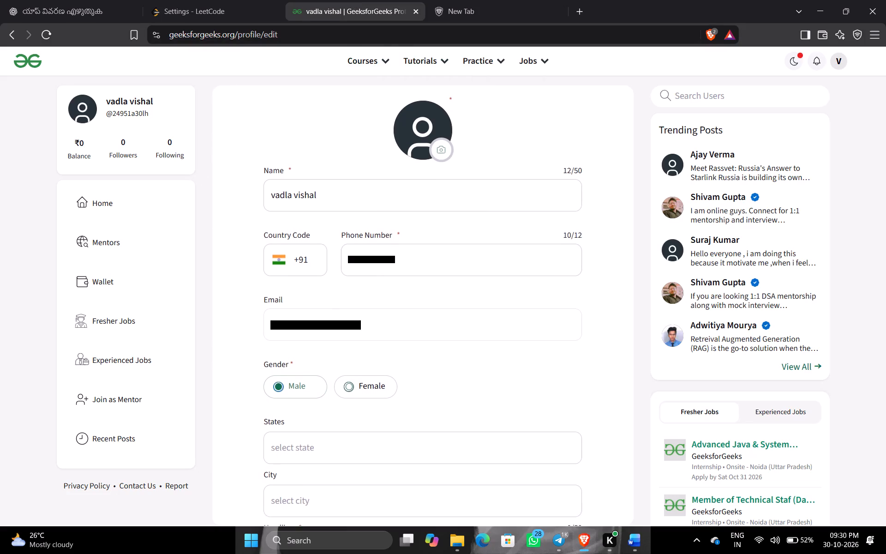
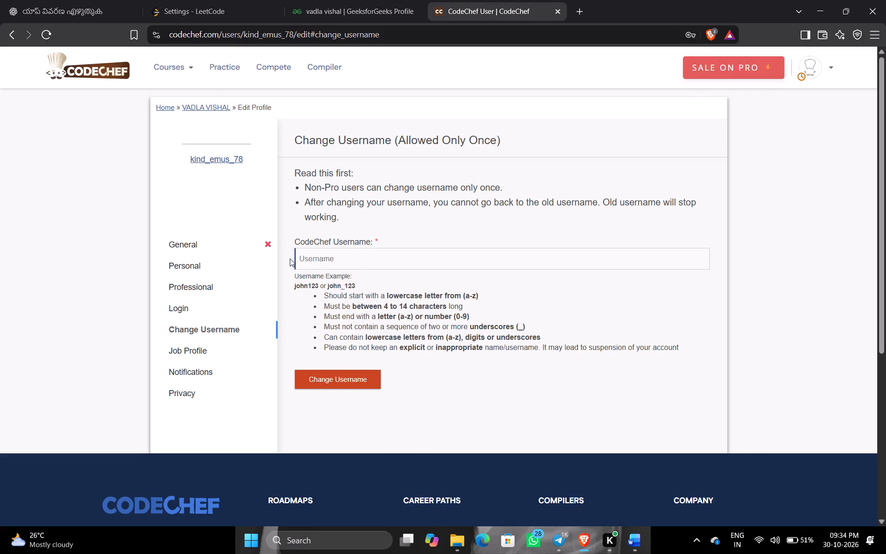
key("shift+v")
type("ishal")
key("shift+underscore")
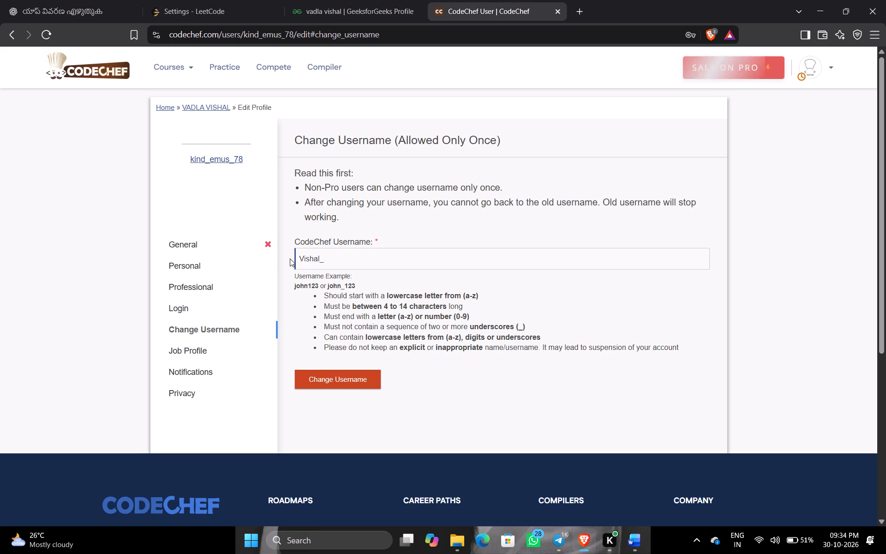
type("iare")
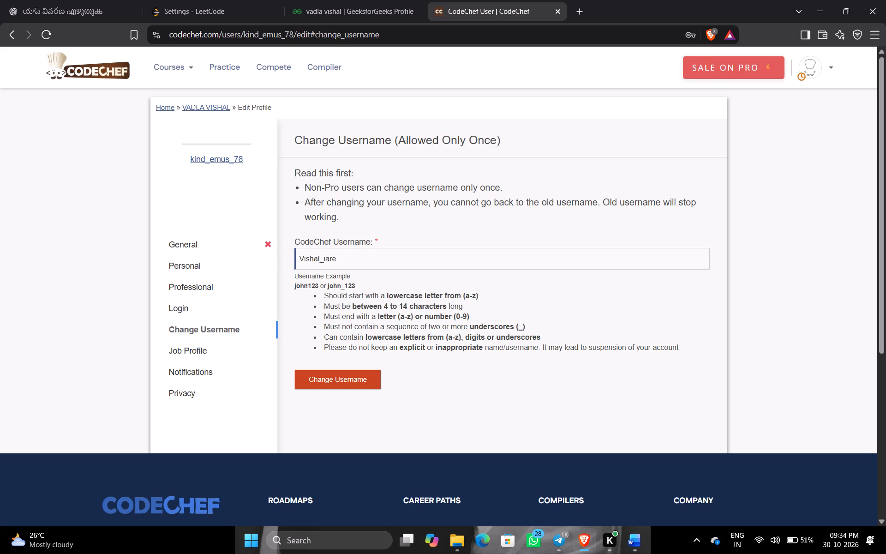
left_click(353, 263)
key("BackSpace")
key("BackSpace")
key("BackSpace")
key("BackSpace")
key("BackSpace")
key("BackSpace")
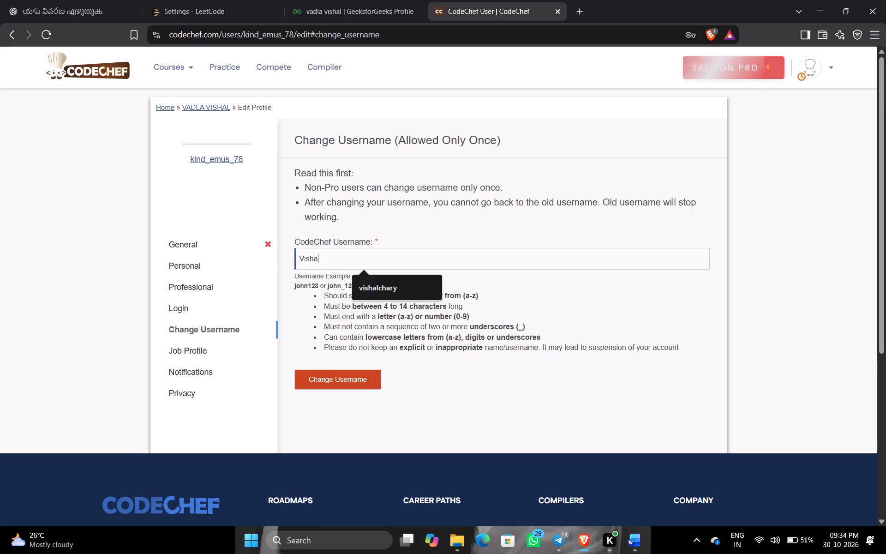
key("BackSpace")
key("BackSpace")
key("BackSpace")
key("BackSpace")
Try to change the CodeChef username to the owner's surname and first name joined by an underscore, with a capital initial.
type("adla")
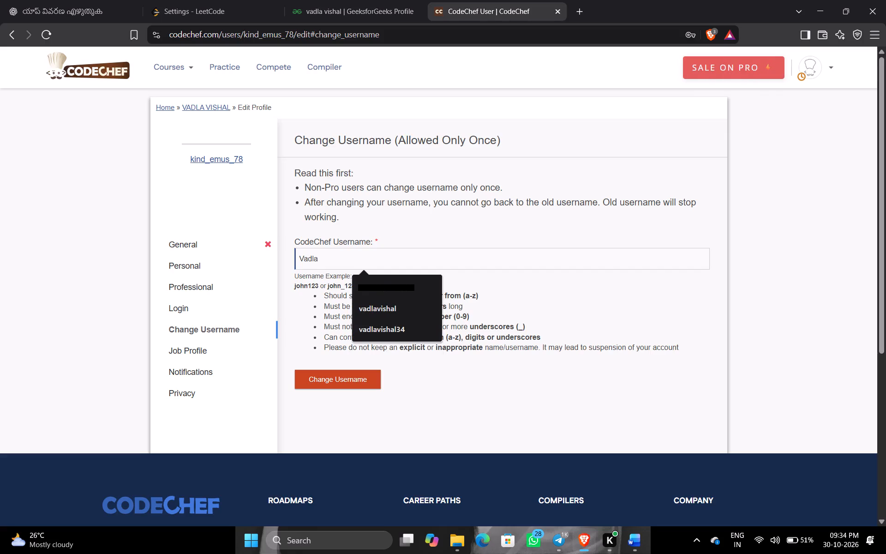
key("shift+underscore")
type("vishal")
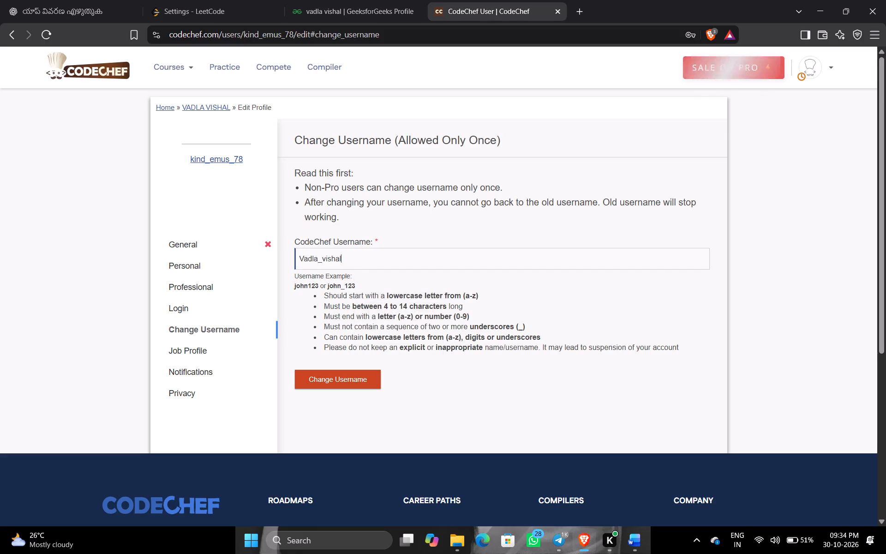
left_click(325, 380)
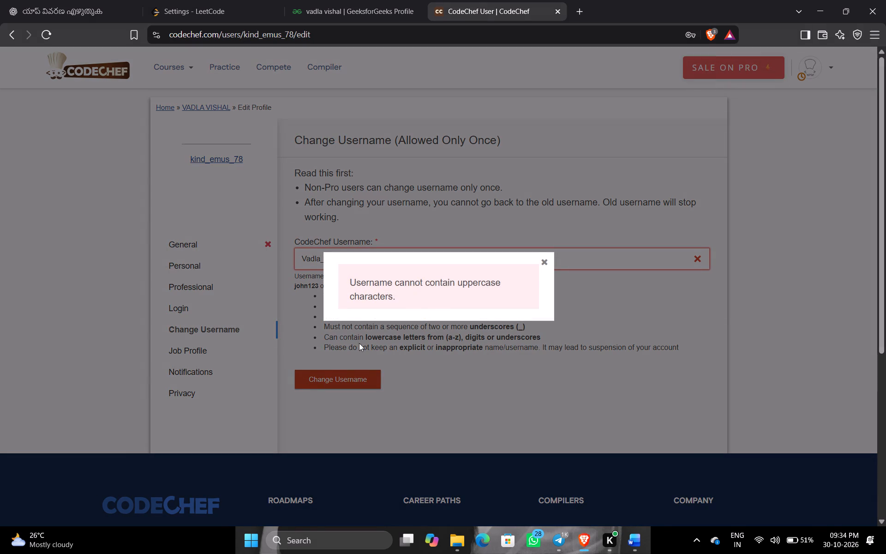
left_click(460, 236)
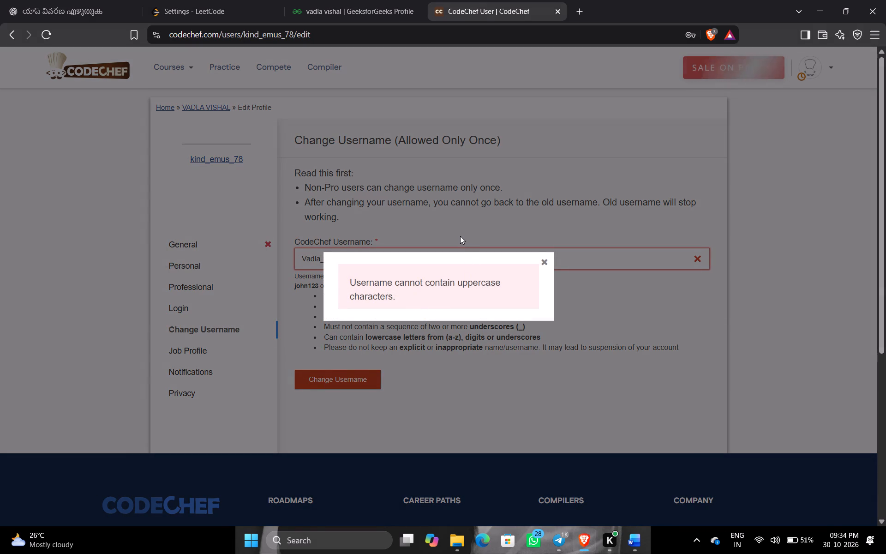
left_click(545, 259)
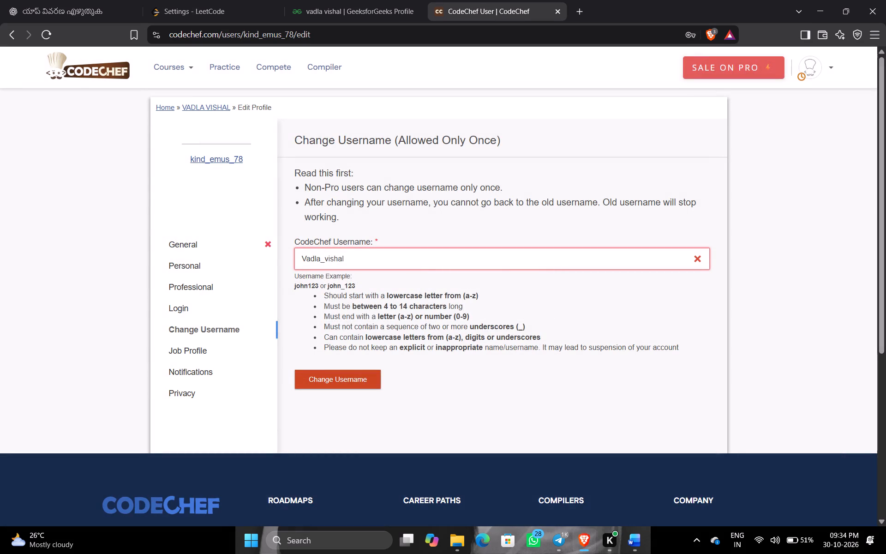
Make the username's initial a lowercase v and submit the CodeChef username change.
left_click(306, 261)
key("BackSpace")
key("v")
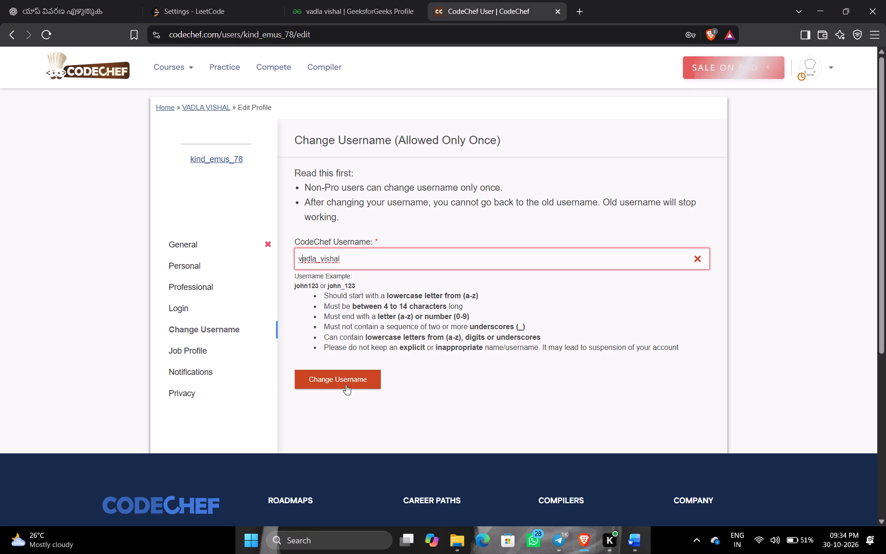
left_click(346, 377)
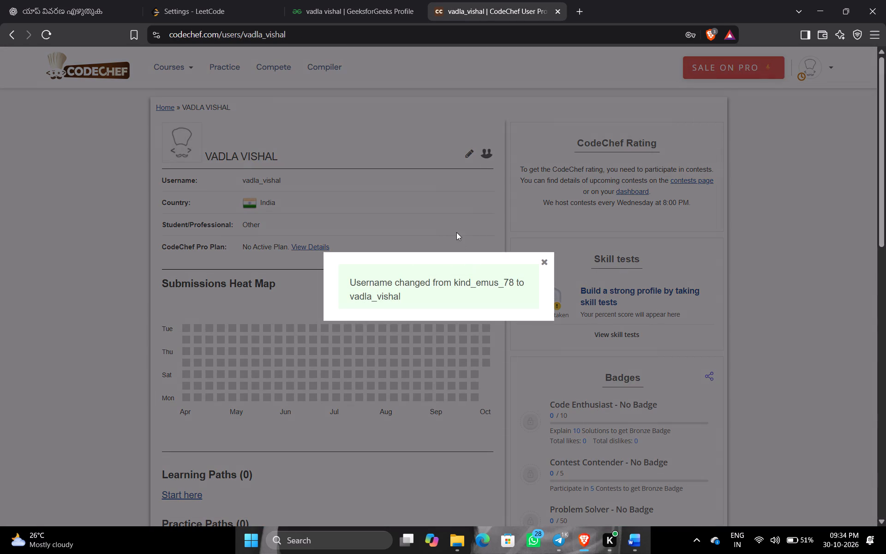
left_click(508, 200)
left_click(606, 56)
left_click(545, 262)
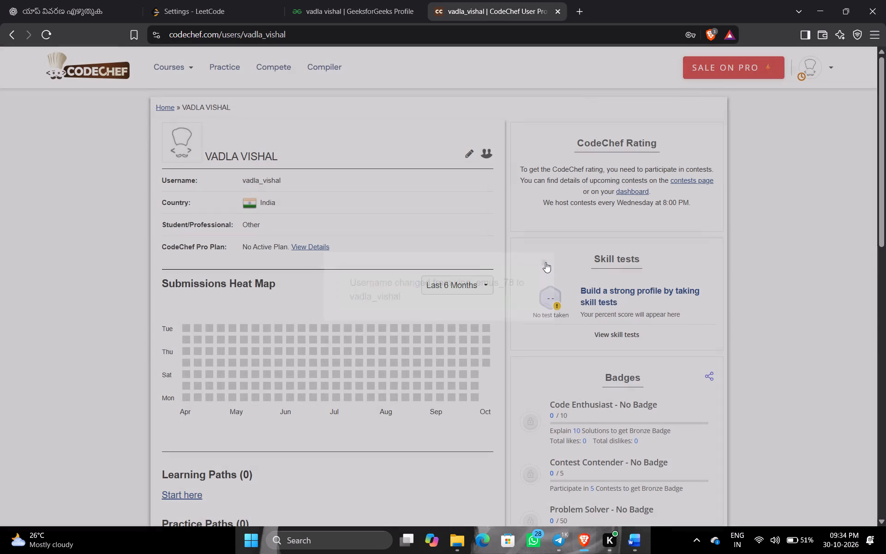
Switch to the Word resume and undo the recent Coding Profiles edits back to the original CodeChef handle.
left_click(632, 537)
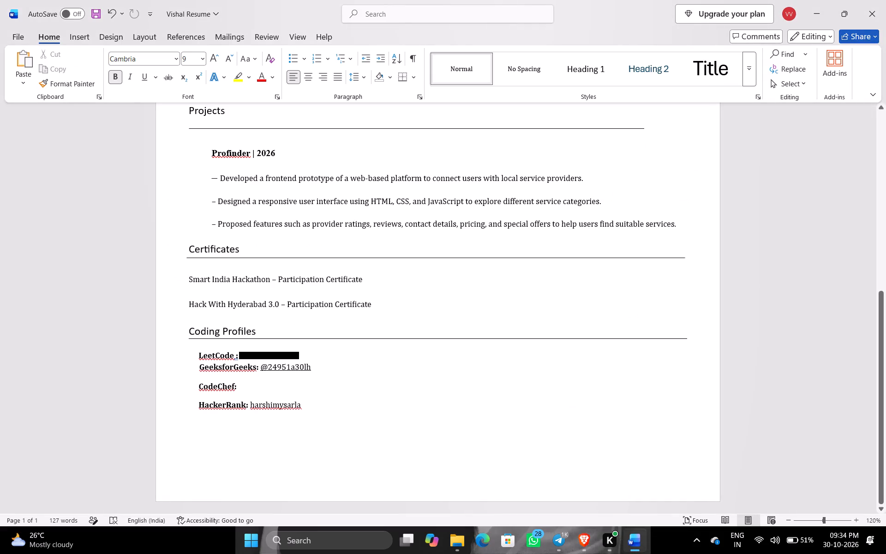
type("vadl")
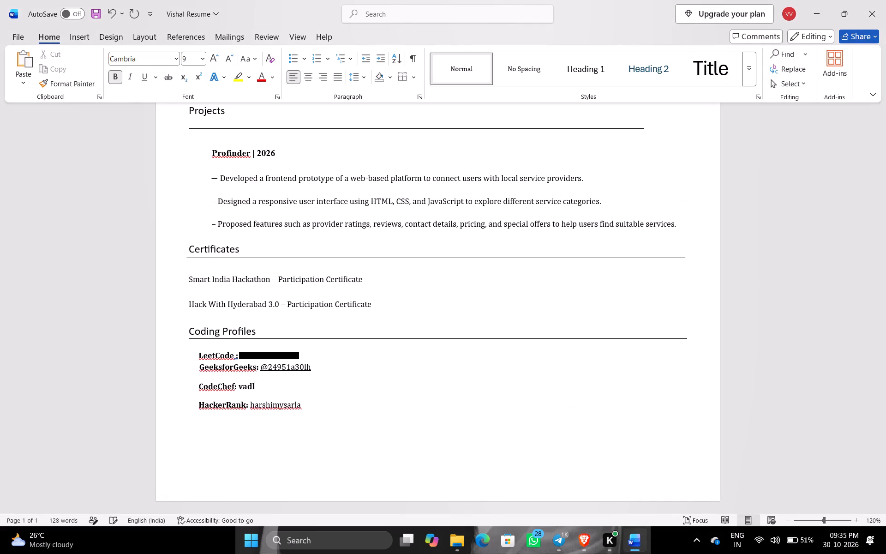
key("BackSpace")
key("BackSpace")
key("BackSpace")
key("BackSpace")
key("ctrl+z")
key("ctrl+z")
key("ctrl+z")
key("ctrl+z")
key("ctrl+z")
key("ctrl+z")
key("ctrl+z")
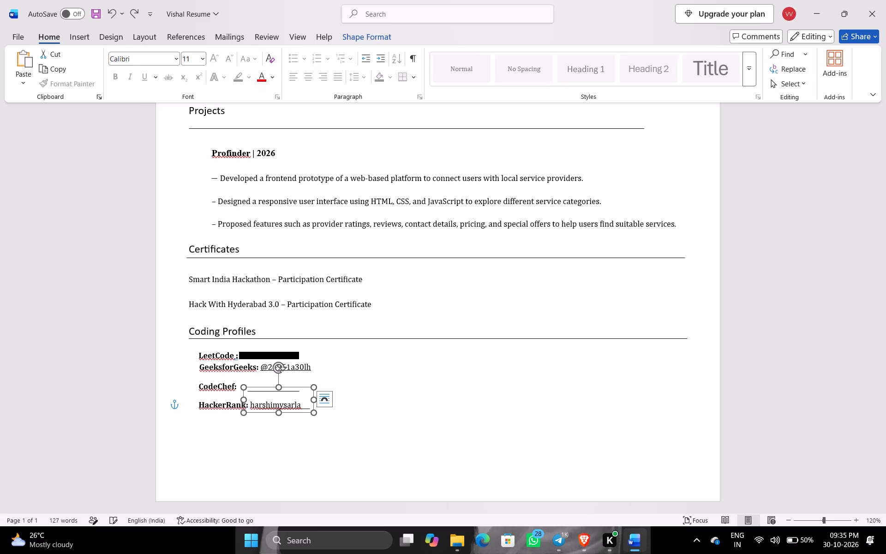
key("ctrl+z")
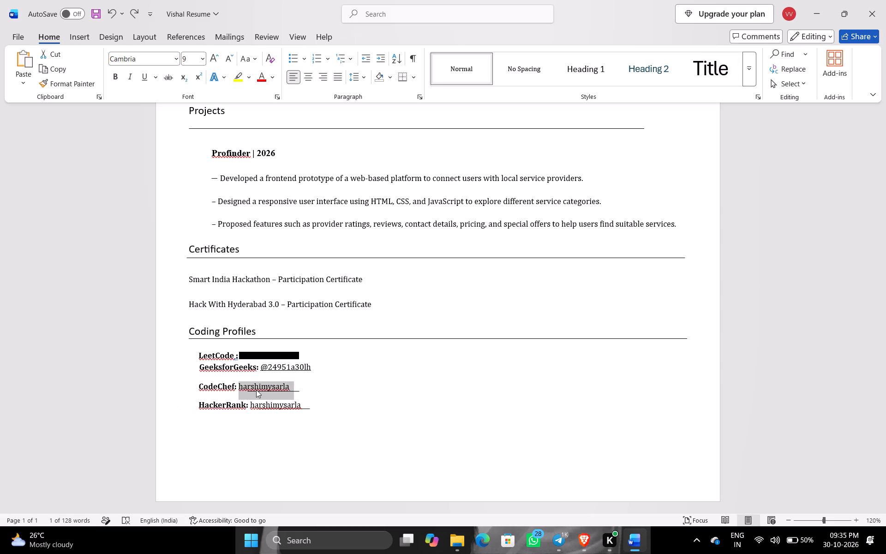
Replace the CodeChef handle with the owner's new CodeChef username, in lowercase with an underscore.
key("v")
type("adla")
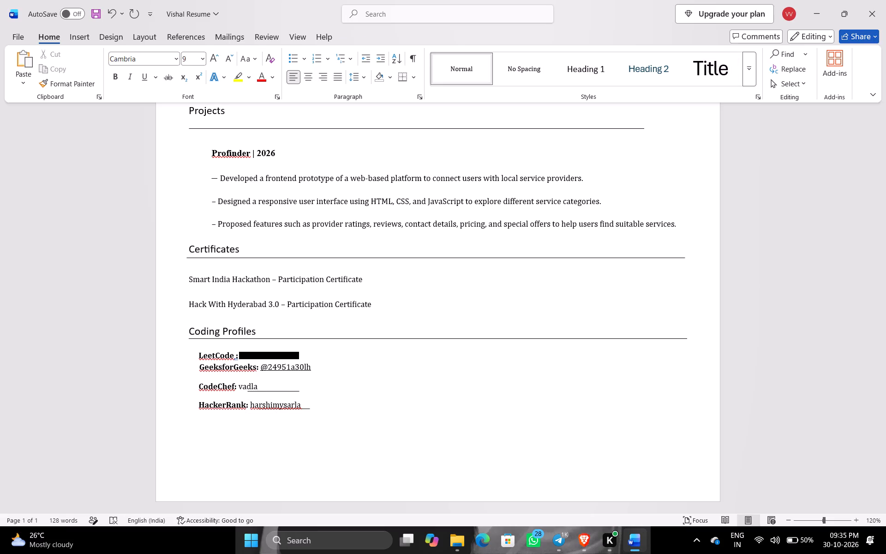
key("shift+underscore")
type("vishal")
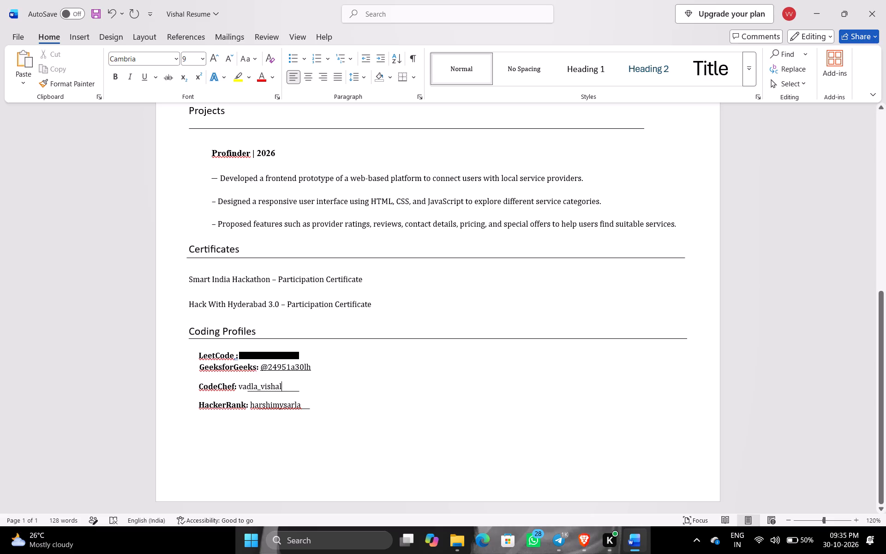
Delete the leftover drawn underlines beneath the CodeChef and HackerRank handles.
left_click(292, 392)
key("BackSpace")
Select the old HackerRank handle in the resume, and open the owner's HackerRank profile in Brave by searching for hackerrank.
left_click_drag(250, 405, 304, 408)
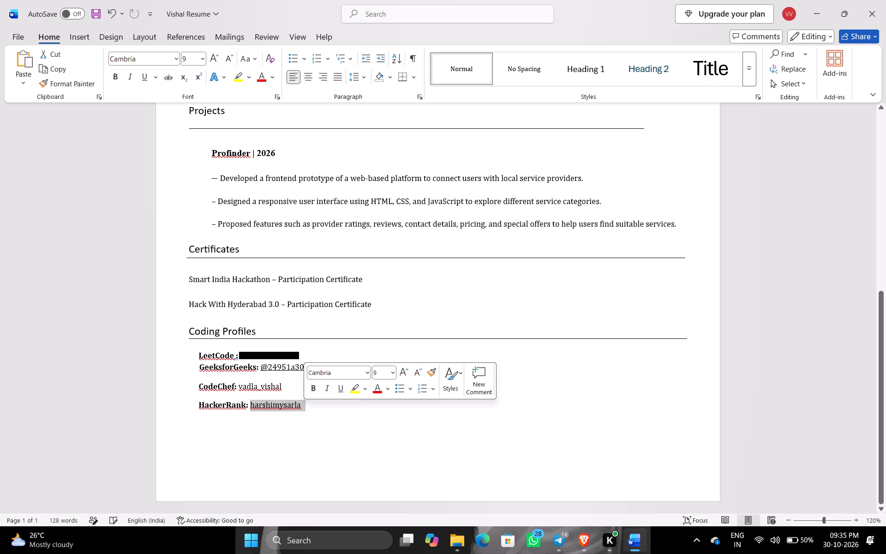
left_click(576, 540)
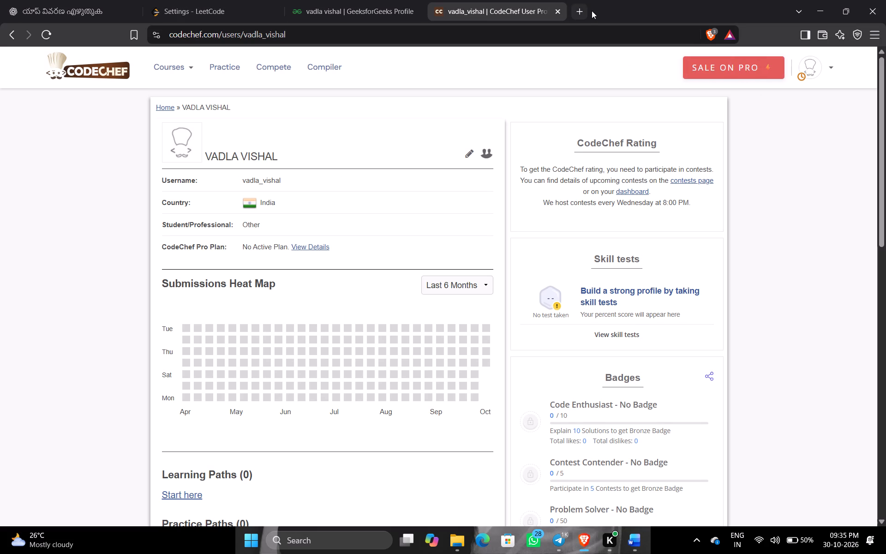
left_click(583, 10)
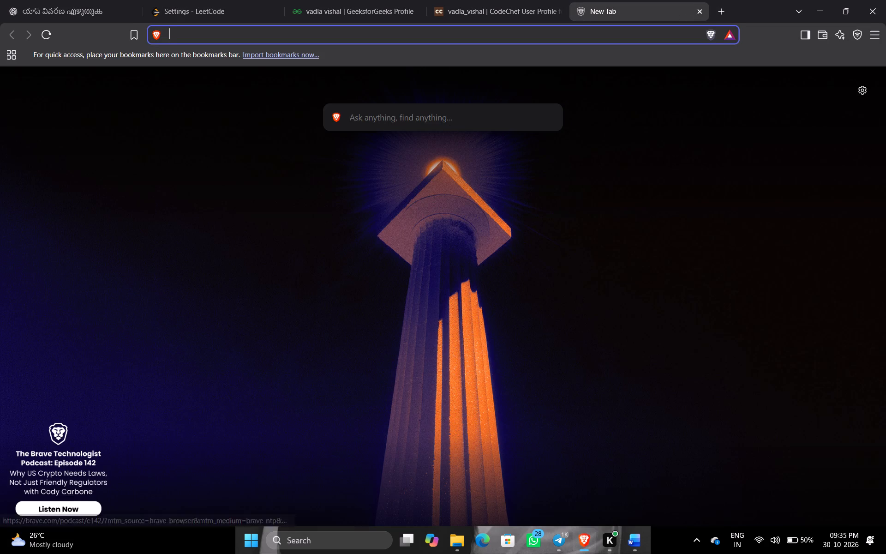
left_click(449, 120)
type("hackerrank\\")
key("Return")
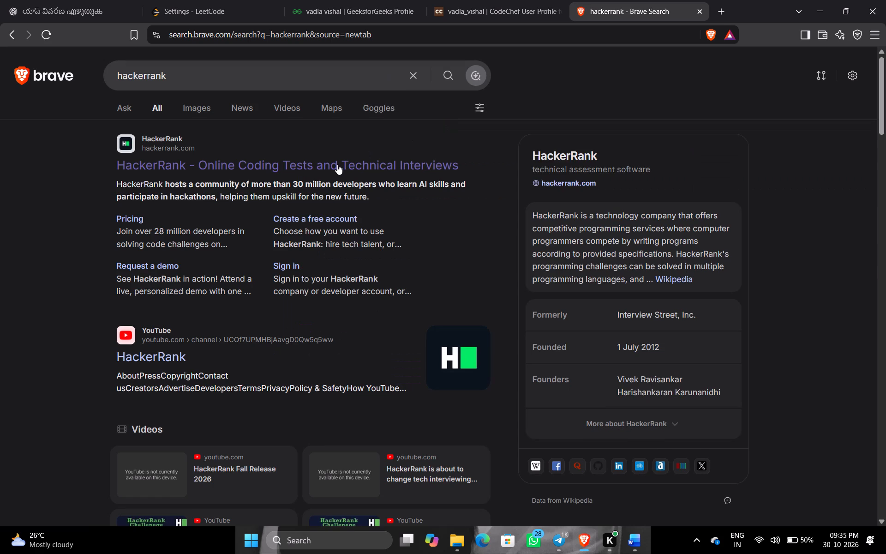
left_click(337, 164)
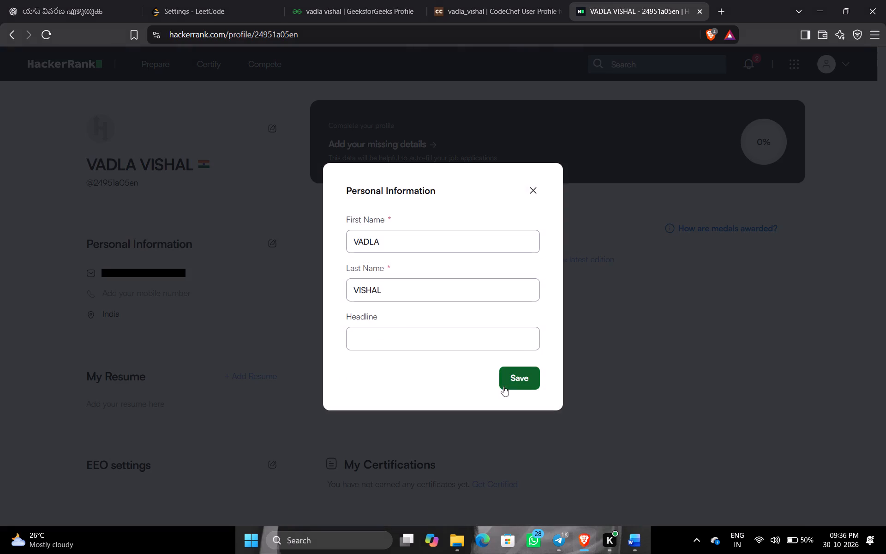
left_click(416, 338)
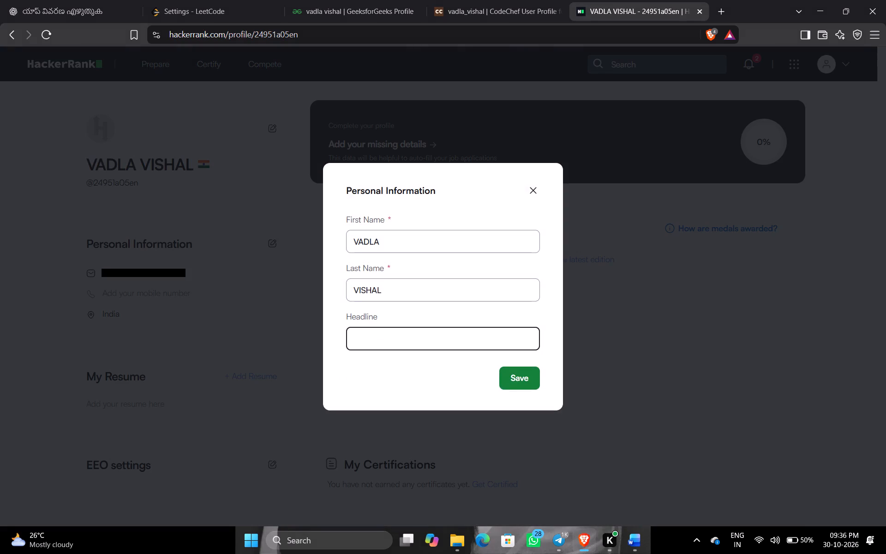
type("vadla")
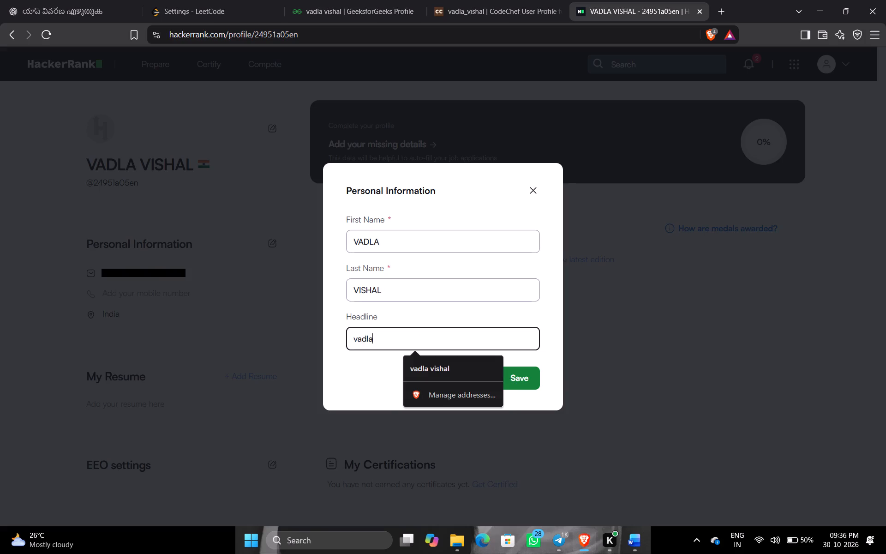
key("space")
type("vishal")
left_click(514, 379)
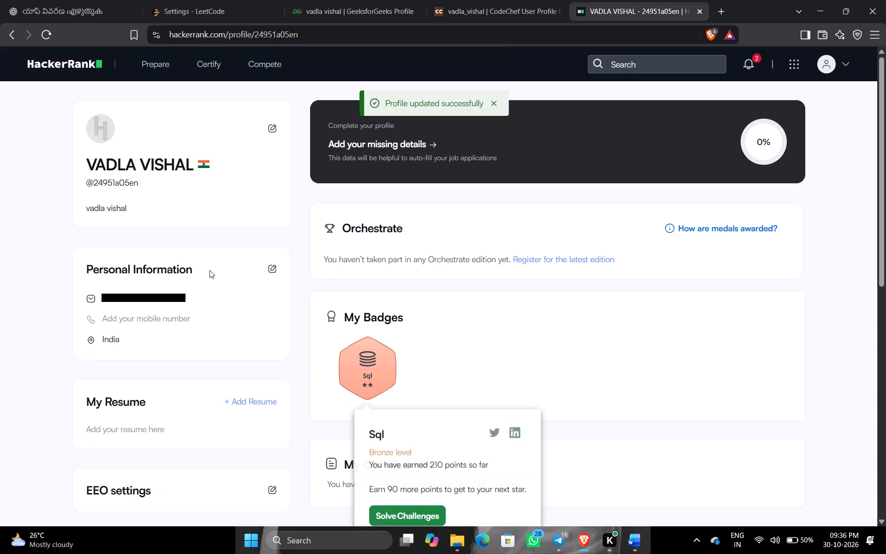
left_click(272, 130)
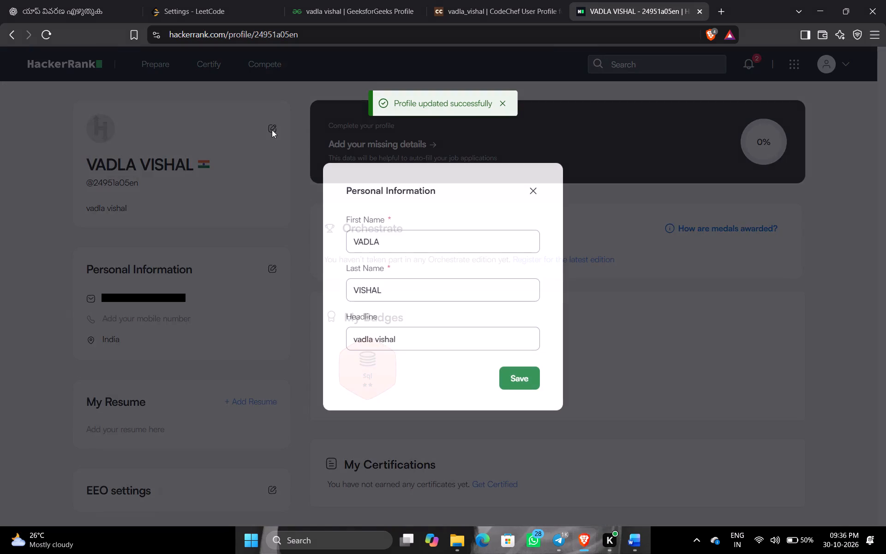
left_click(539, 191)
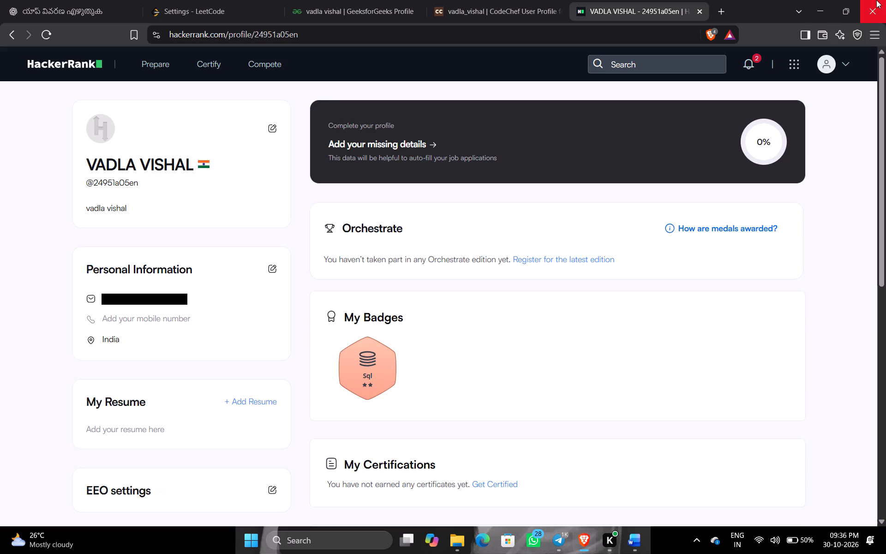
Back in Word, replace the selected HackerRank handle with the owner's HackerRank username, preceded by @.
left_click(816, 7)
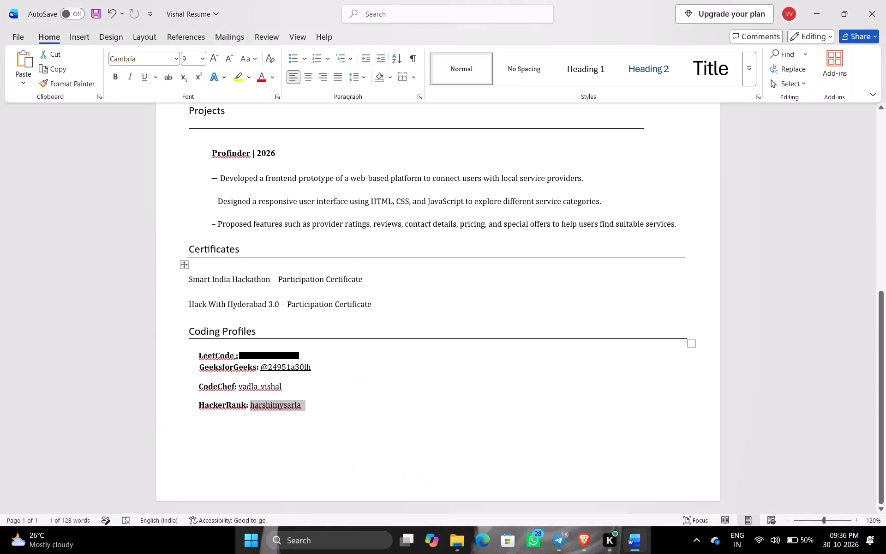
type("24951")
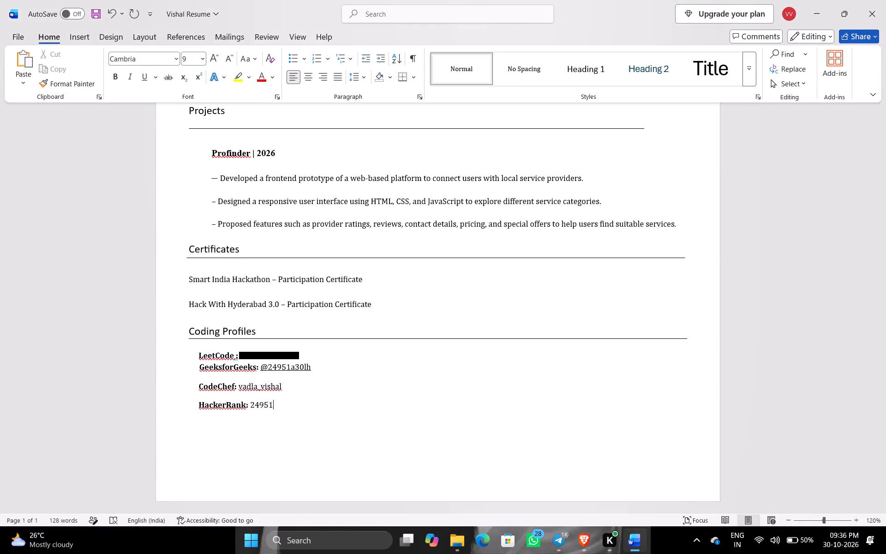
left_click(585, 536)
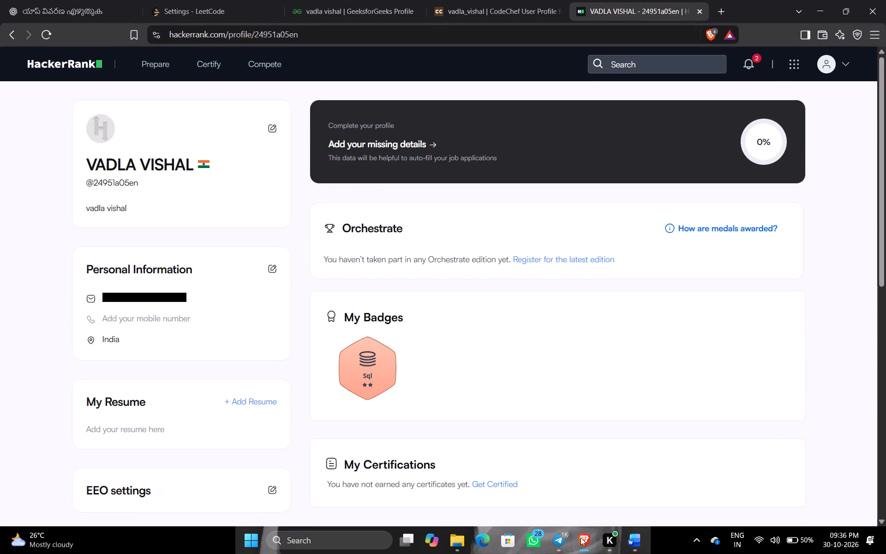
left_click(581, 537)
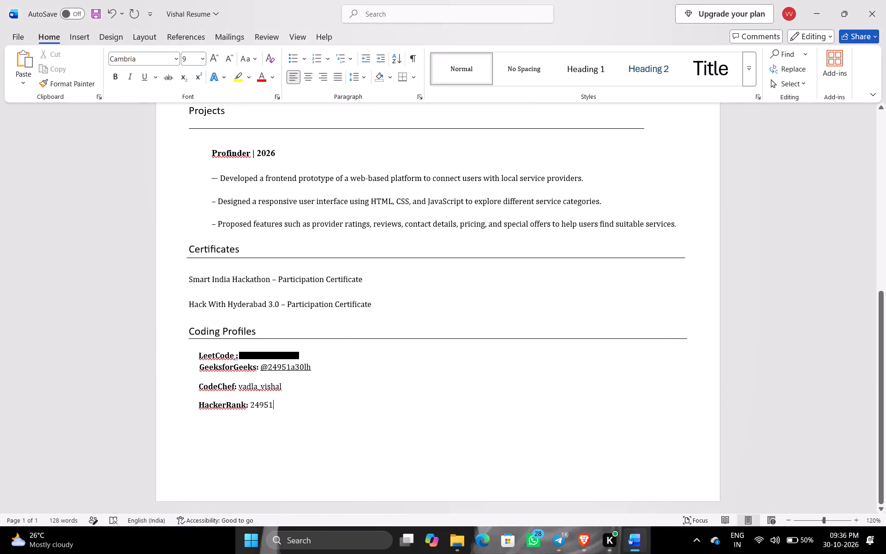
left_click(252, 406)
key("Left")
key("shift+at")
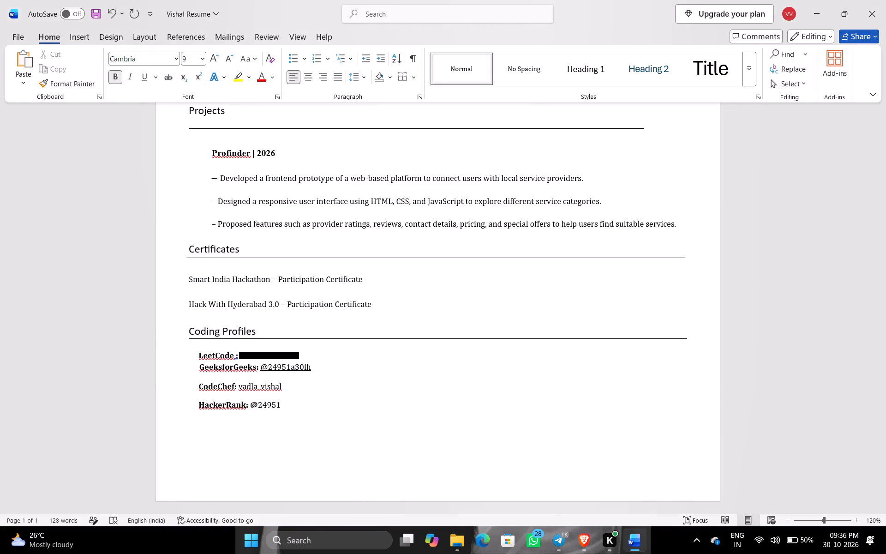
key("Right")
key("Right")
key("Right")
key("Right")
key("Right")
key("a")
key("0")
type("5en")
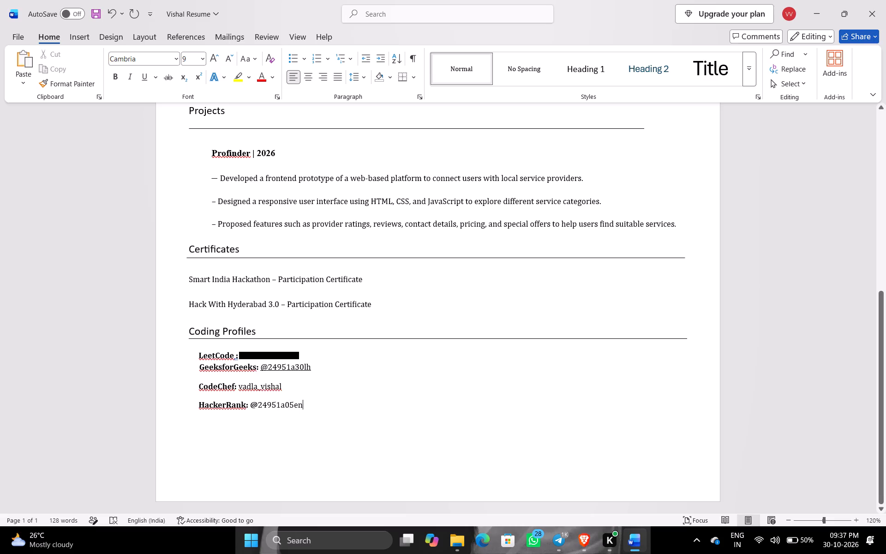
Append "| Ongoing" after 2026 in the Profinder project heading.
scroll(375, 385, "up", 1)
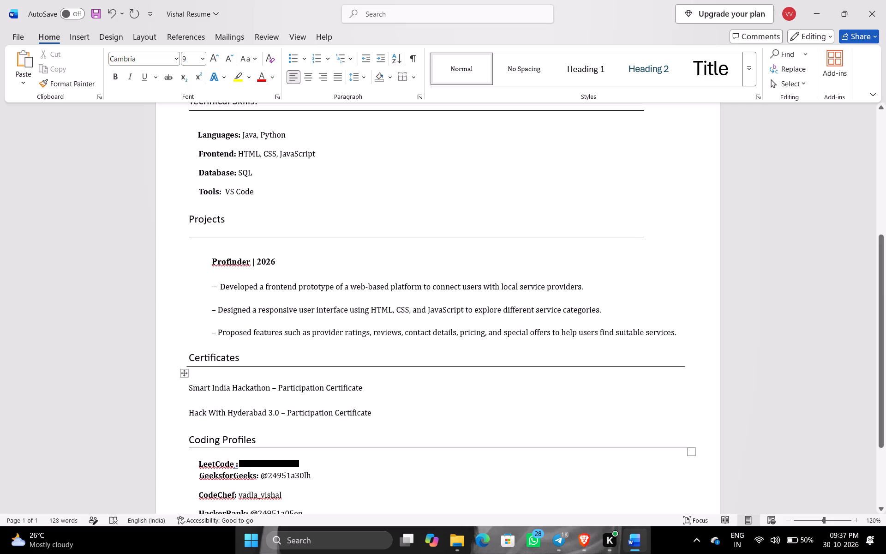
left_click(404, 416)
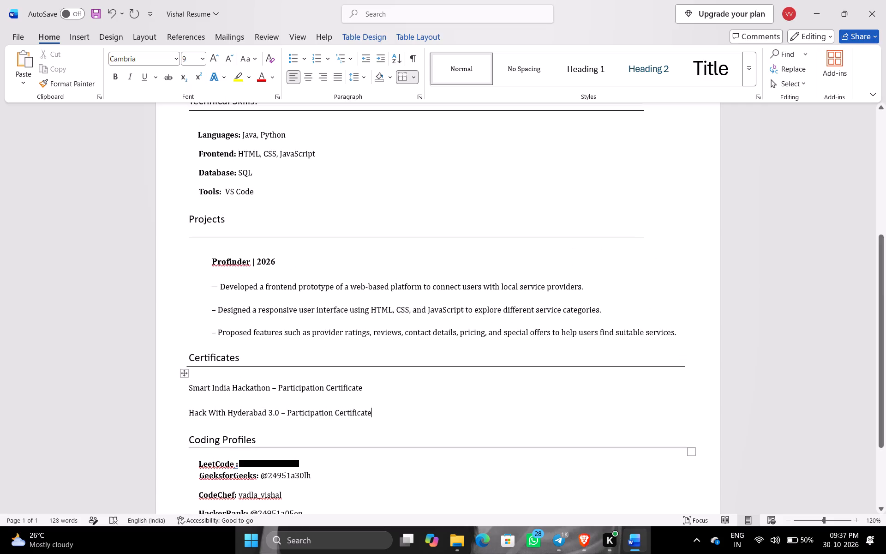
left_click(745, 361)
scroll(566, 337, "up", 1)
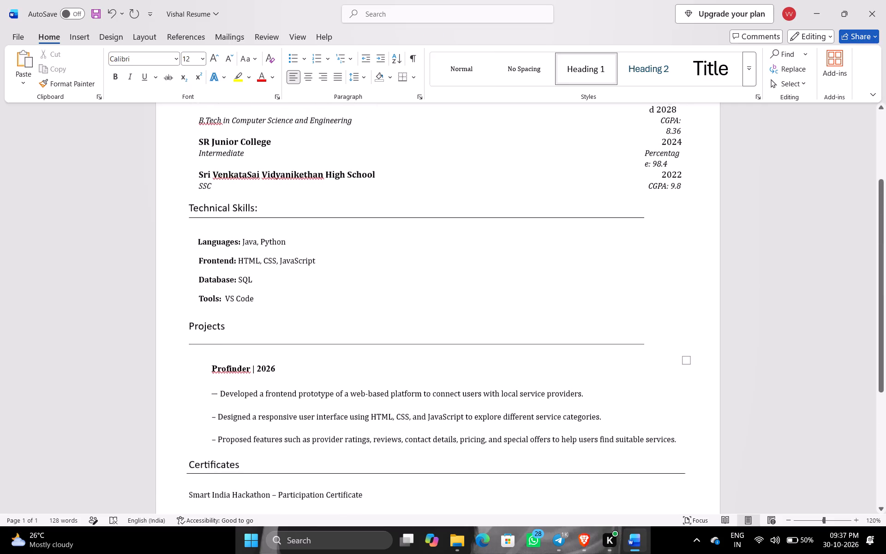
scroll(566, 337, "up", 1)
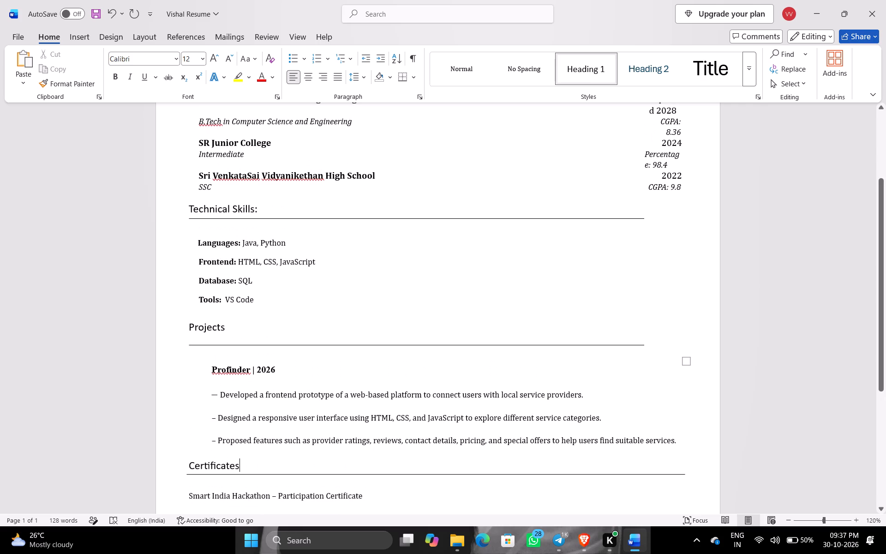
scroll(566, 337, "up", 2)
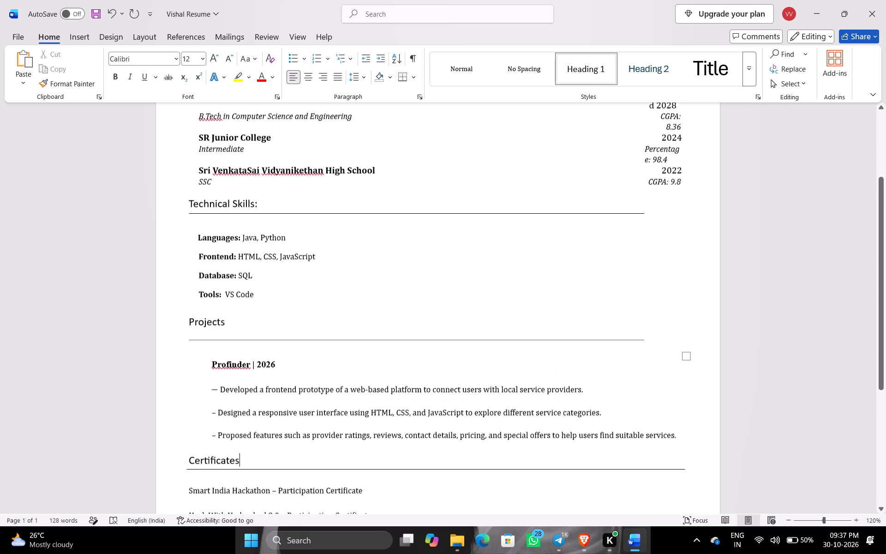
scroll(566, 337, "up", 1)
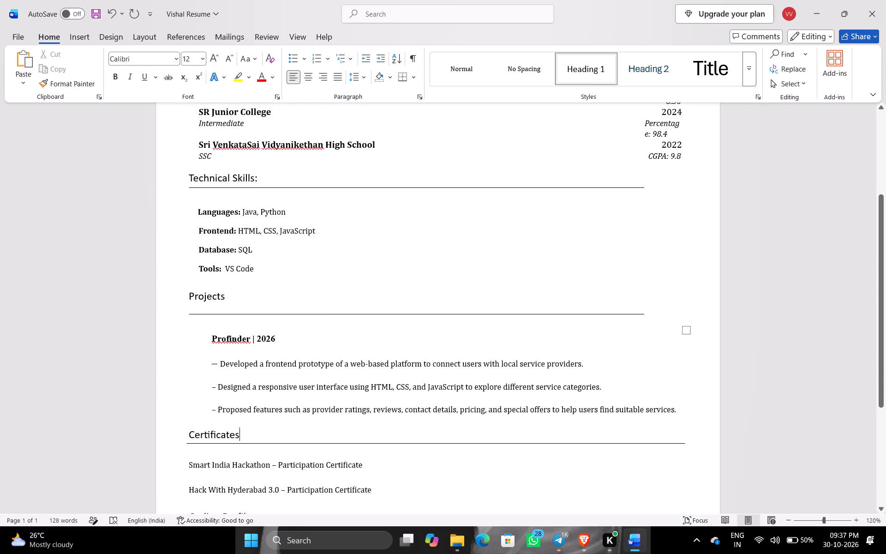
left_click(282, 337)
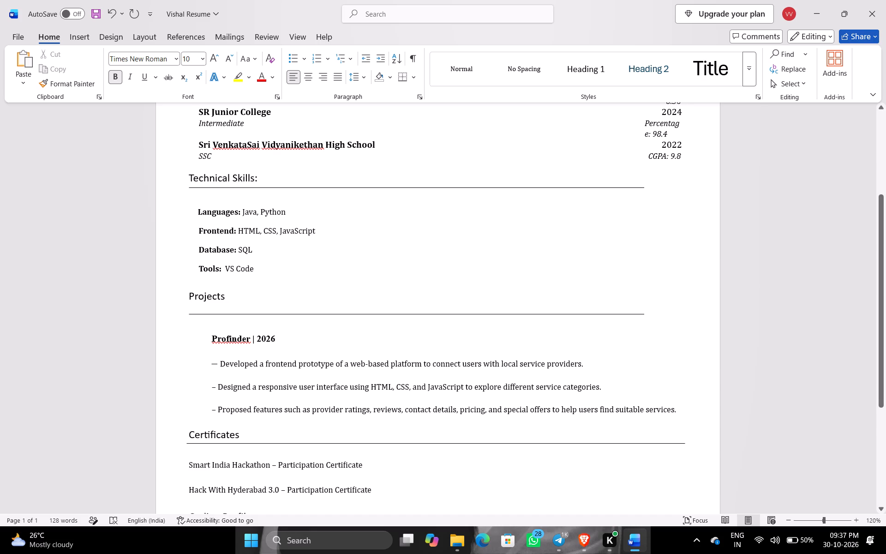
key("shift+bar")
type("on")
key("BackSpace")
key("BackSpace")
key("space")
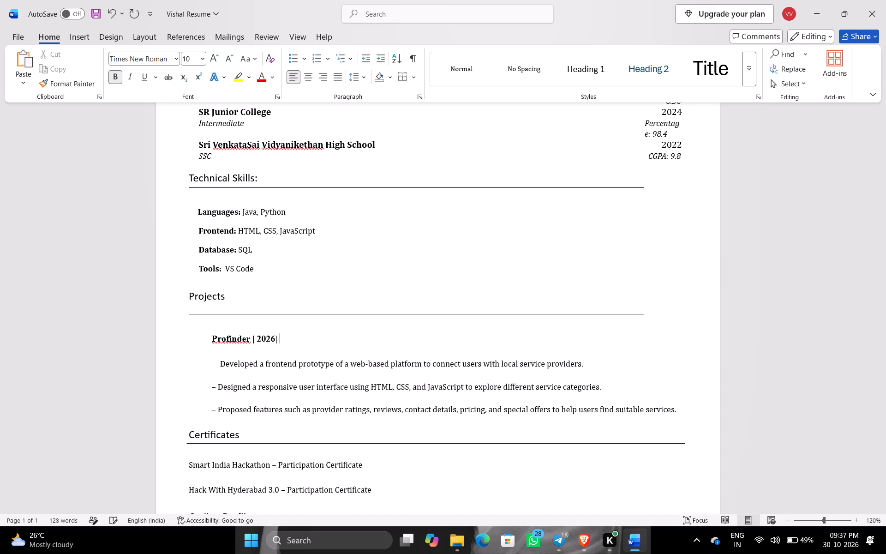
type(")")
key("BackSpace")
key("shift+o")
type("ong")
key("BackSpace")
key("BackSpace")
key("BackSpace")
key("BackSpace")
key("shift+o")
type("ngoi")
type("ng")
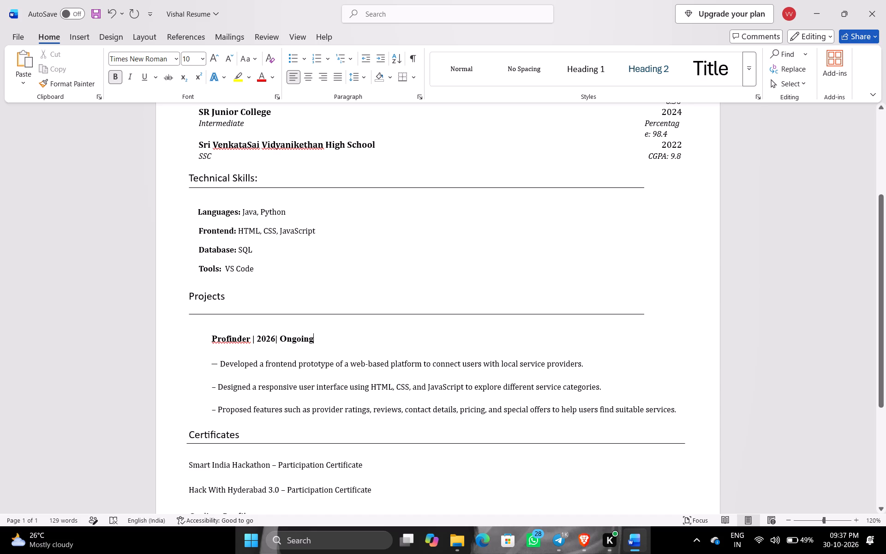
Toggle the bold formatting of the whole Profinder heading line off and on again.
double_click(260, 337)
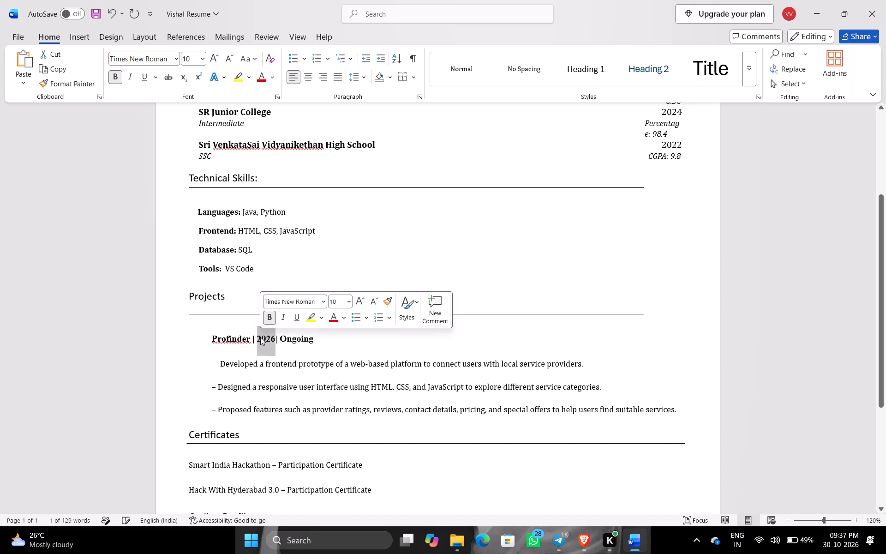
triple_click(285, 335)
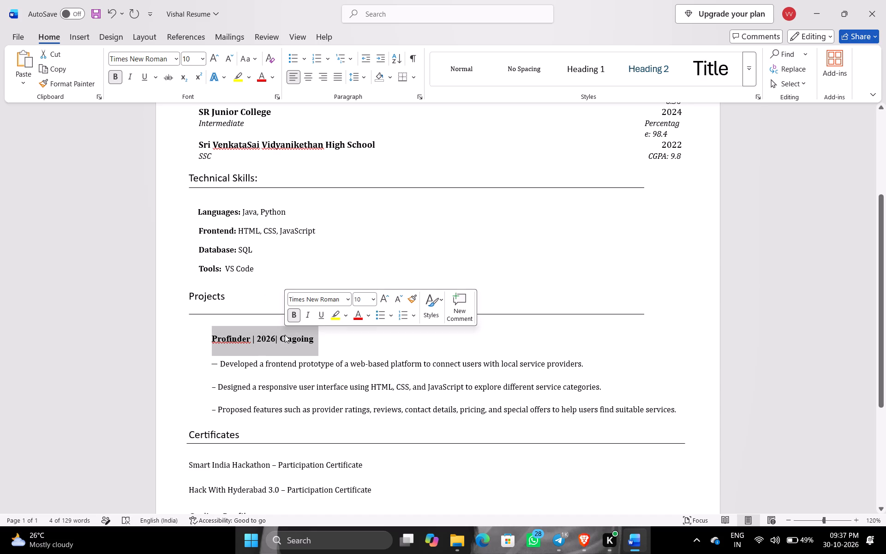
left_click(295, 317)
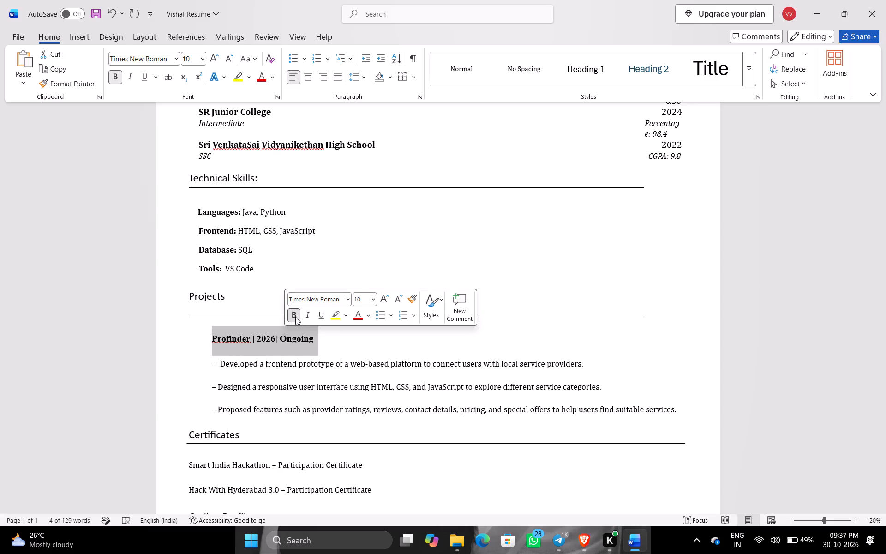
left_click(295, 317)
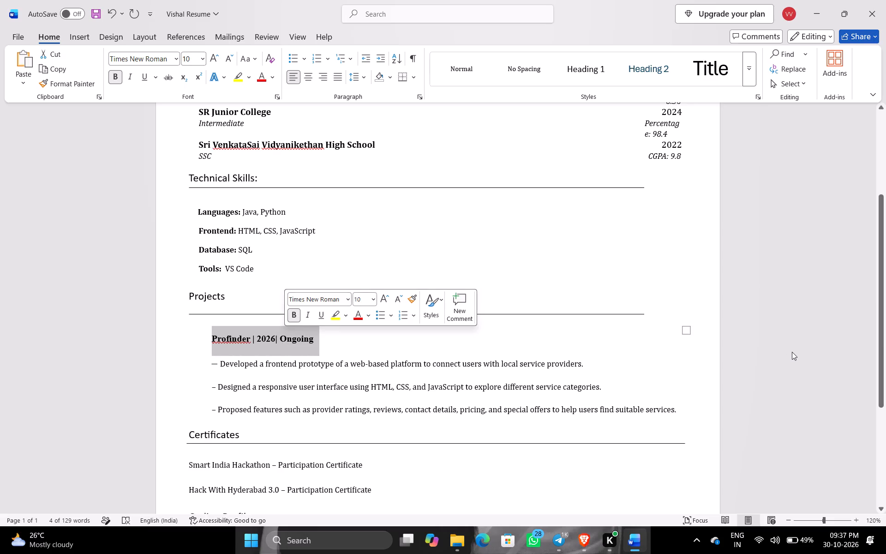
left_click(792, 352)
Review the resume from the name and Education section down to Coding Profiles.
scroll(423, 294, "up", 1)
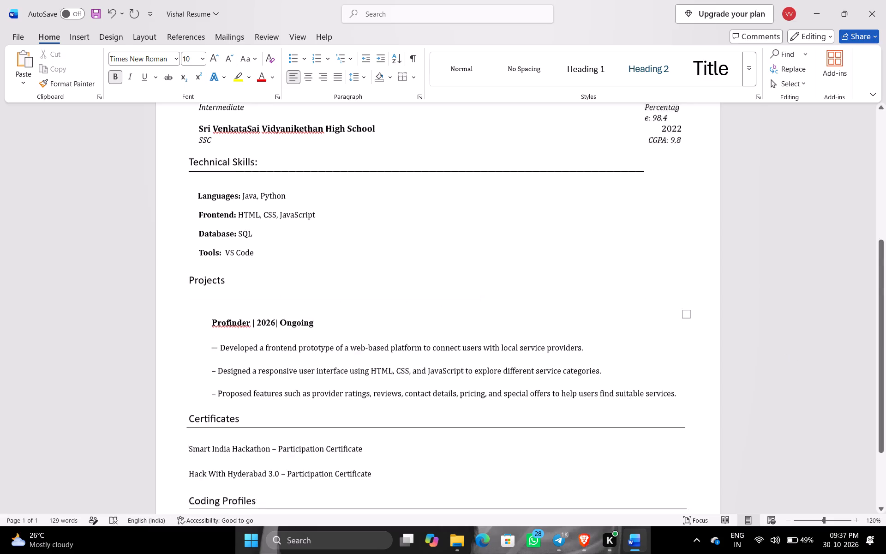
scroll(423, 294, "up", 1)
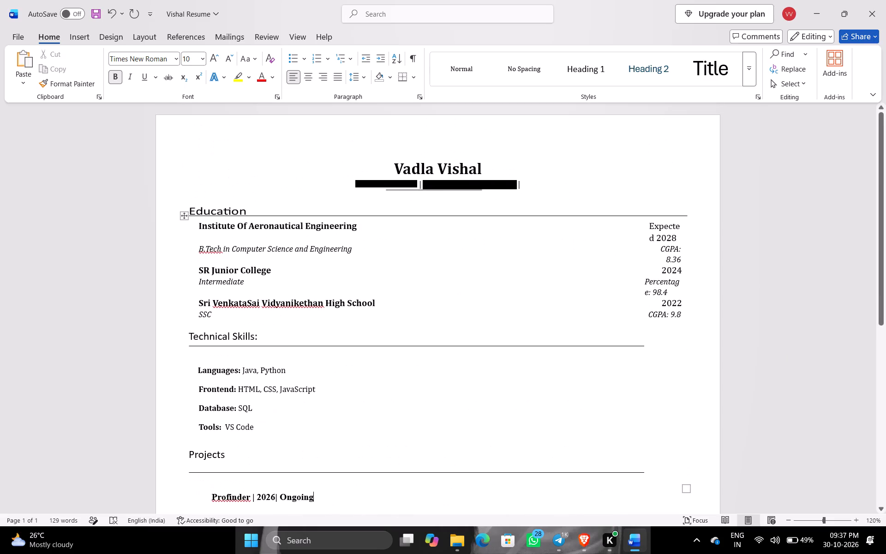
scroll(448, 278, "down", 4)
scroll(448, 278, "up", 2)
scroll(448, 278, "down", 3)
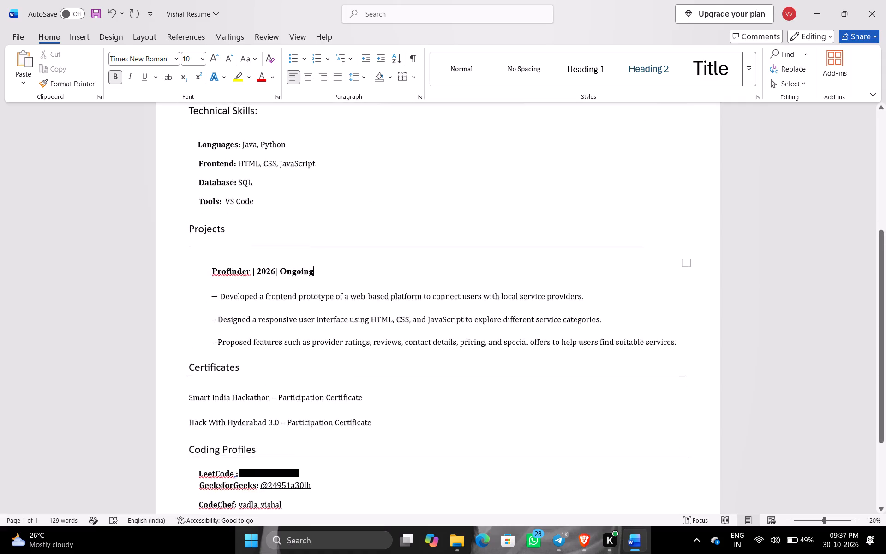
scroll(448, 278, "down", 1)
left_click(759, 277)
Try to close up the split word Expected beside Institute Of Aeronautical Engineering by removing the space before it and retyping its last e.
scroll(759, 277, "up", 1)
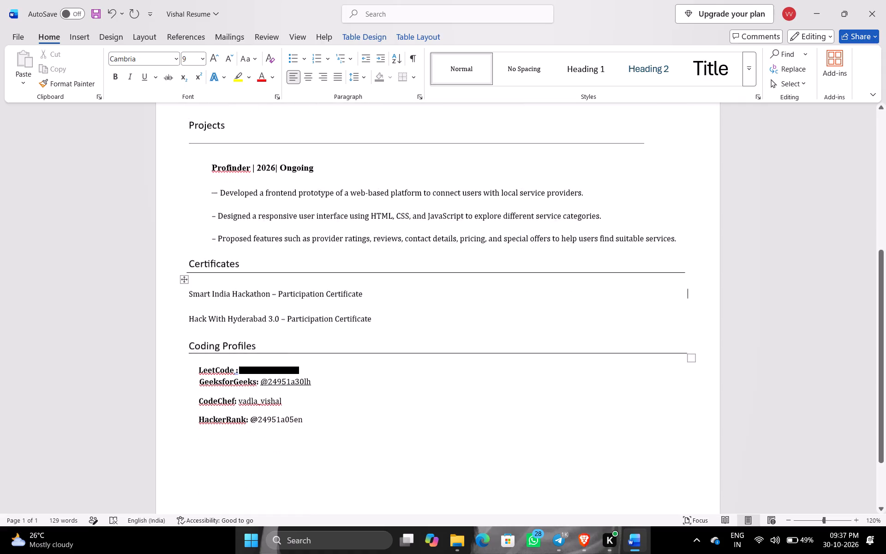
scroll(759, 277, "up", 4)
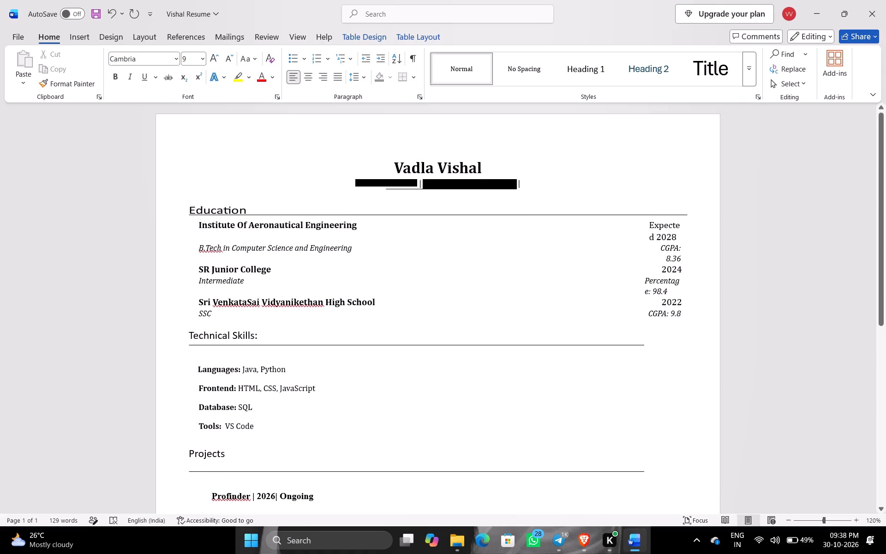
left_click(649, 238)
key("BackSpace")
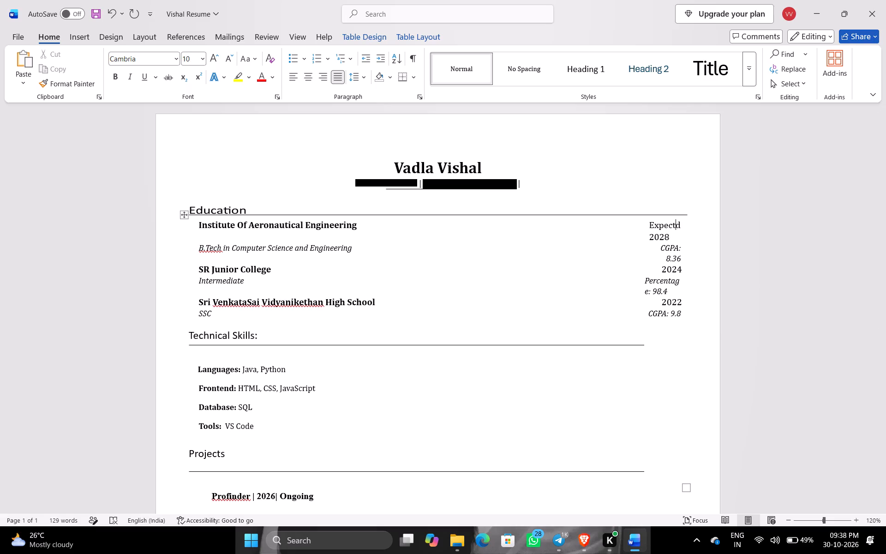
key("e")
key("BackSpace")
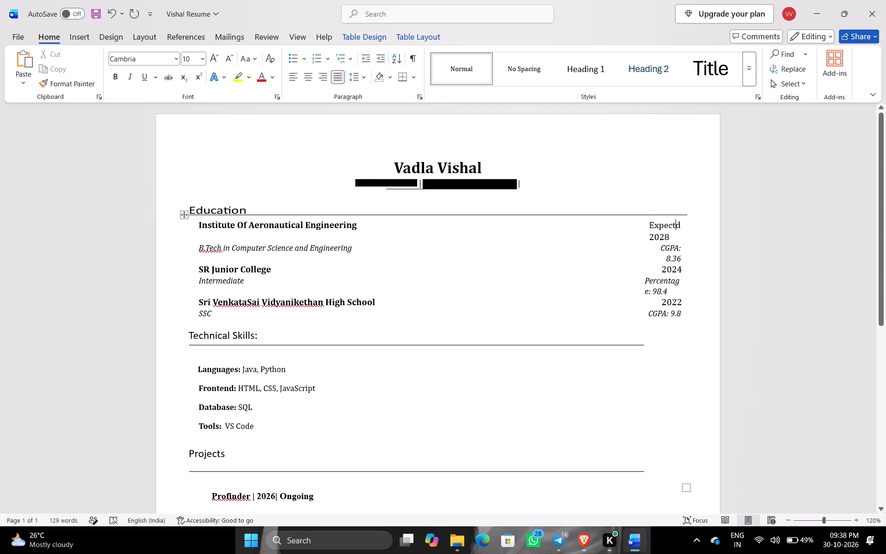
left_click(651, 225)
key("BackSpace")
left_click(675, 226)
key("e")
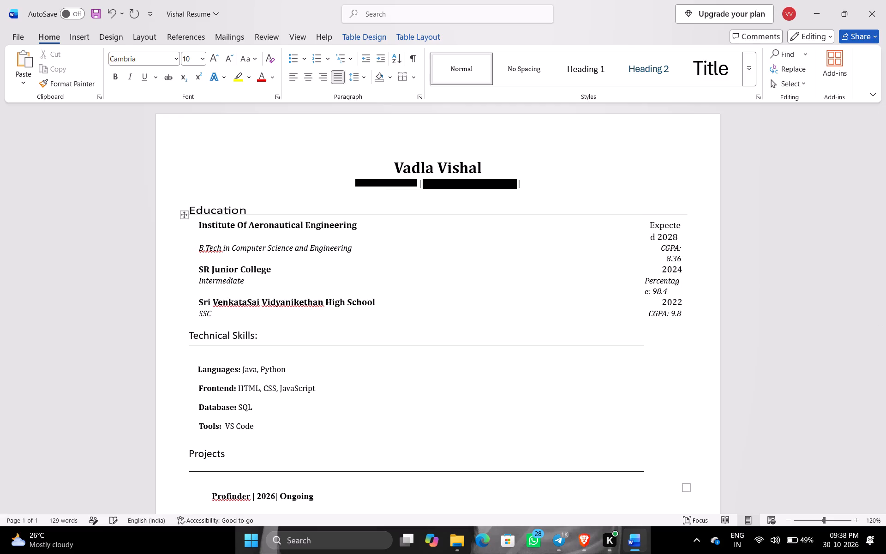
Clear the letters and spaces before the d in the first Education date and retype "Expecte" to form the word Expected.
key("BackSpace")
key("BackSpace")
key("BackSpace")
key("BackSpace")
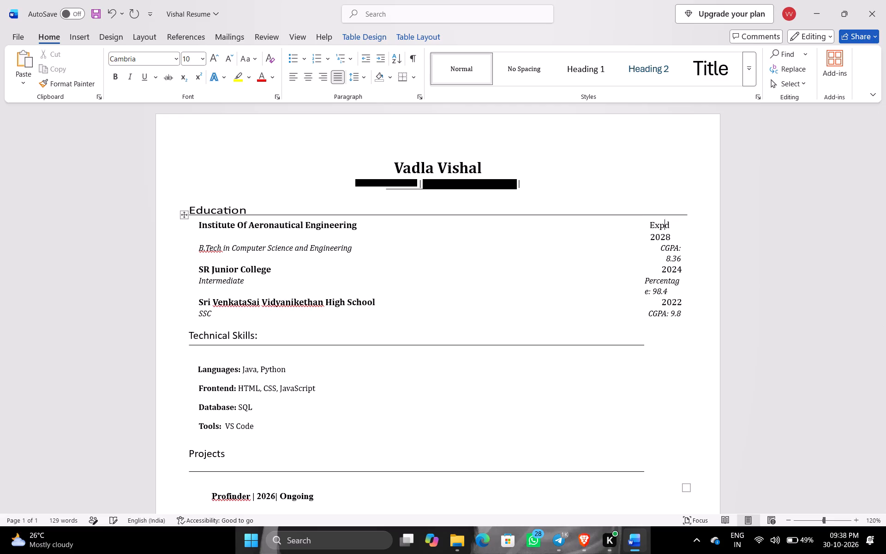
key("BackSpace")
key("BackSpace")
key("BackSpace")
key("BackSpace")
key("BackSpace")
key("BackSpace")
key("BackSpace")
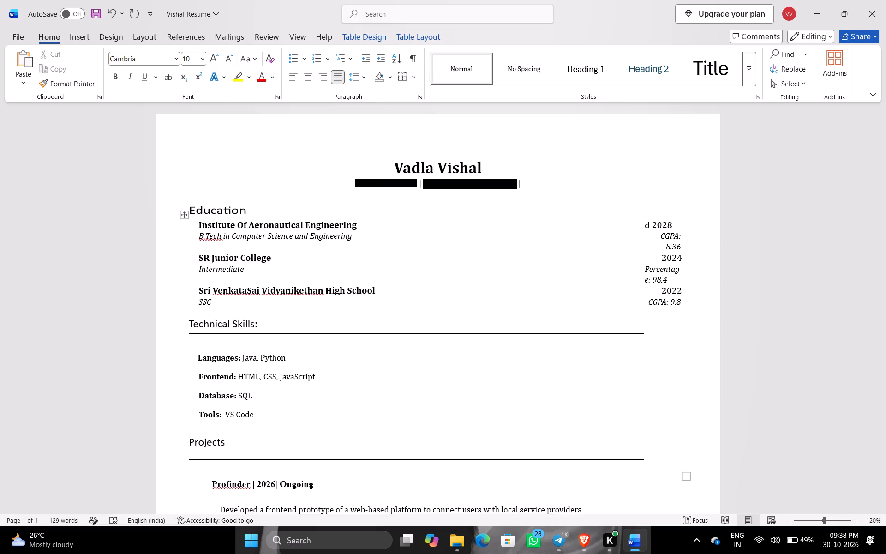
key("BackSpace")
key("BackSpace")
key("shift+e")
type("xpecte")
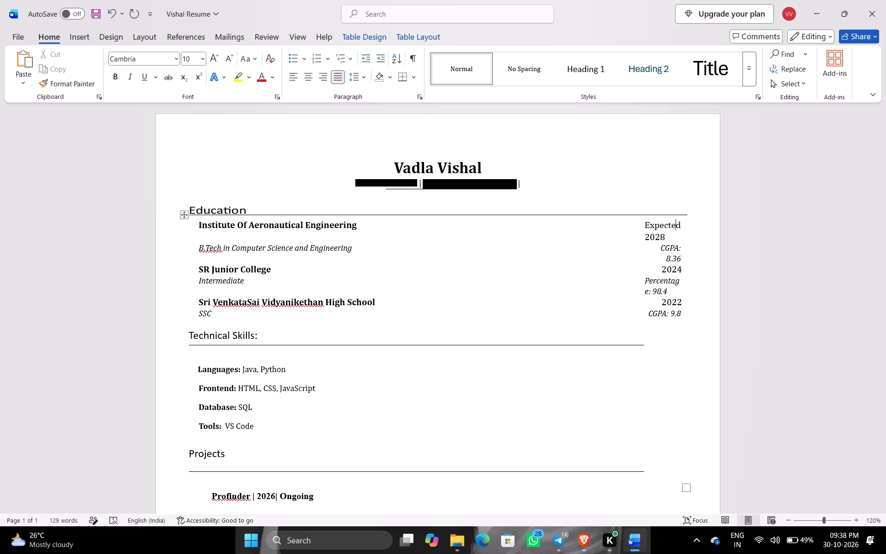
left_click(702, 229)
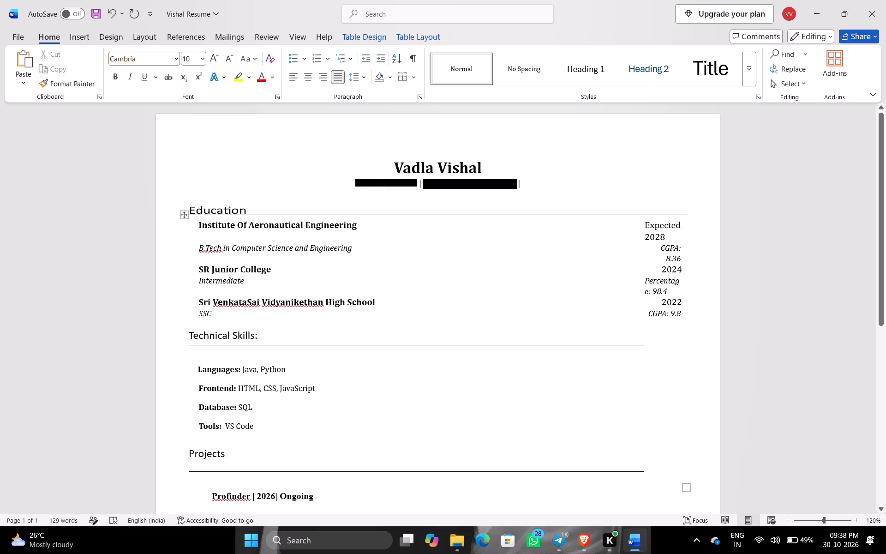
Insert five extra spaces before 2028 in the Expected 2028 date.
left_click(645, 237)
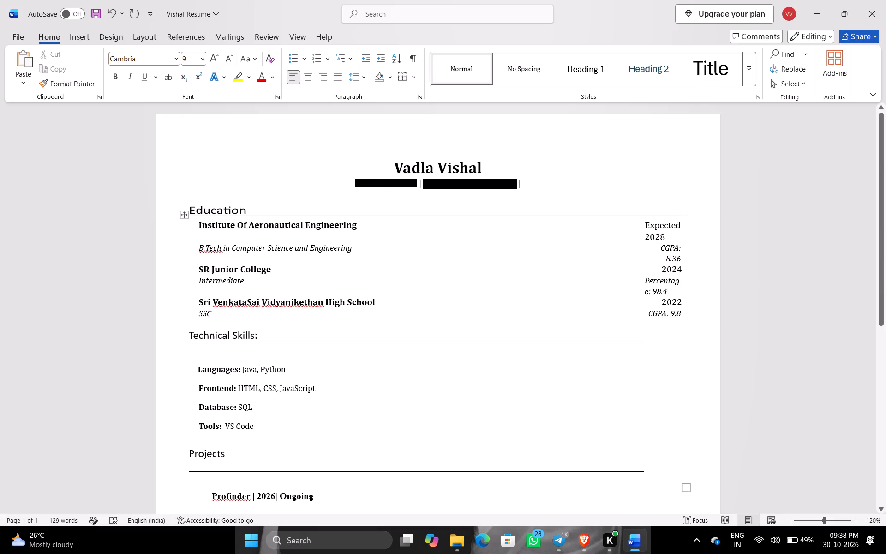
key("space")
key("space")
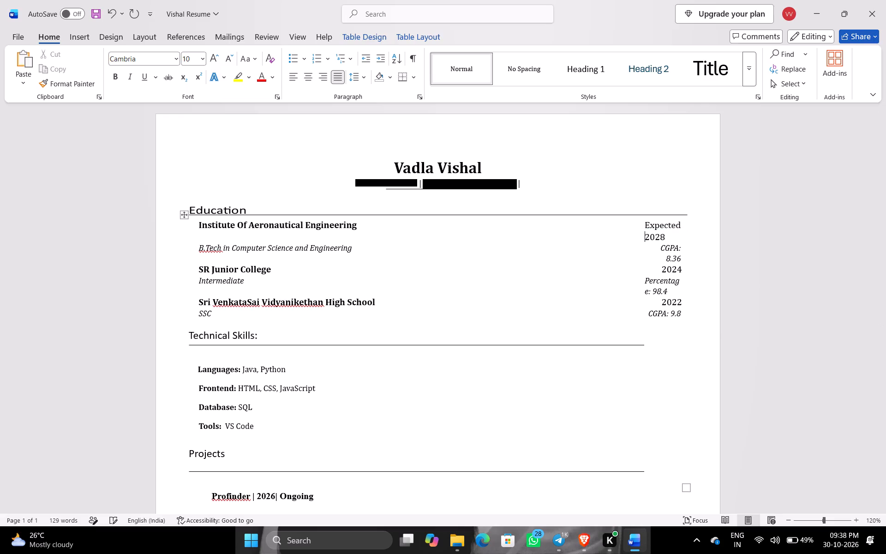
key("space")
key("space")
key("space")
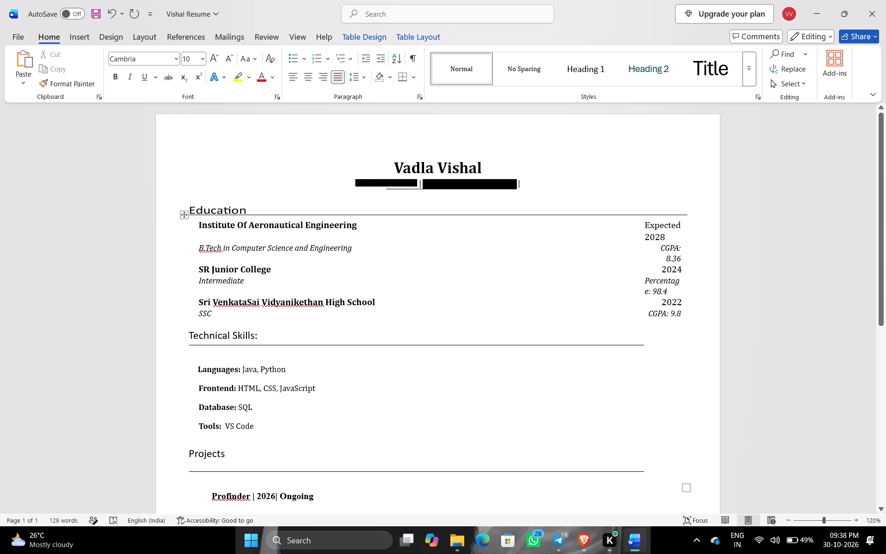
Clear the letters and spaces before the last e of SR Junior College's Percentage label and enter "Percentage" there.
left_click(645, 293)
key("BackSpace")
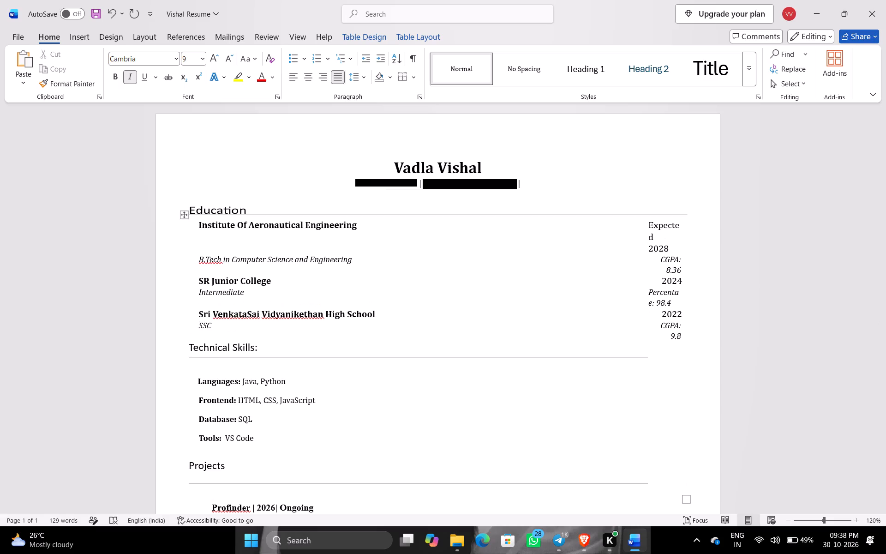
key("BackSpace")
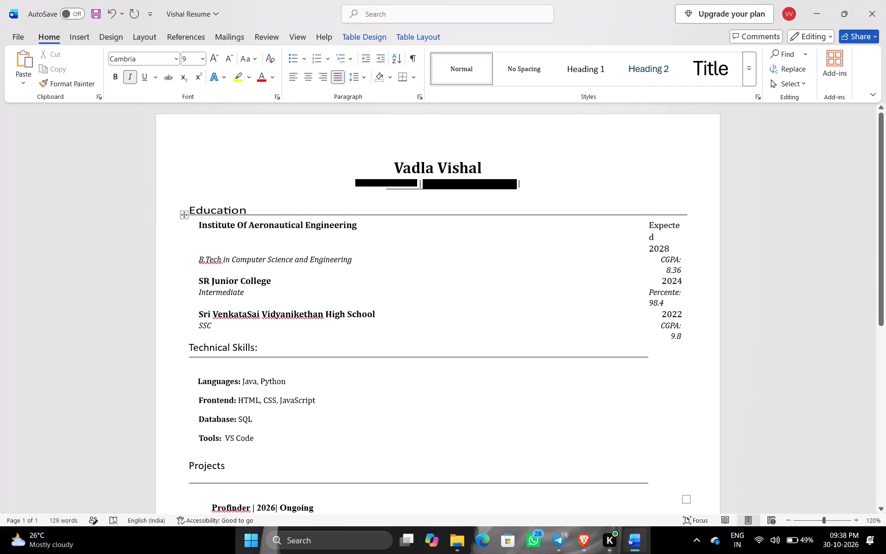
left_click(678, 295)
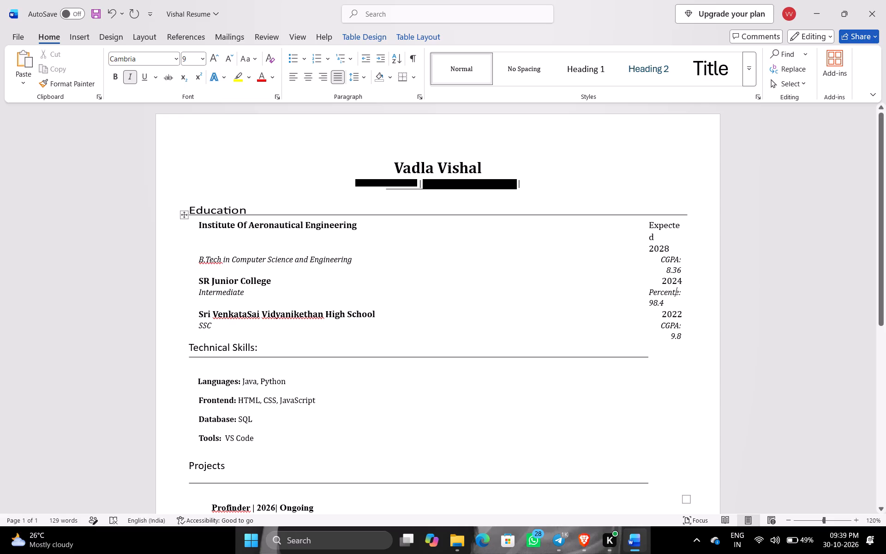
key("BackSpace")
key("BackSpace")
key("BackSpace")
key("BackSpace")
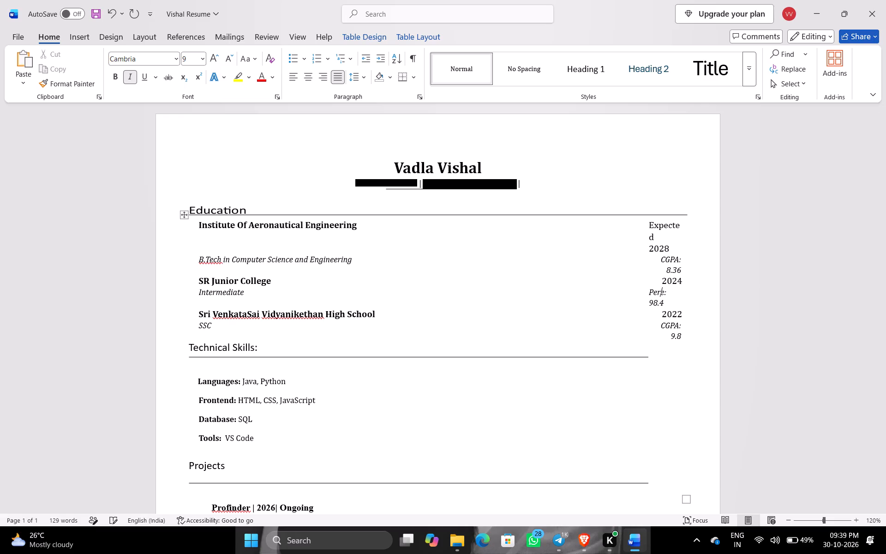
key("BackSpace")
key("BackSpace")
key("BackSpace")
key("BackSpace")
key("BackSpace")
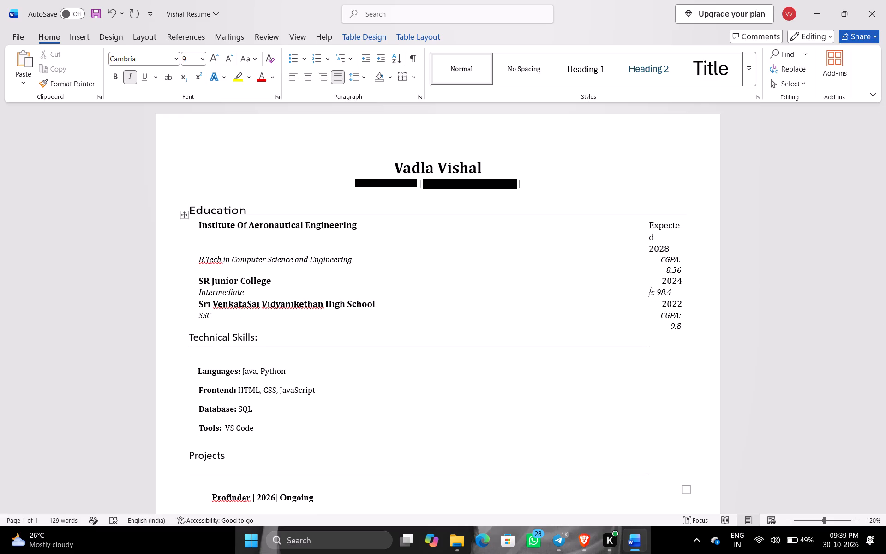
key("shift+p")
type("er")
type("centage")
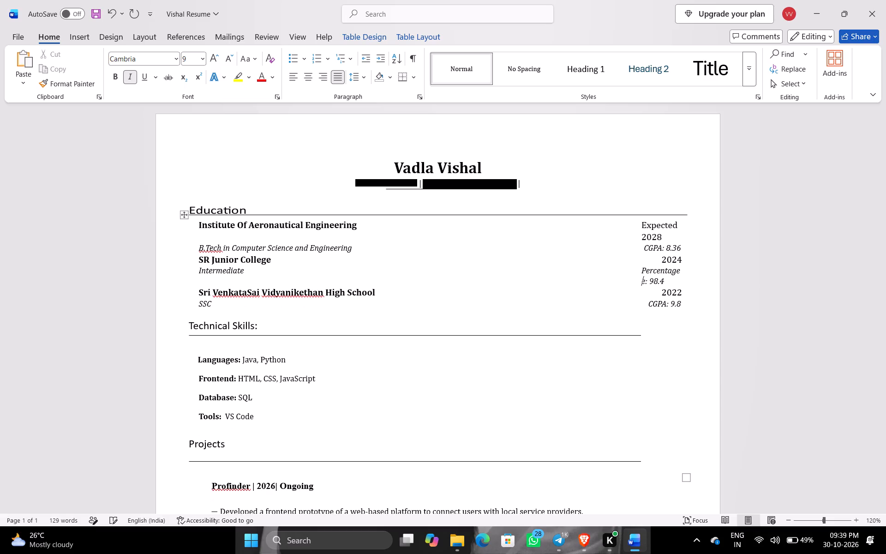
Remove the colon from the SR Junior College percentage entry, leaving two spaces before 98.4.
left_click(648, 281)
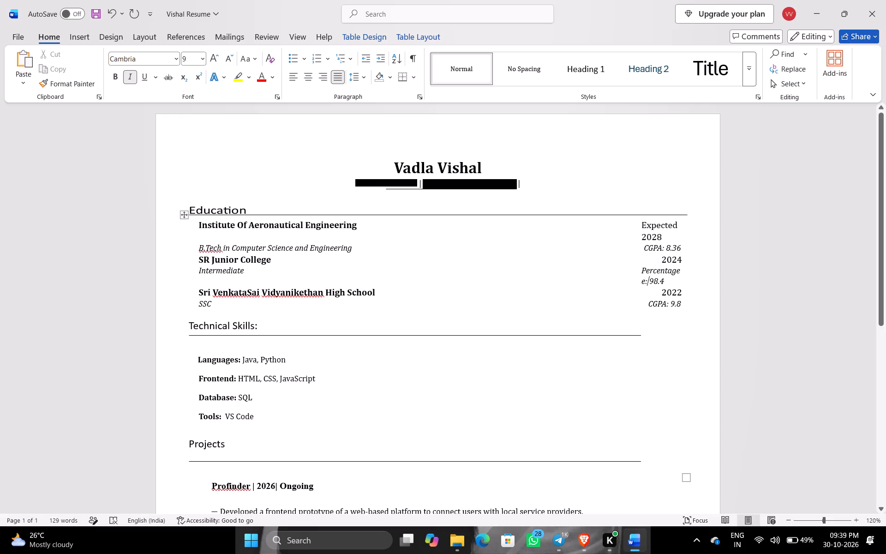
key("BackSpace")
key("BackSpace")
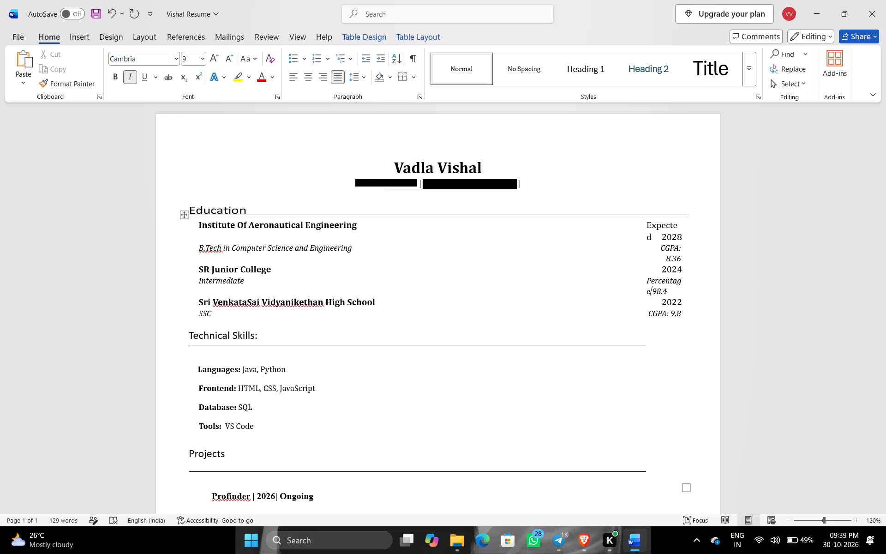
key("ctrl+z")
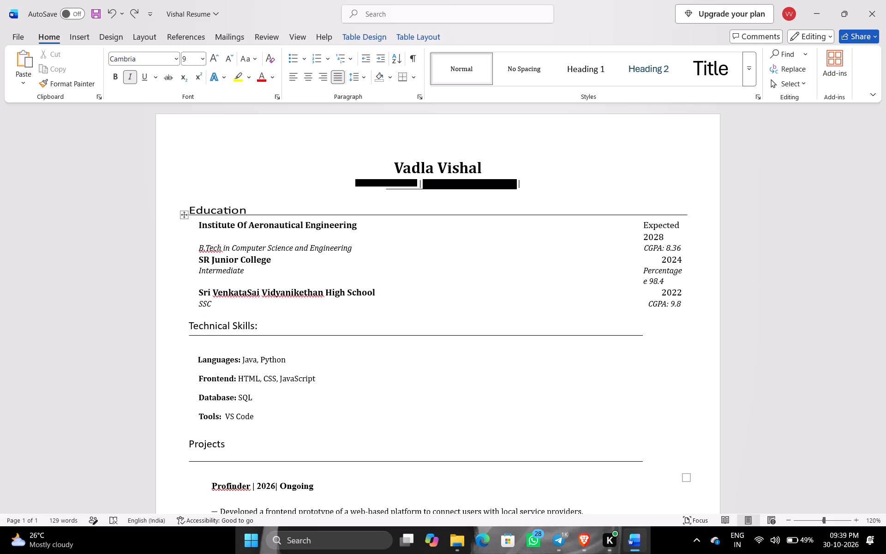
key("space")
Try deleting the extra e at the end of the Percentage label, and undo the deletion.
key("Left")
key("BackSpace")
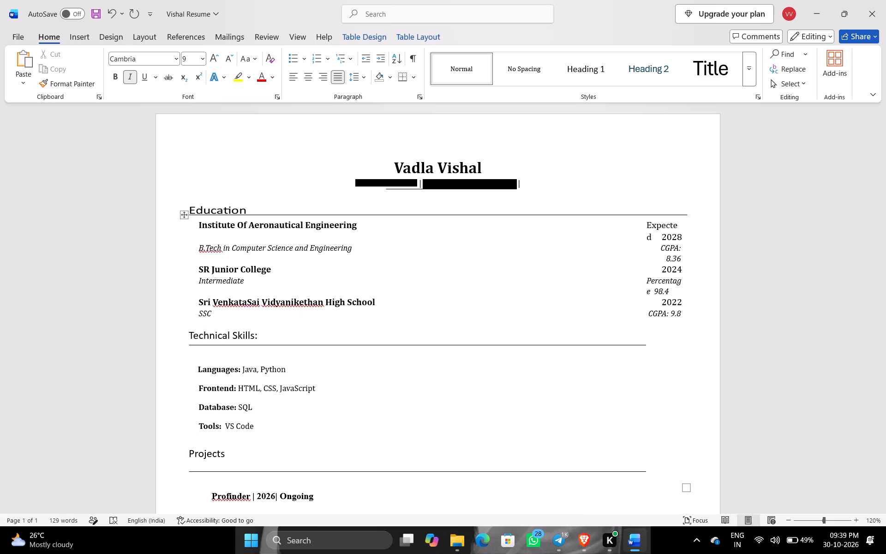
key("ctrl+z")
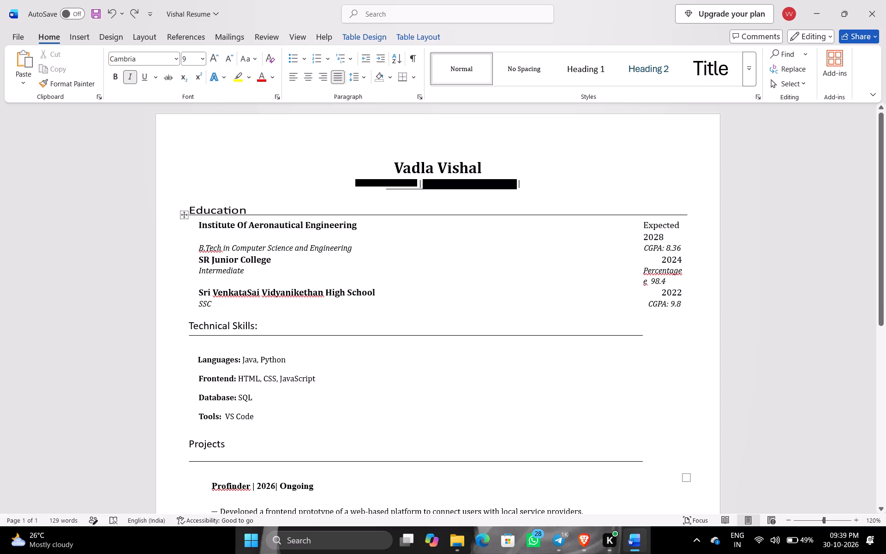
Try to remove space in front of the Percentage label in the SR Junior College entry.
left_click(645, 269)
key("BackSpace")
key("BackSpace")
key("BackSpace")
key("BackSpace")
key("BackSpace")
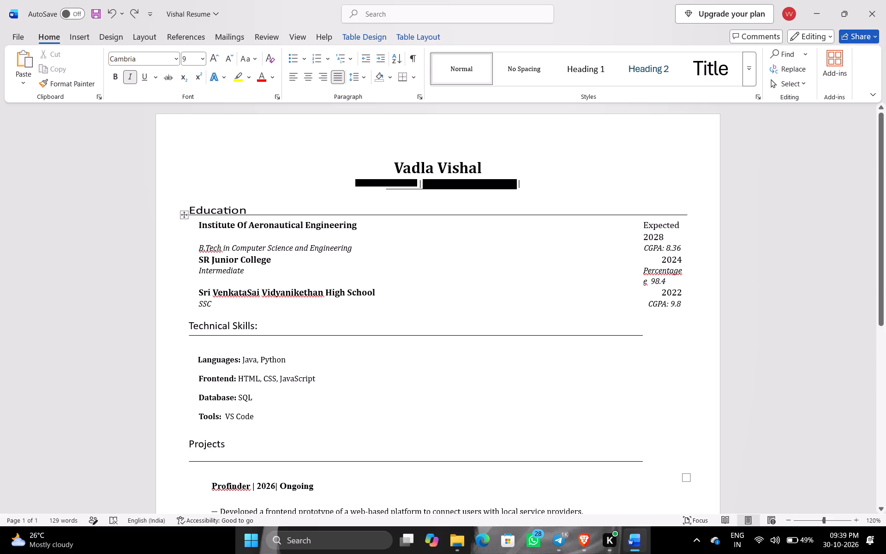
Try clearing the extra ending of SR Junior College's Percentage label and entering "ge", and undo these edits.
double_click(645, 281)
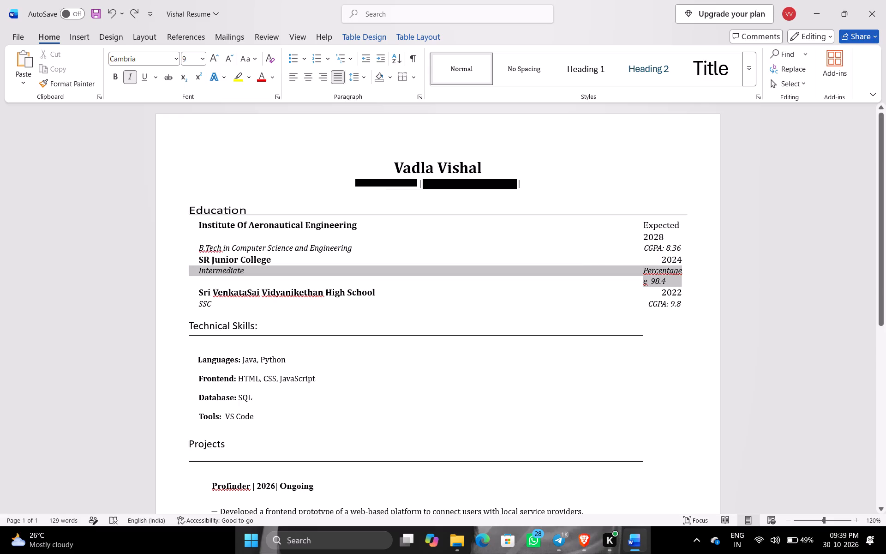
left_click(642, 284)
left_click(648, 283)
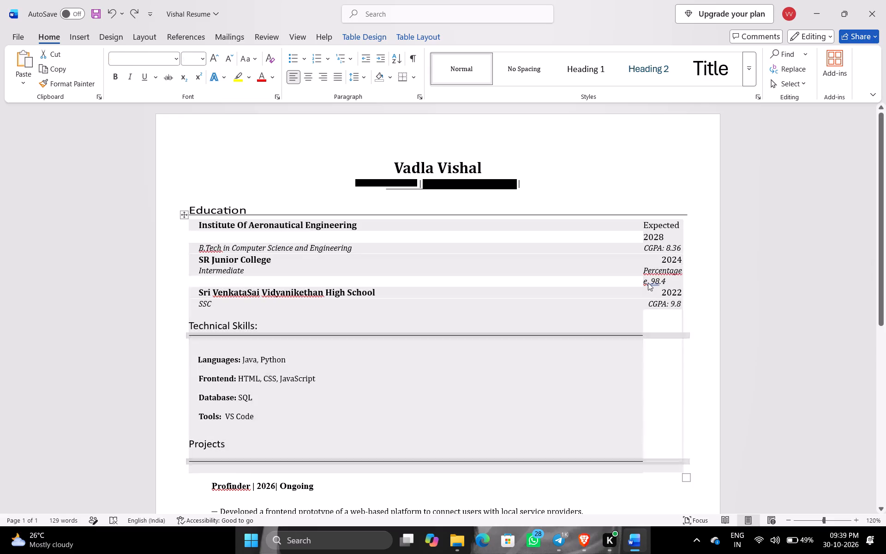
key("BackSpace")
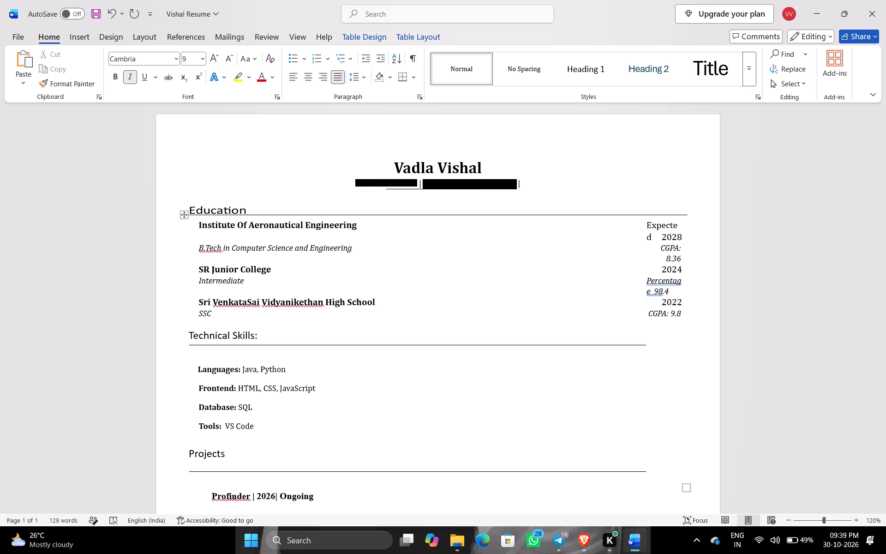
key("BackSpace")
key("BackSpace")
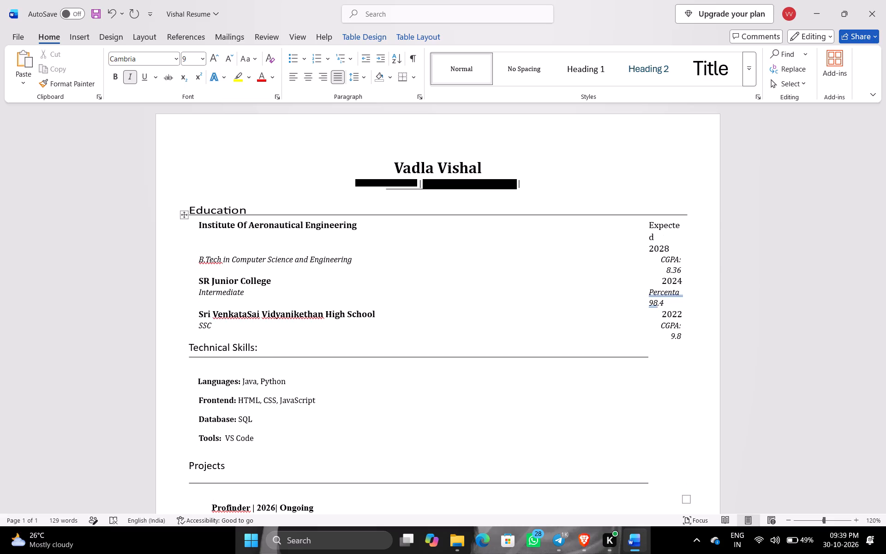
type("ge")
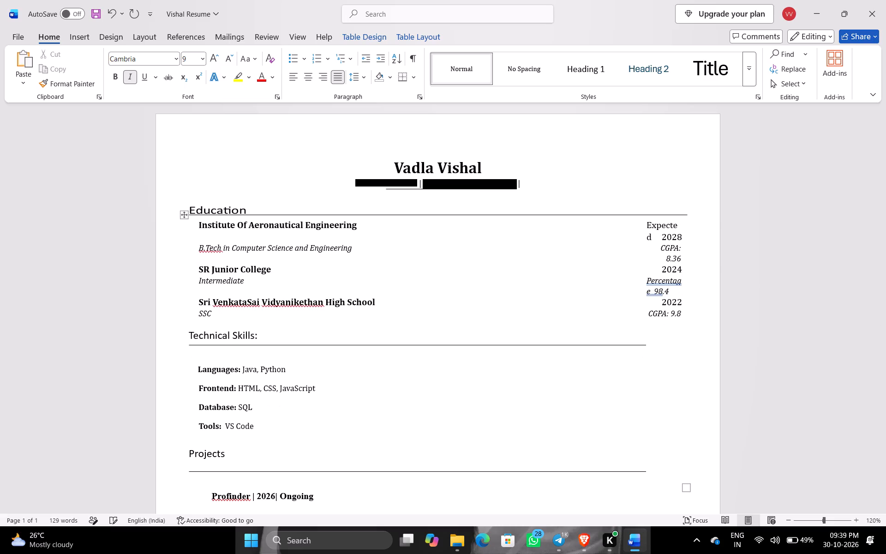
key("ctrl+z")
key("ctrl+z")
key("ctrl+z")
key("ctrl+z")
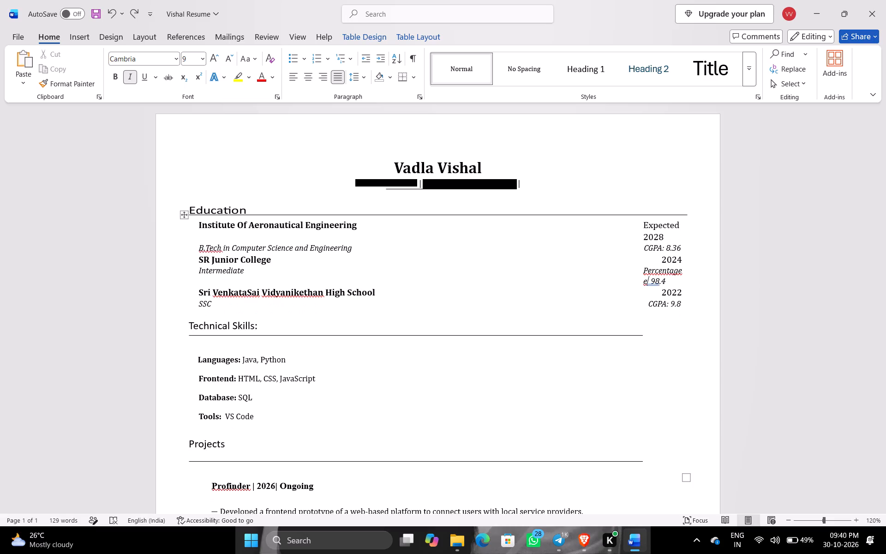
Undo the earlier edits to SR Junior College's Percentage label back to "Percentage: 98.4".
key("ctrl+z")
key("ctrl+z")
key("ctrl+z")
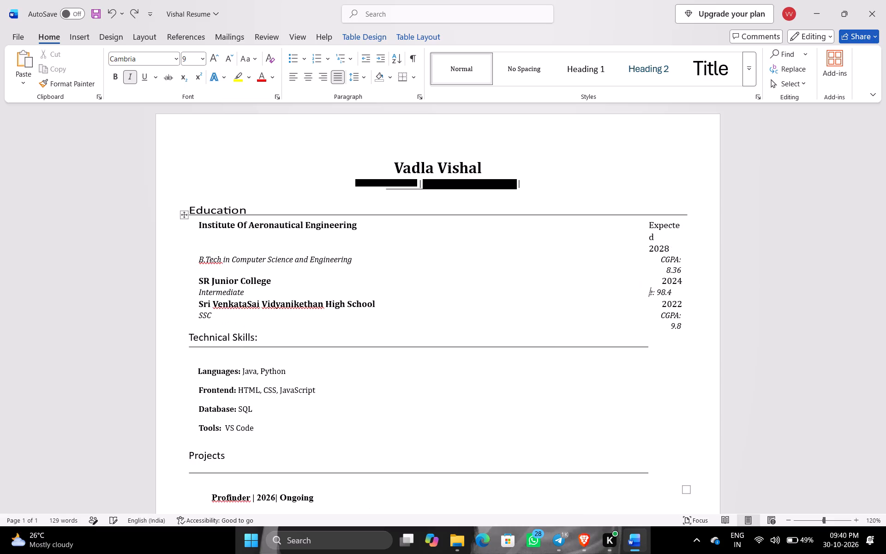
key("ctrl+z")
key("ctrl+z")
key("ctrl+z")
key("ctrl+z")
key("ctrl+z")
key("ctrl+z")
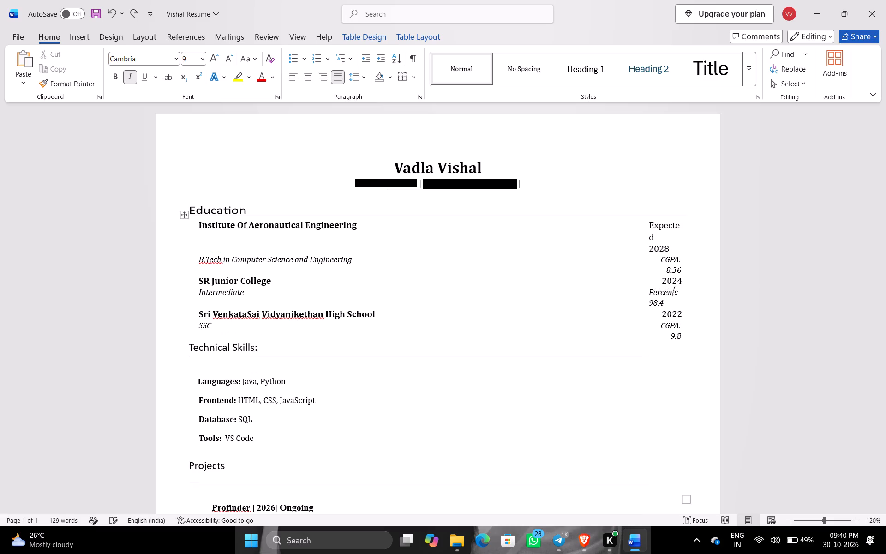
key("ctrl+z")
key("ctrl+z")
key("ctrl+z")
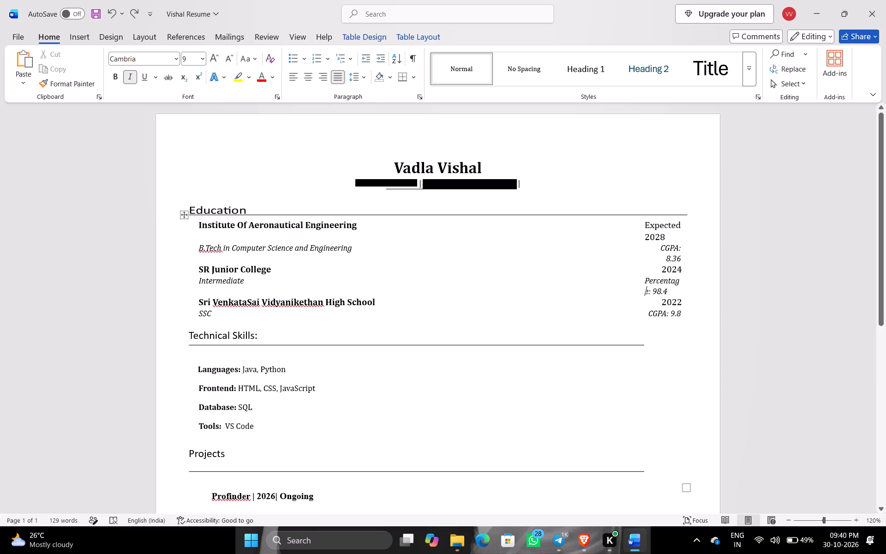
Center the CGPA: 8.36 entry of the Institute Of Aeronautical Engineering.
left_click_drag(659, 248, 681, 260)
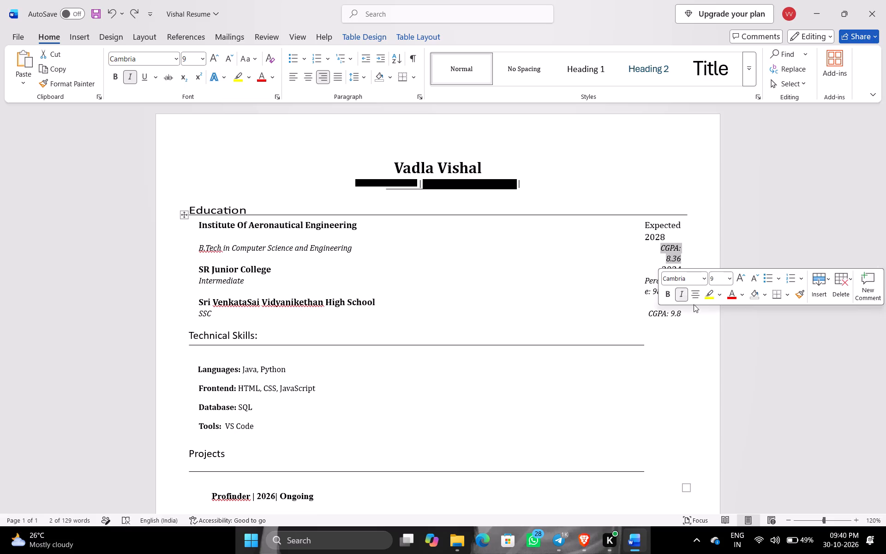
left_click(695, 297)
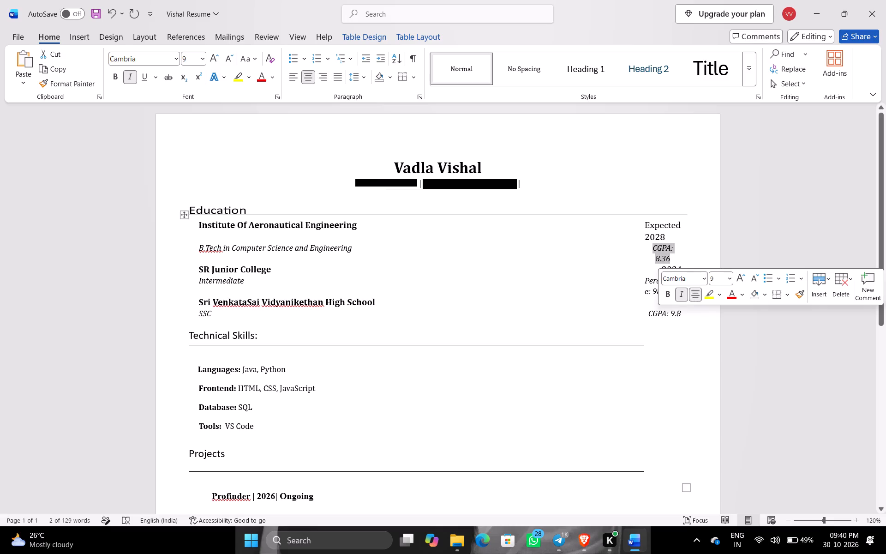
left_click(694, 238)
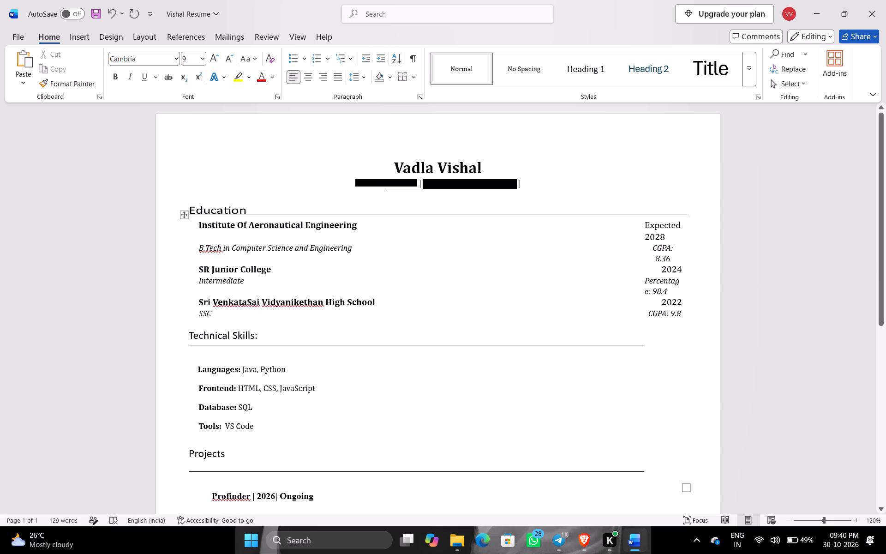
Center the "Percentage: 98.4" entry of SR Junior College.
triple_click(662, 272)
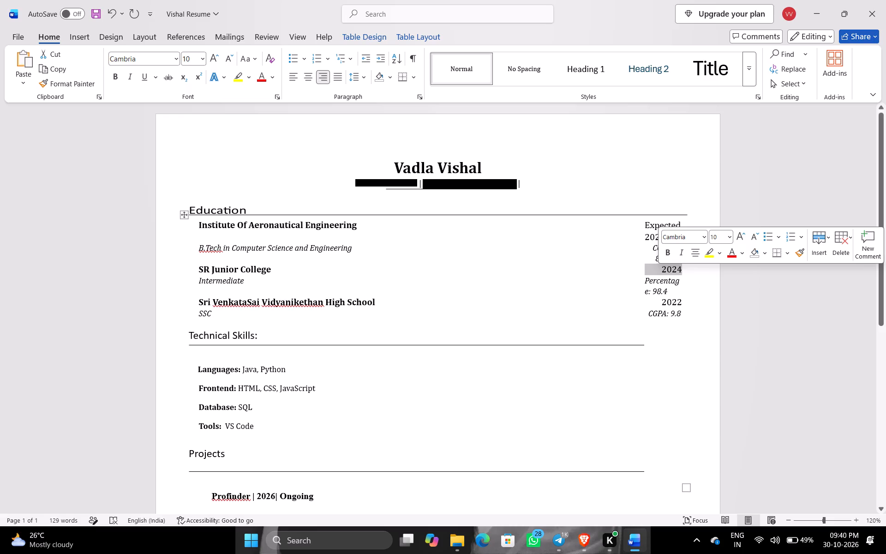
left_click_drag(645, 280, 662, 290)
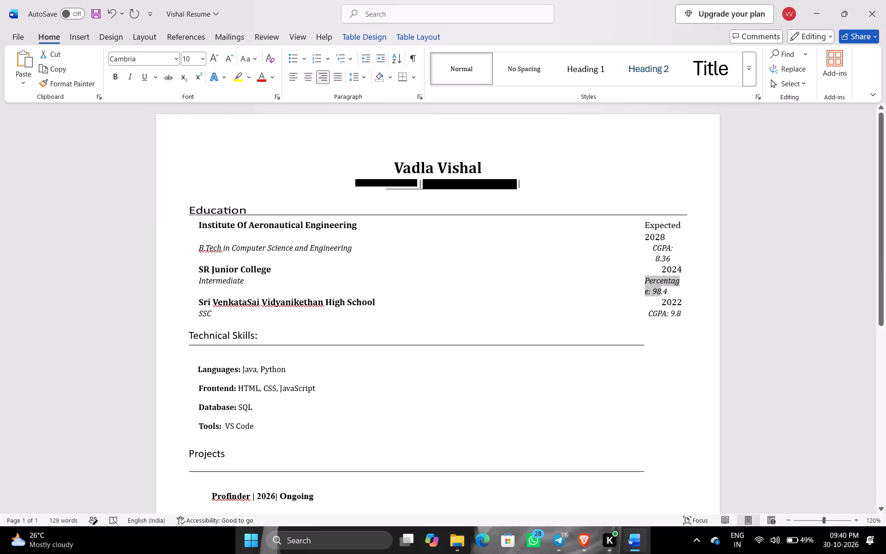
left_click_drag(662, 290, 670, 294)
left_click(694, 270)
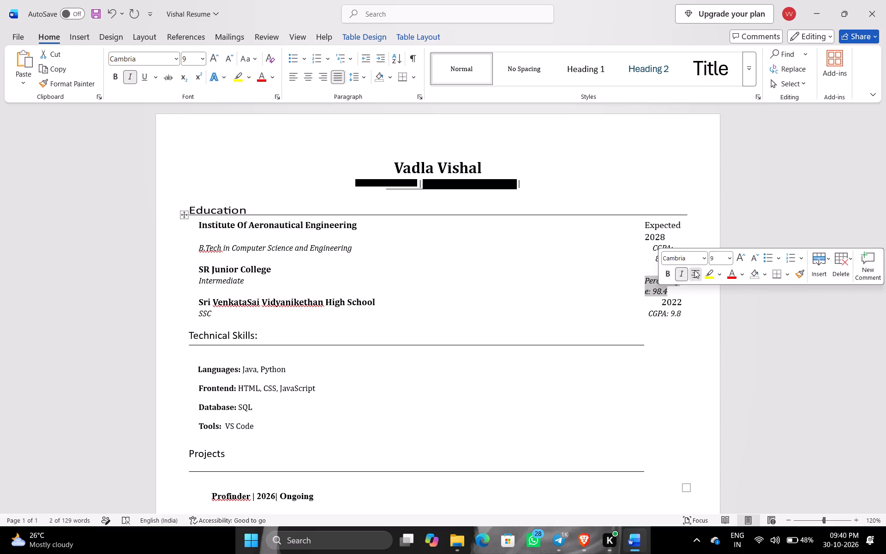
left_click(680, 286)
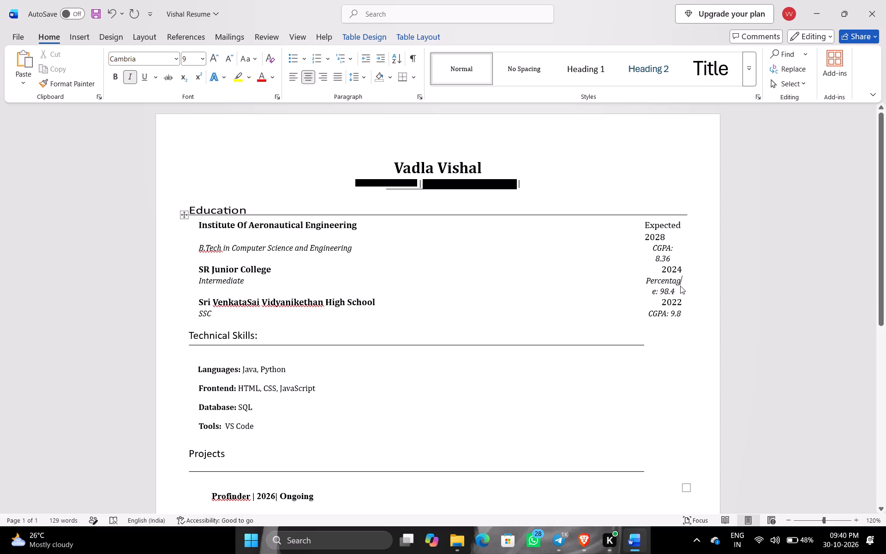
Add an e after "Percentag" in the SR Junior College entry and delete the colon before 98.4.
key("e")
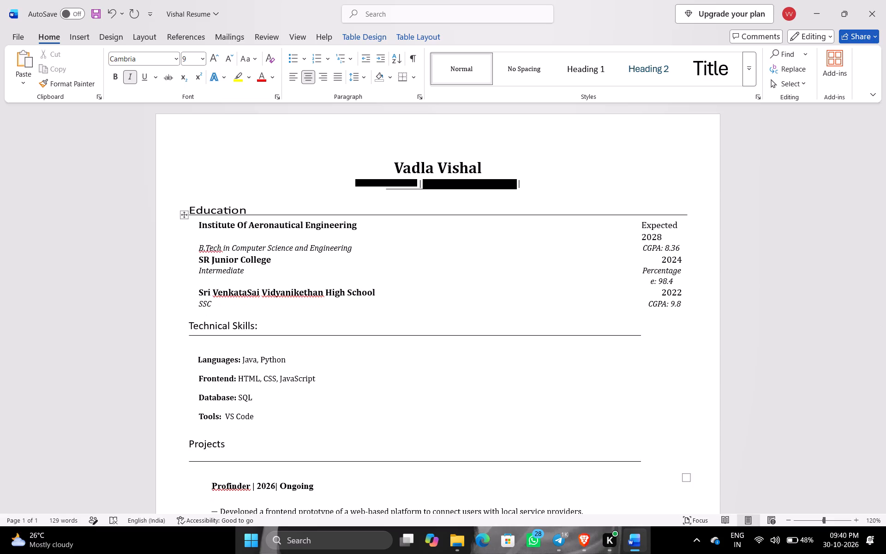
left_click(658, 285)
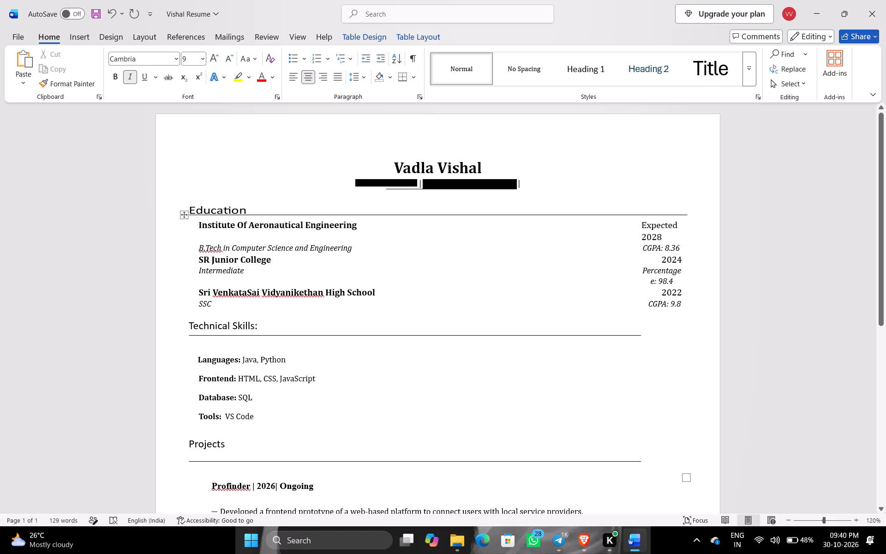
key("BackSpace")
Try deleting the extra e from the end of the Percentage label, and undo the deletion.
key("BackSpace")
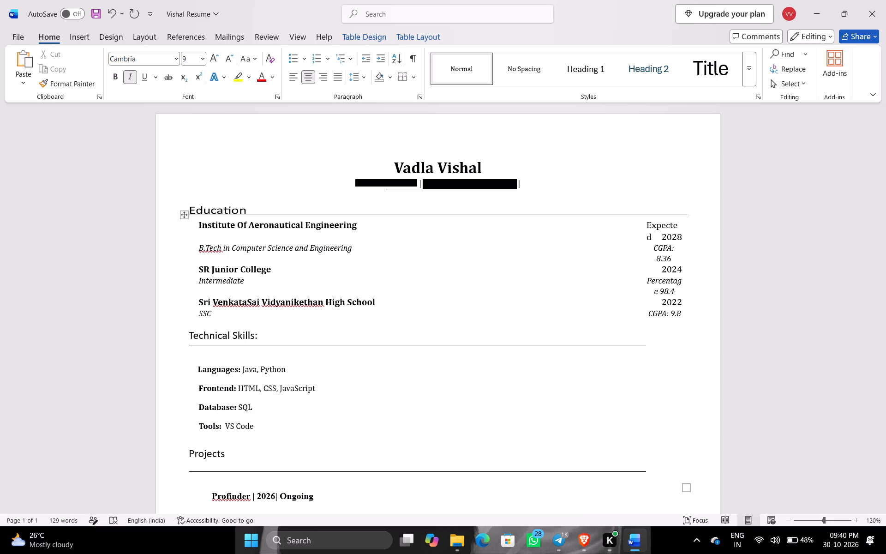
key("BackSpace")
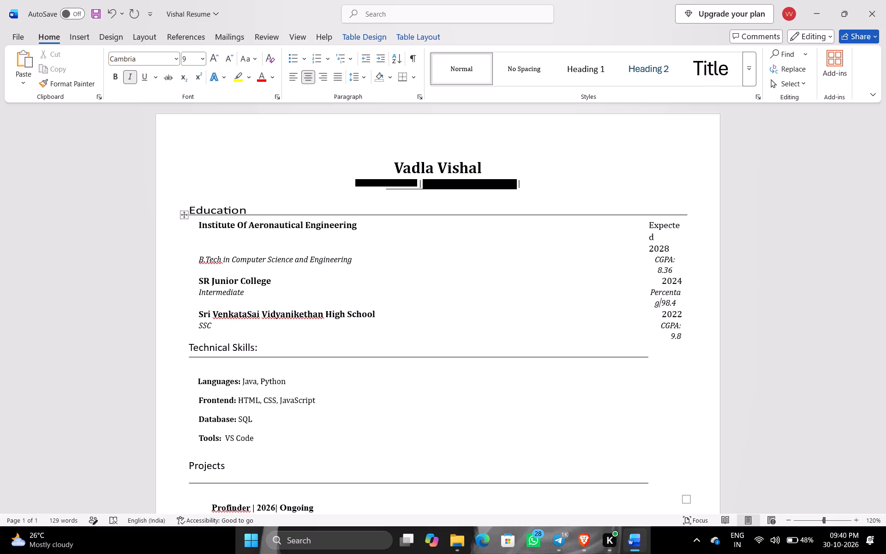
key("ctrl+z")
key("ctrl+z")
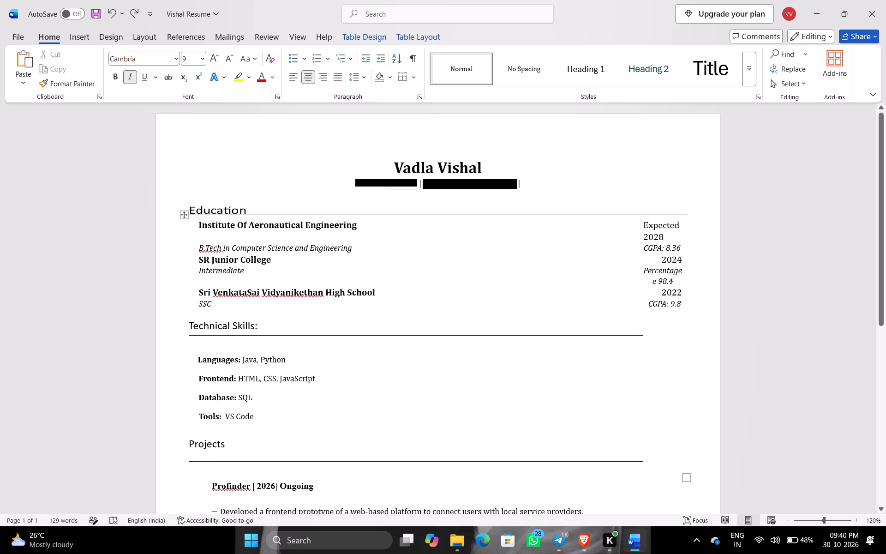
Clear the centering in front of SR Junior College's Percentage label so the entry is left-aligned.
left_click_drag(653, 279, 657, 283)
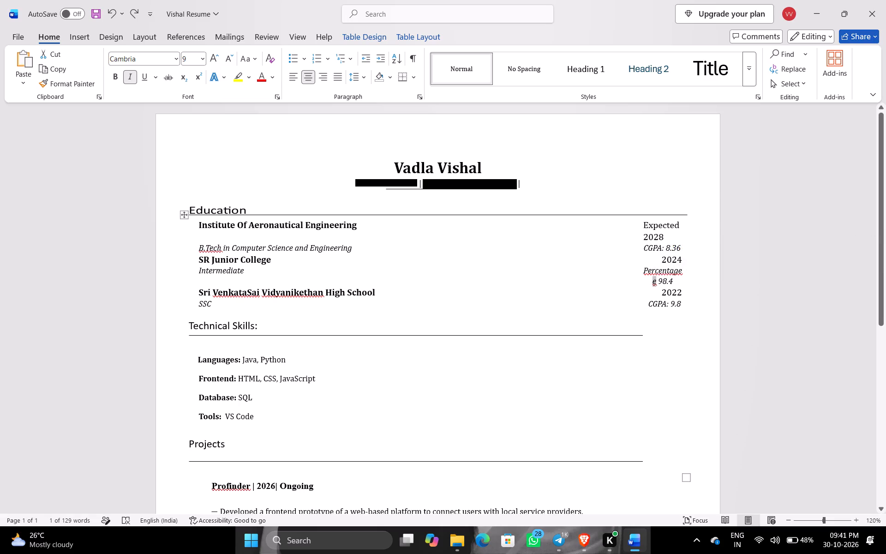
left_click(645, 269)
key("BackSpace")
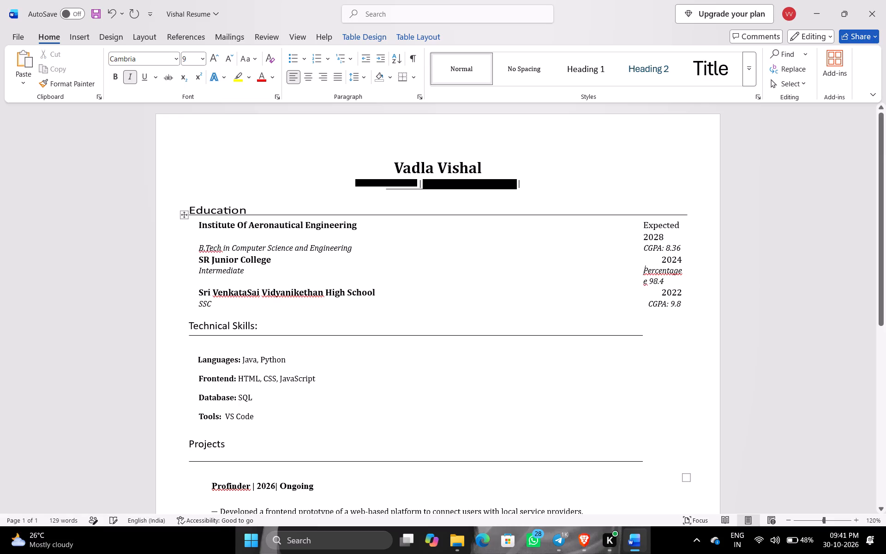
key("BackSpace")
key("BackSpace")
key("BackSpace")
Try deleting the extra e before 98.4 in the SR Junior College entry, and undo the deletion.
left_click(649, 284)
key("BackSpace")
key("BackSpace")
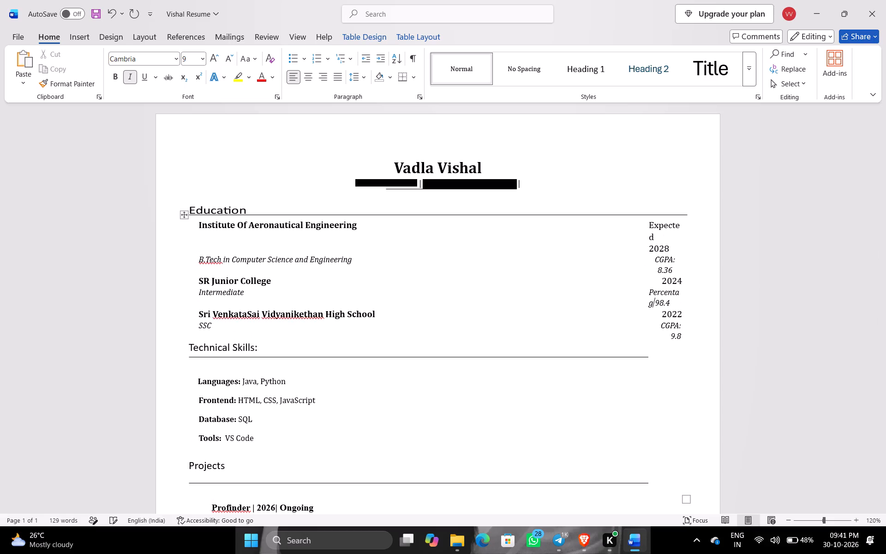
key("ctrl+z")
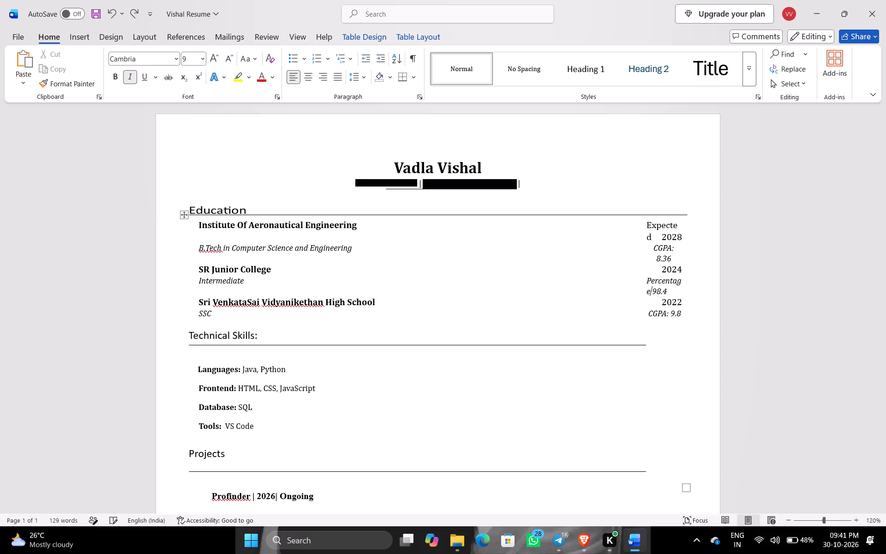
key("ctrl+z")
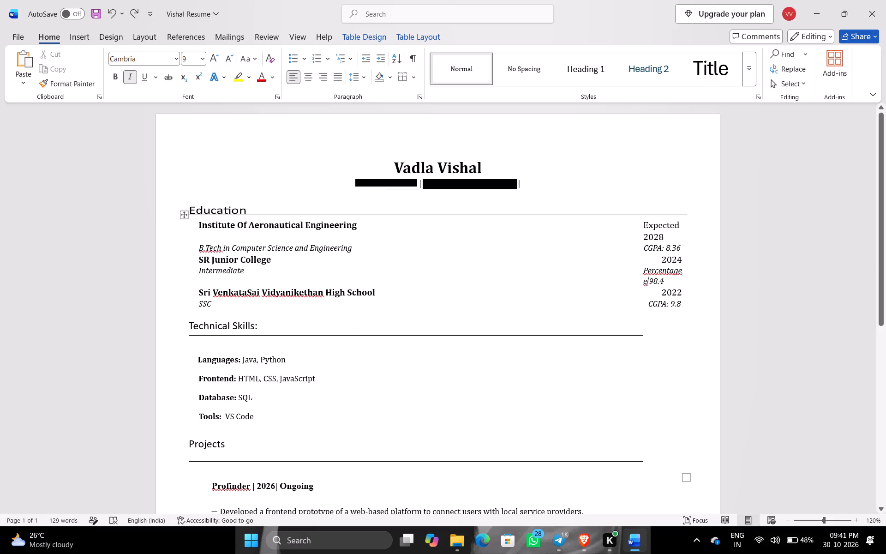
Insert a blank line after the B.Tech line, the SR Junior College name and the Sri VenkataSai Vidyanikethan High School name.
left_click(363, 253)
key("Return")
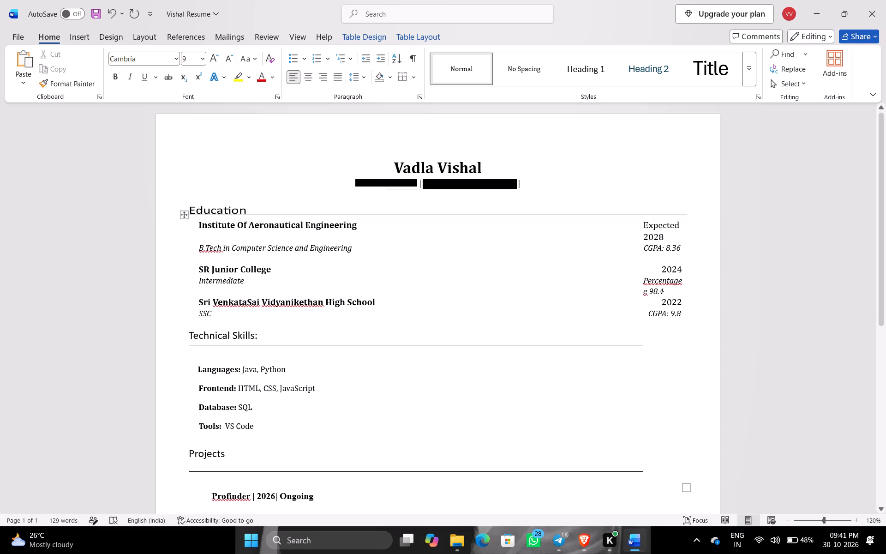
left_click(317, 271)
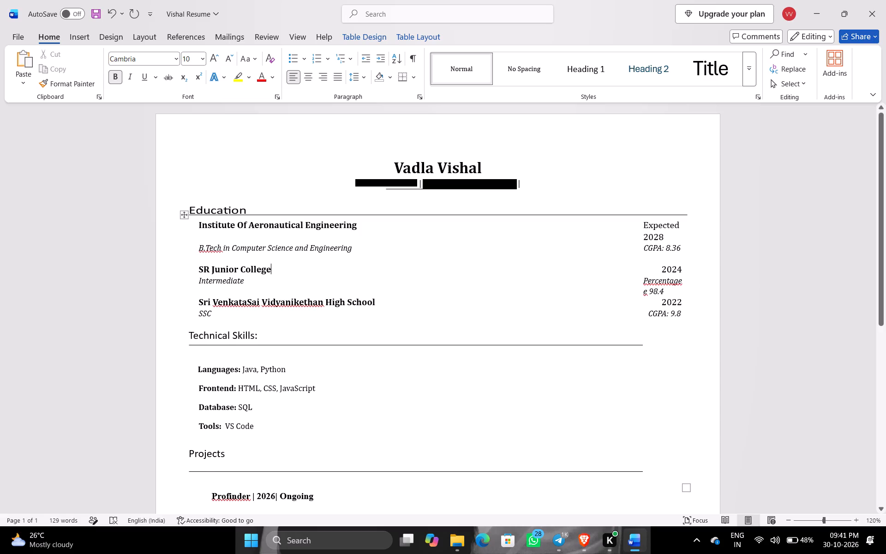
key("Return")
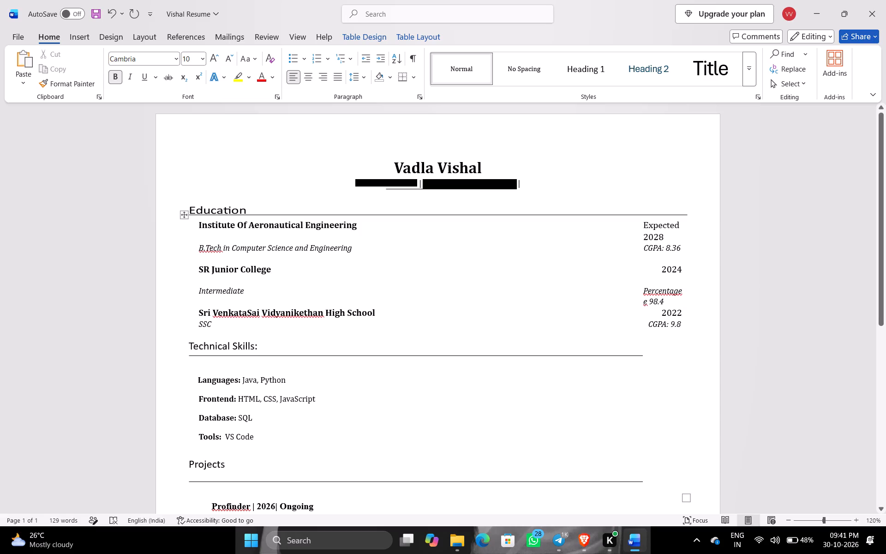
left_click(379, 314)
key("Return")
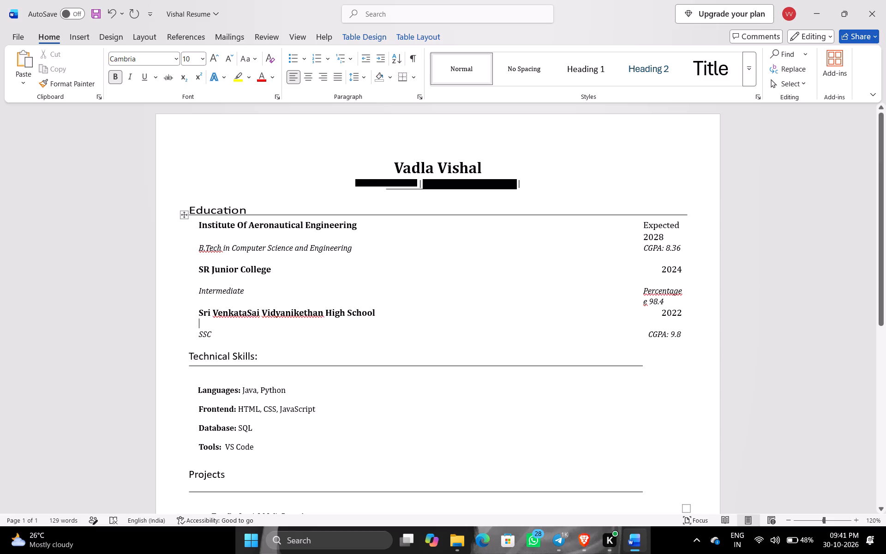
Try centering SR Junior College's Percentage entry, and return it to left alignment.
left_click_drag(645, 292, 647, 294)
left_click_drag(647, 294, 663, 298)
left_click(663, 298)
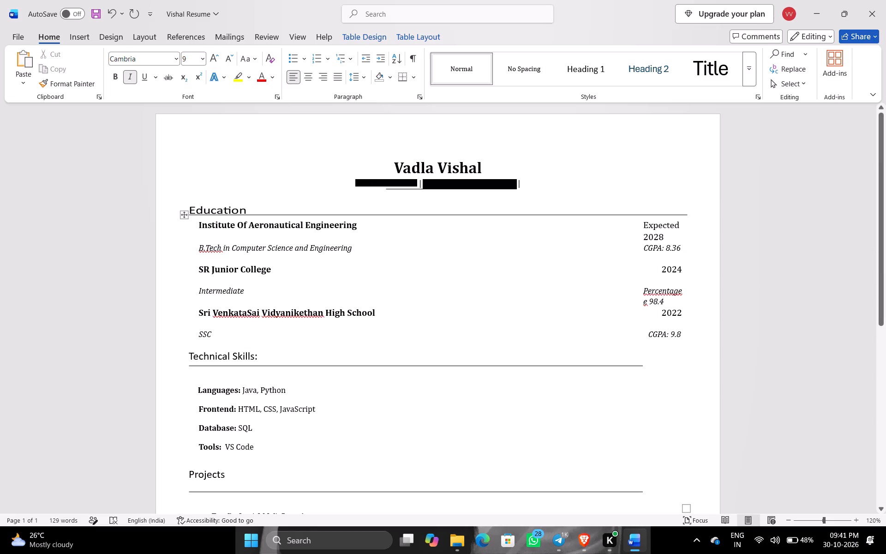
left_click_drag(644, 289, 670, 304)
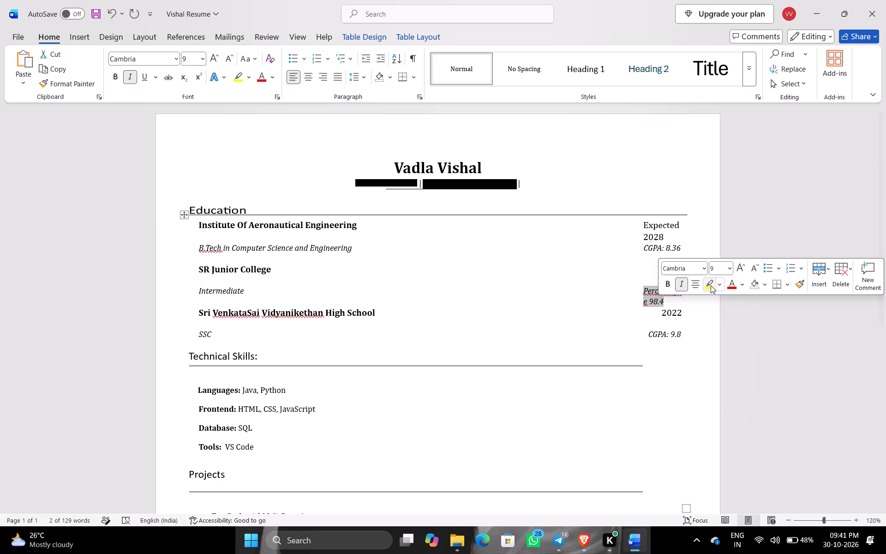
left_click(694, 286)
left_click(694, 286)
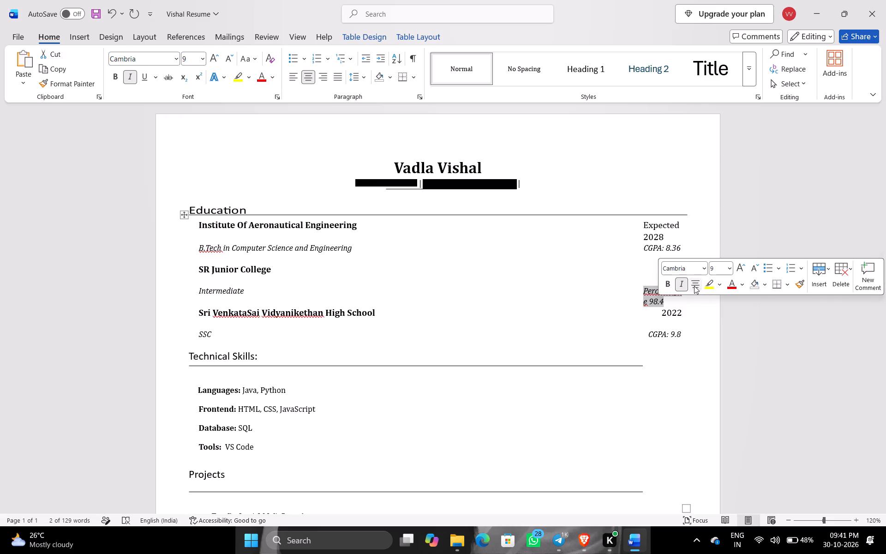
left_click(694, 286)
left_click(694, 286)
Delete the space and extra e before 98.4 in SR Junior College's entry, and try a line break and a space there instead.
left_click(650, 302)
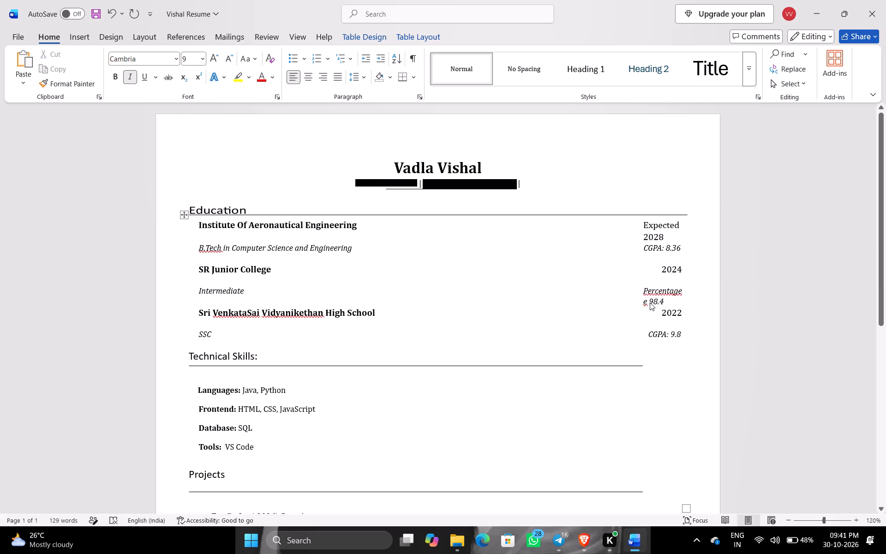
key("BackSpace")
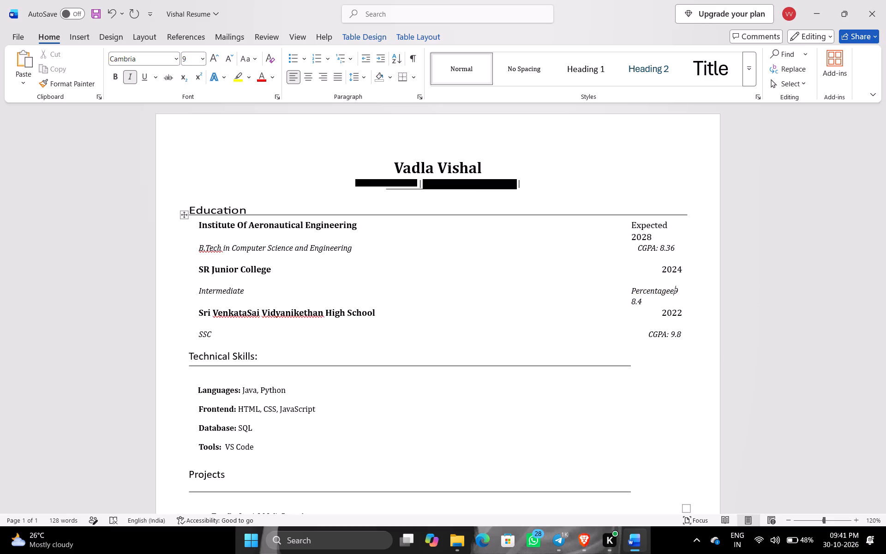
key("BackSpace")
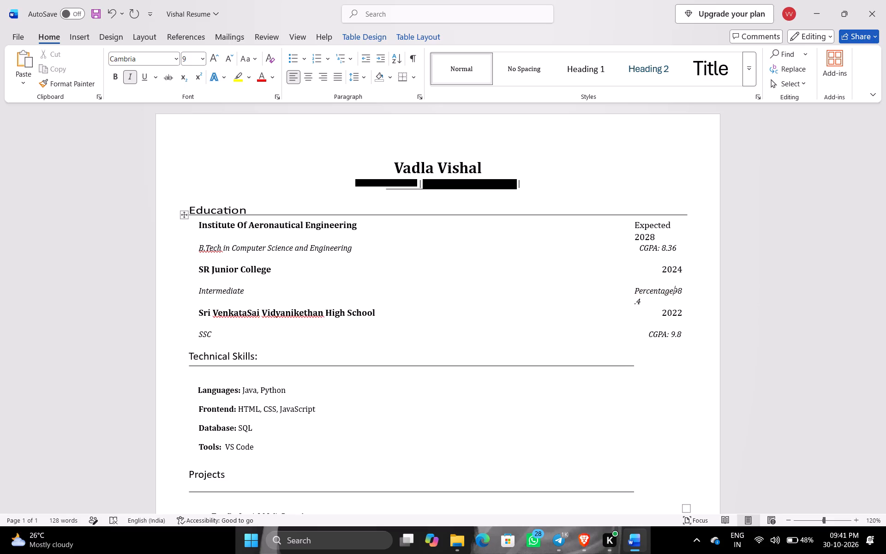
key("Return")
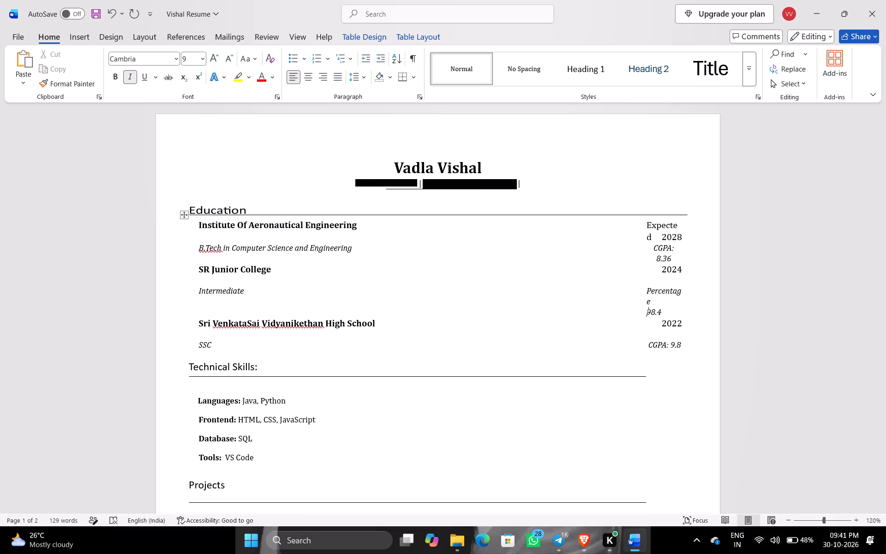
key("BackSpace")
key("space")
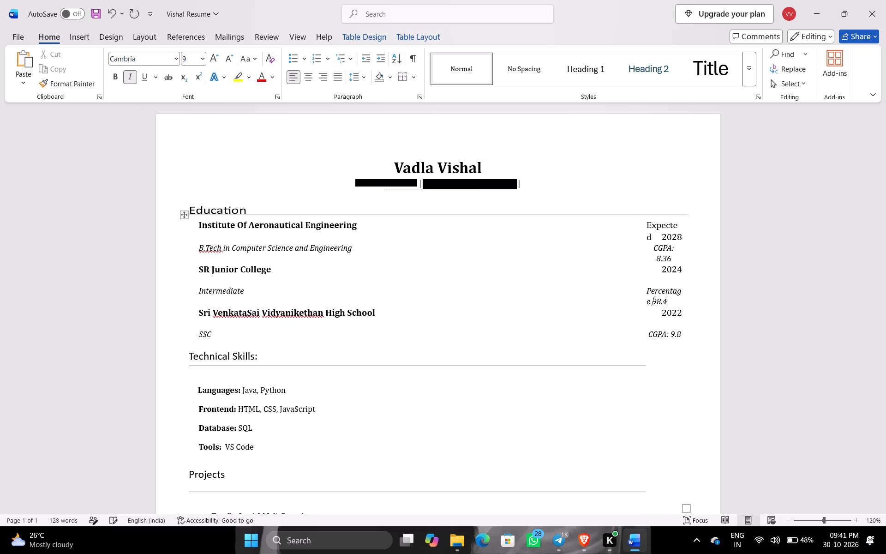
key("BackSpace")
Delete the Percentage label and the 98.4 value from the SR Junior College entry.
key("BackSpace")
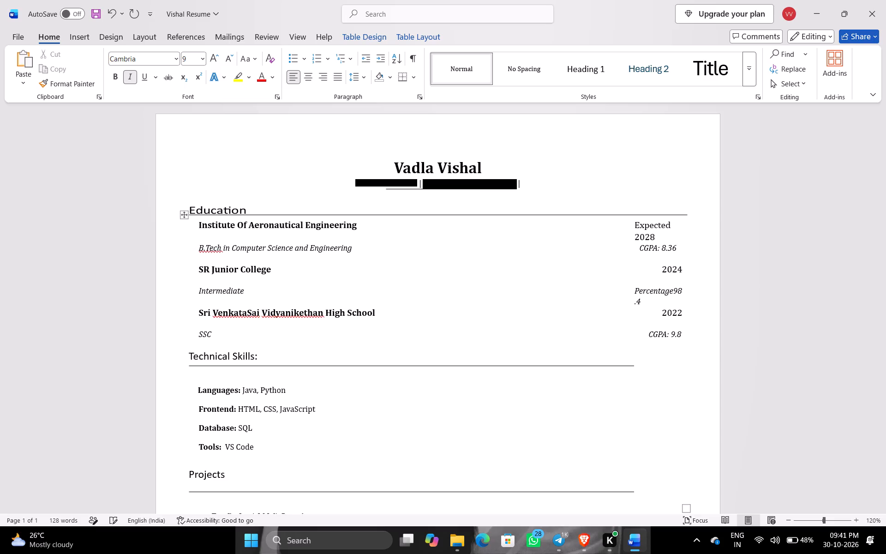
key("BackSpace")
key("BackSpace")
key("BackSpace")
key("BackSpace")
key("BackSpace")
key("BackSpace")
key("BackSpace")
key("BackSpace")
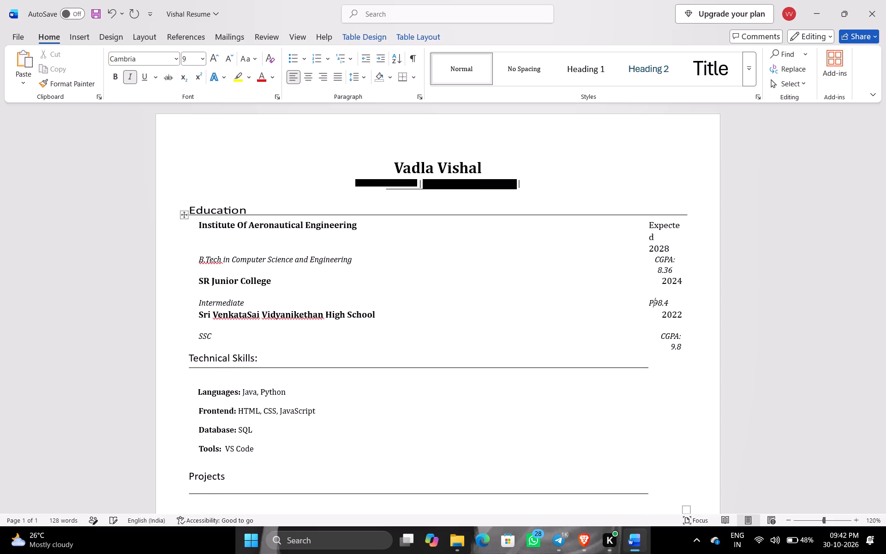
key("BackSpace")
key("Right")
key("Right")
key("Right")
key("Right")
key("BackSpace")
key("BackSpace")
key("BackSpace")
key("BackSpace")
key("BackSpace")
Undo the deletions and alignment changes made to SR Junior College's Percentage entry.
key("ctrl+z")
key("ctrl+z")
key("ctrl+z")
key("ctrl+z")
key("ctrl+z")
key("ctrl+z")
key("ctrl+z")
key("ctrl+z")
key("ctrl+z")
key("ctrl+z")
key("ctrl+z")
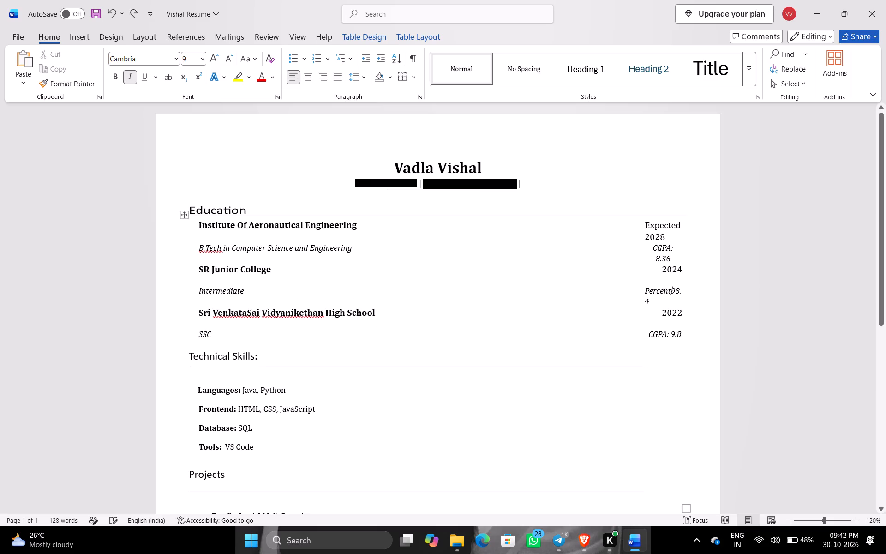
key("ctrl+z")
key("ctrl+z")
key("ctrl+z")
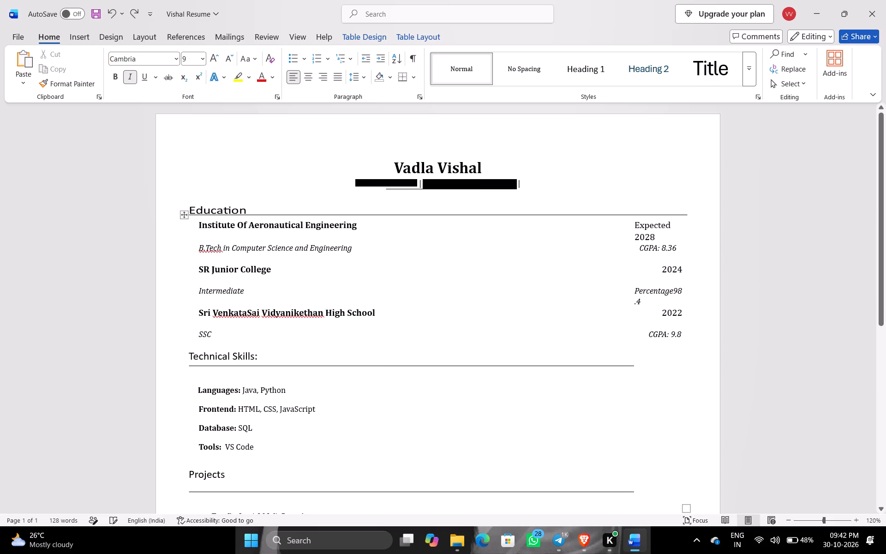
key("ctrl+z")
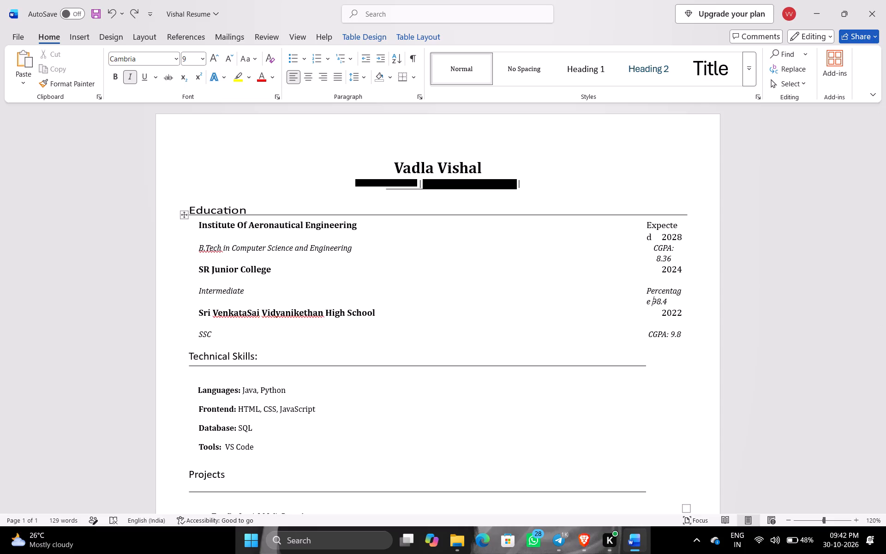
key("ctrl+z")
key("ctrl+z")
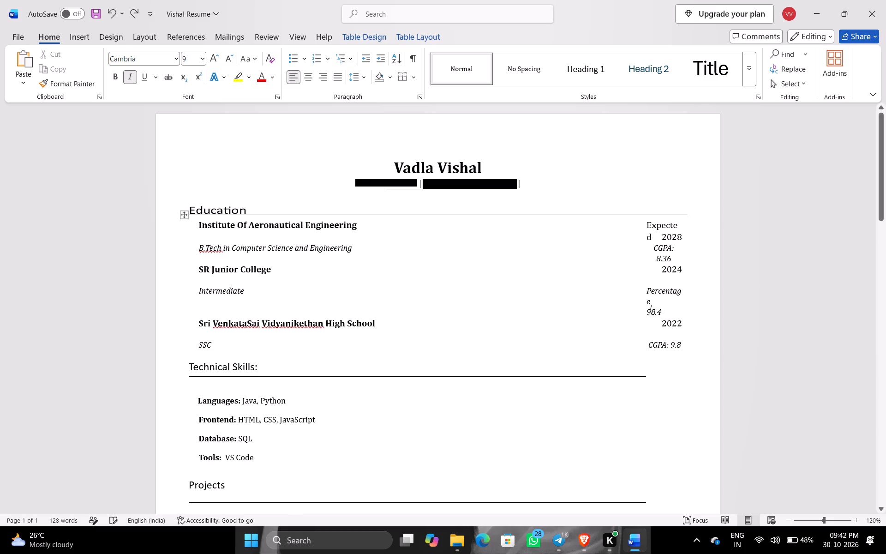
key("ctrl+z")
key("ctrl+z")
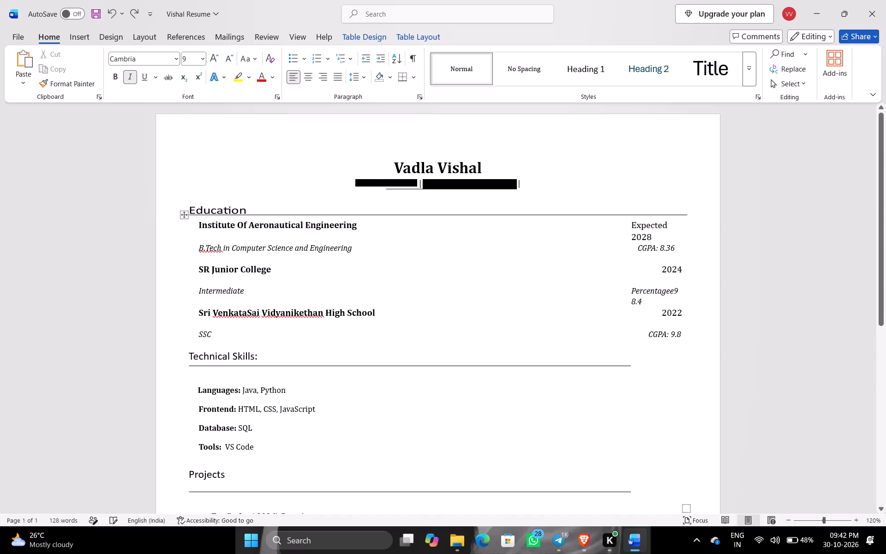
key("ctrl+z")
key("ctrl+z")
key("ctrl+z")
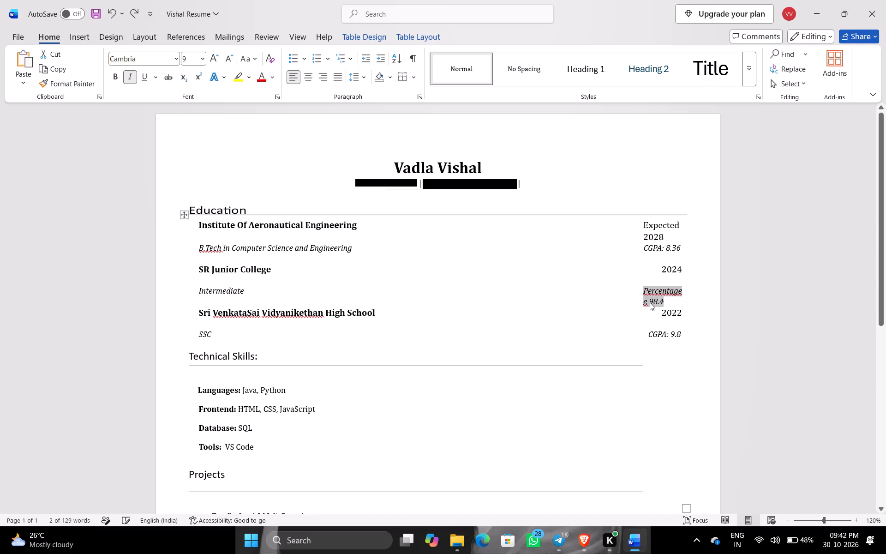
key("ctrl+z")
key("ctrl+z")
Undo the earlier Education edits to the blank lines, Percentage entry and Expected 2028 date, back through the bold on the Profinder heading.
key("ctrl+z")
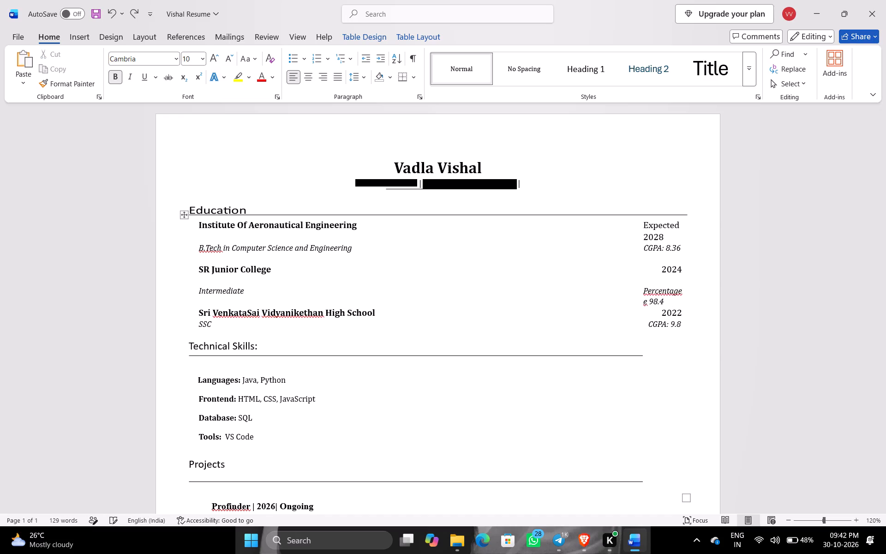
key("ctrl+z")
key("ctrl+z")
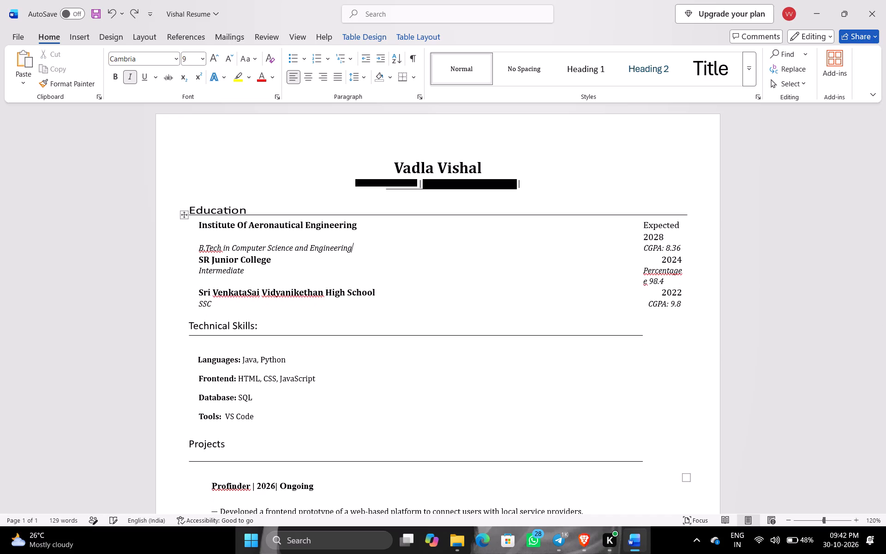
key("ctrl+z")
key("ctrl+z")
key("ctrl+z")
key("ctrl+z")
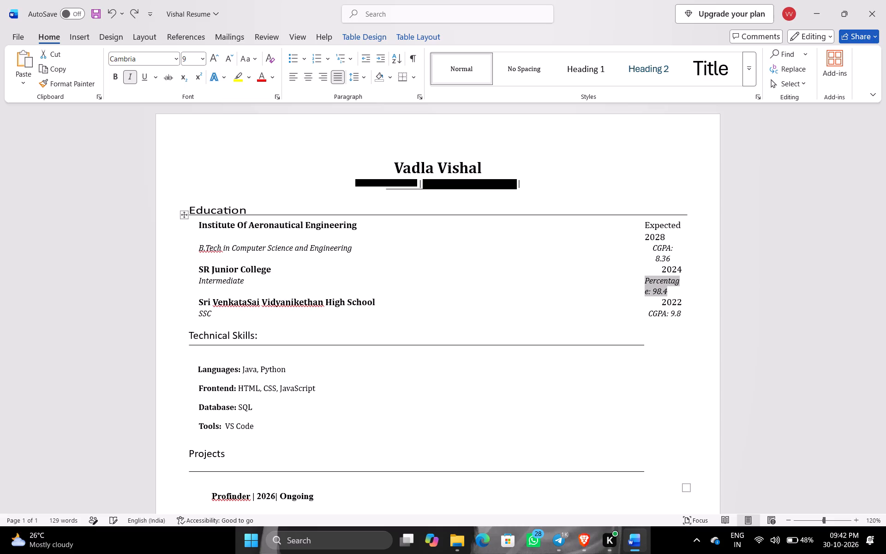
key("ctrl+z")
key("ctrl+z")
key("ctrl+z")
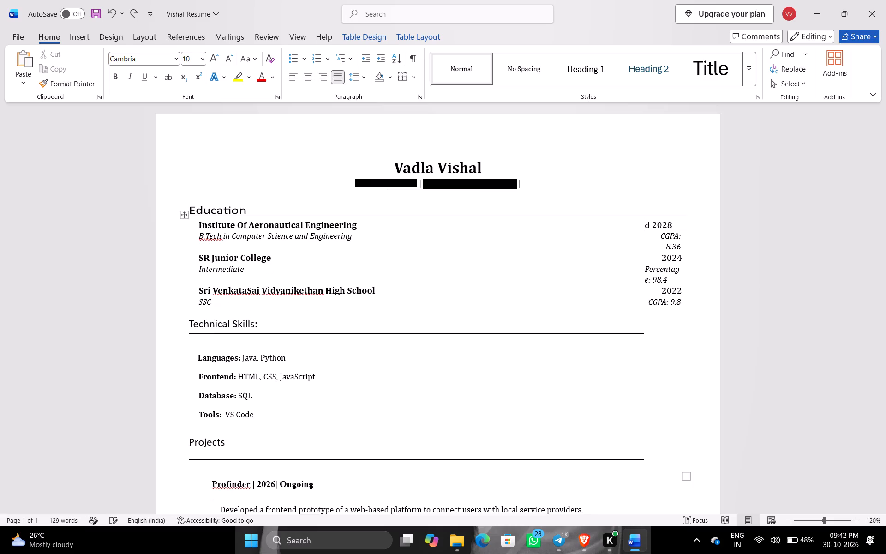
key("ctrl+z")
key("ctrl+z")
key("ctrl+z")
key("ctrl+z")
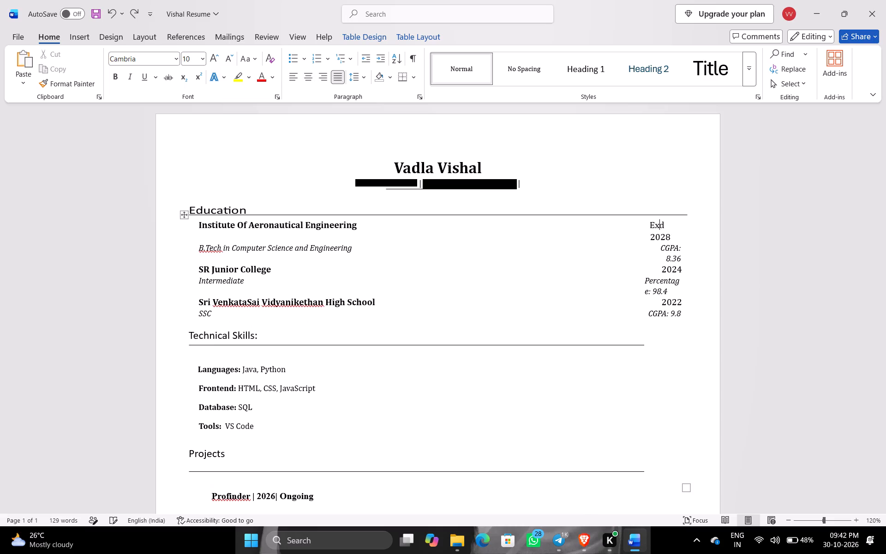
key("ctrl+z")
key("ctrl+z")
key("ctrl+z")
key("ctrl+z")
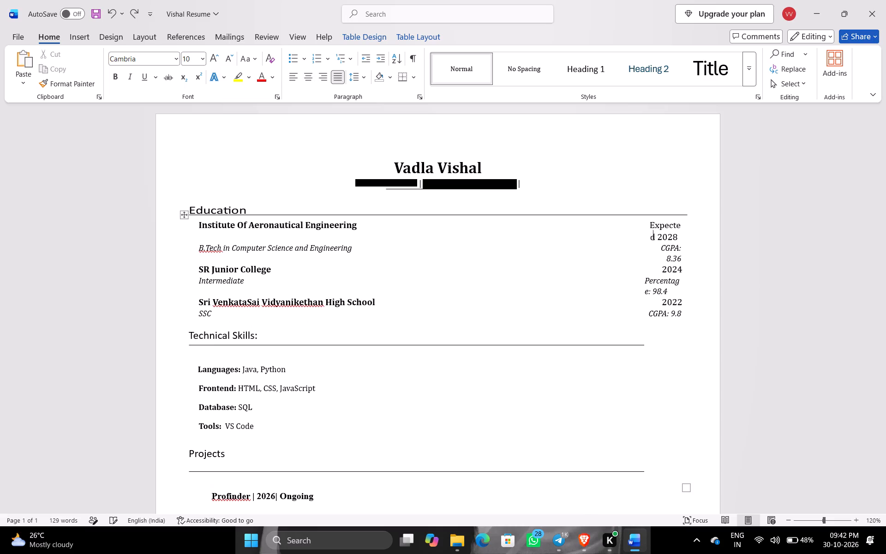
key("ctrl+z")
key("ctrl+z")
key("ctrl+z")
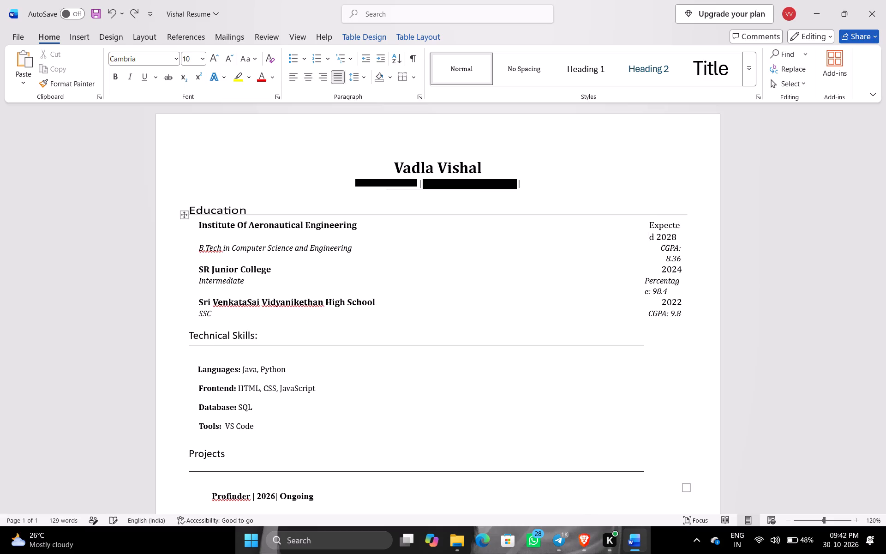
key("ctrl+z")
key("ctrl+z")
key("ctrl+z")
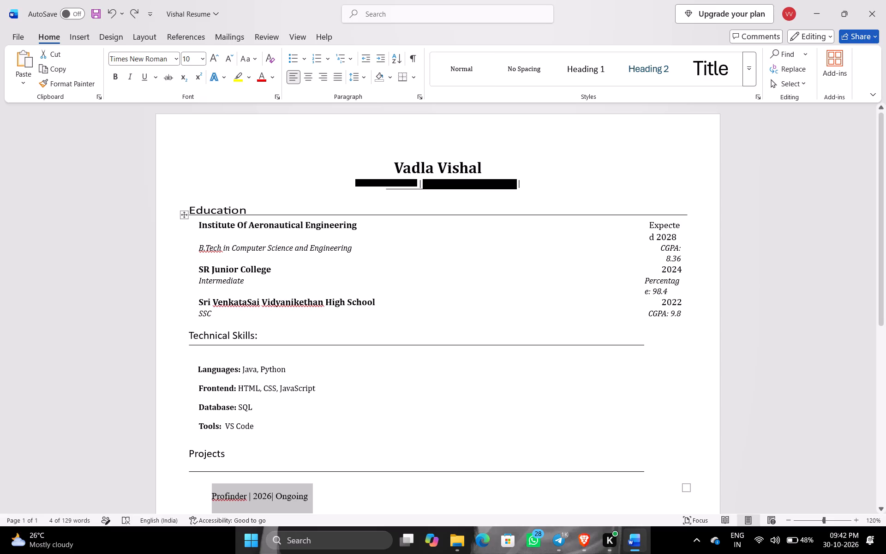
Reapply bold to the "Profinder | 2026| Ongoing" project heading.
left_click(113, 74)
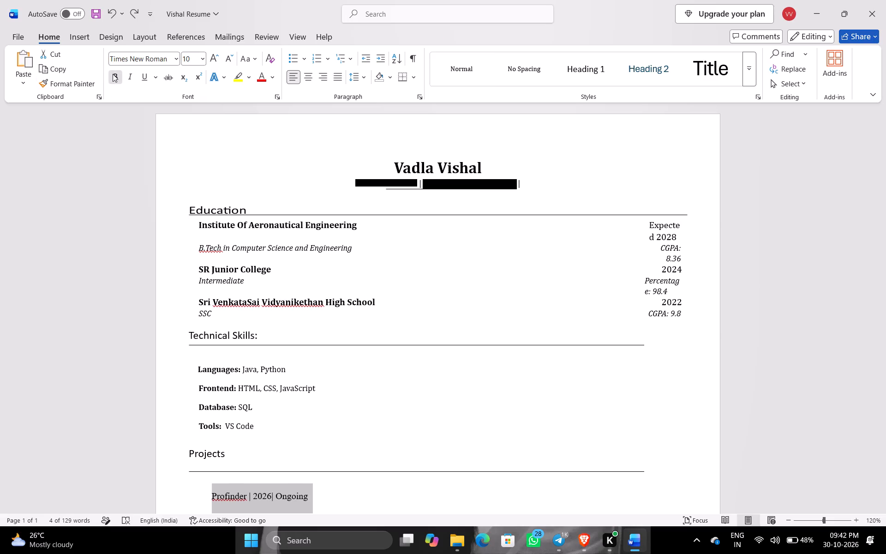
Try left alignment on the whole date and grade column of the Education table, and settle on centering it.
left_click(650, 267)
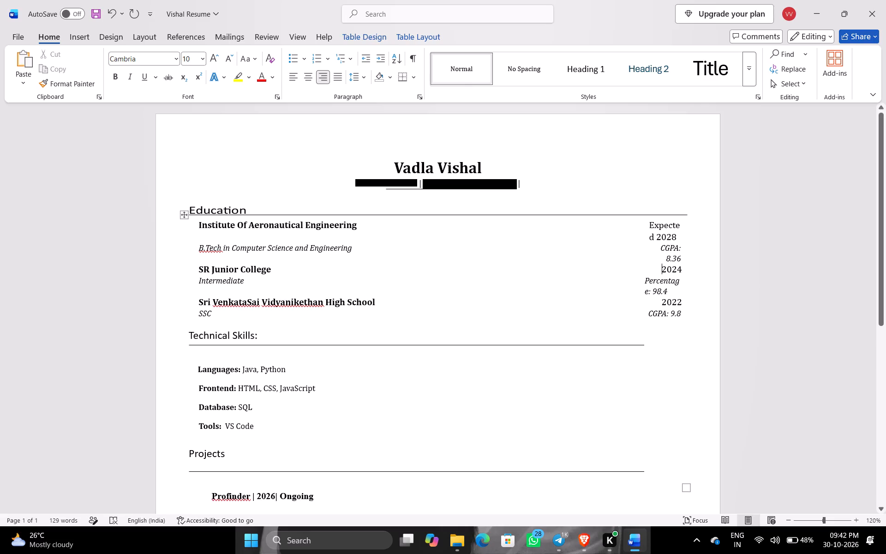
left_click_drag(650, 226, 676, 312)
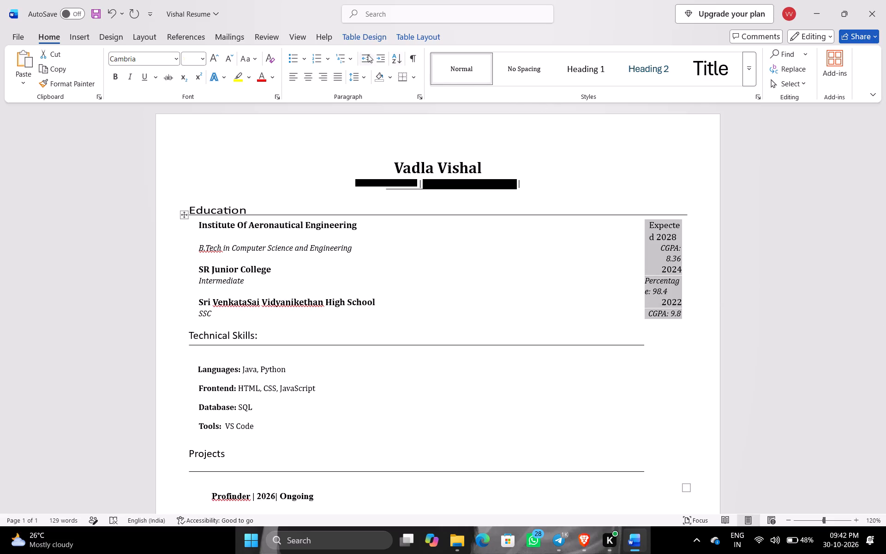
left_click(295, 81)
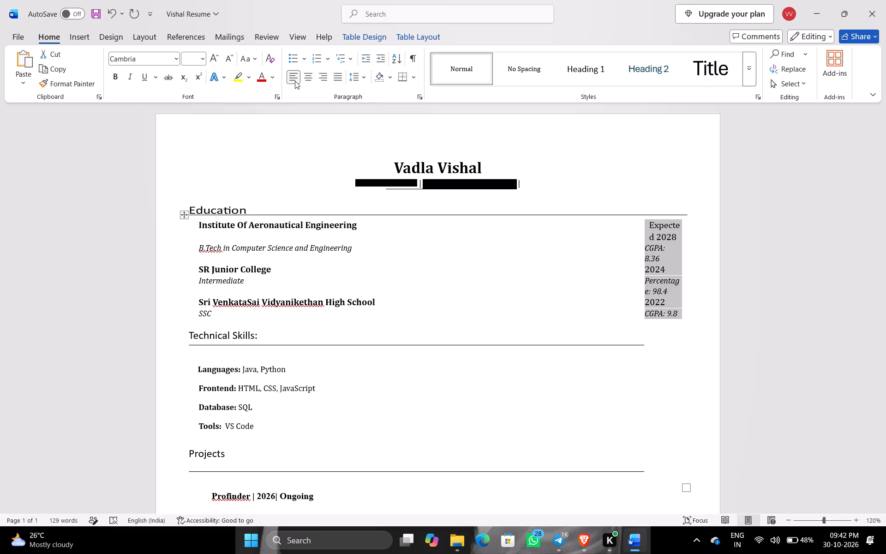
left_click(305, 74)
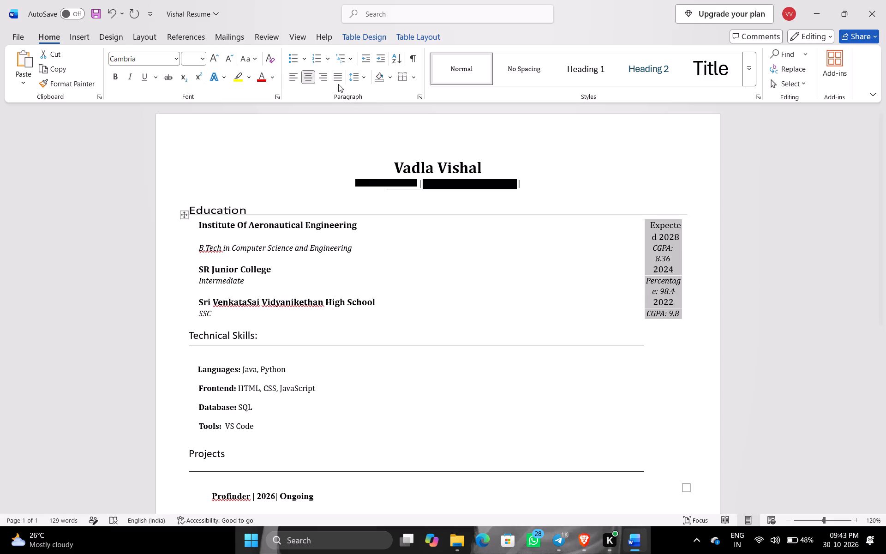
Try justified, right and centered alignment on the Education table's date and grade column, and settle on left alignment.
left_click(337, 72)
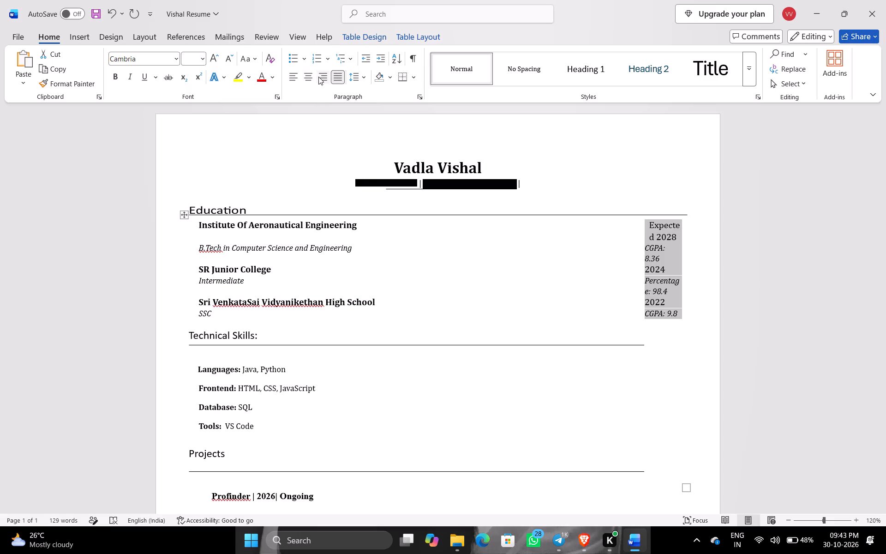
left_click(319, 76)
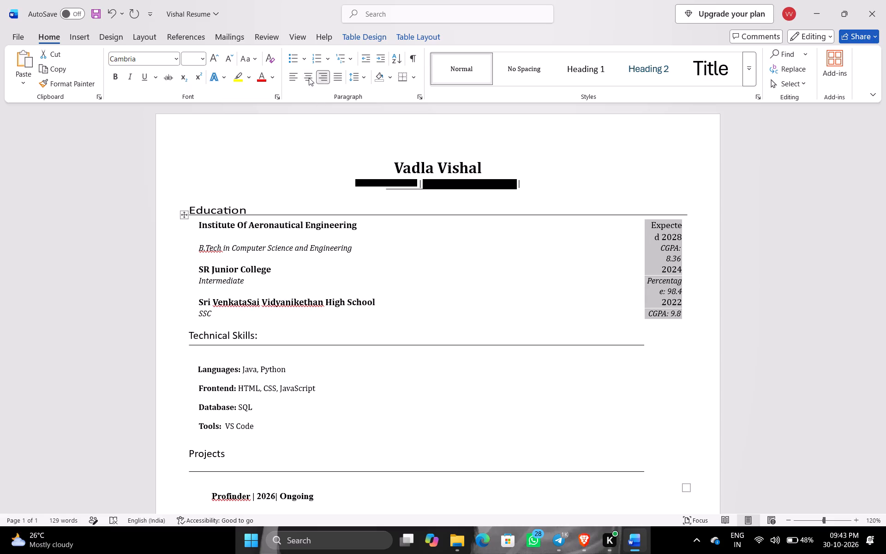
left_click(309, 77)
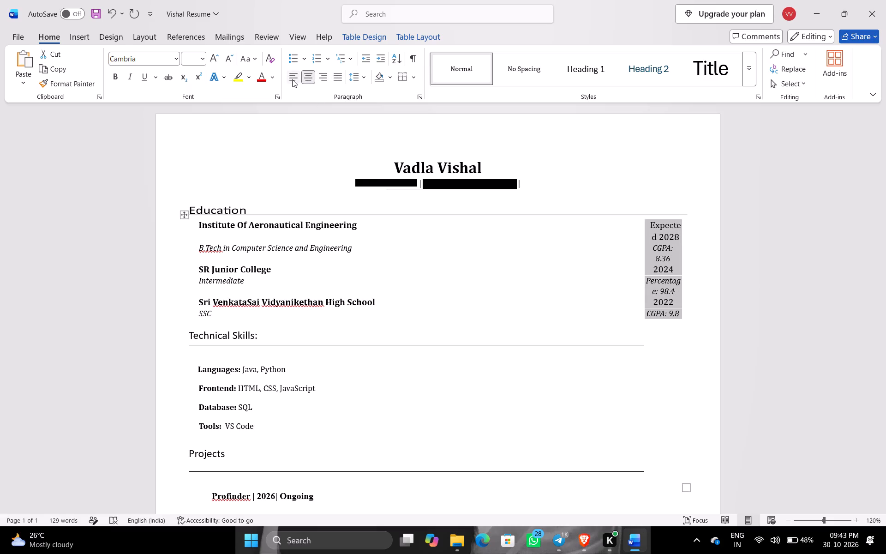
left_click(292, 79)
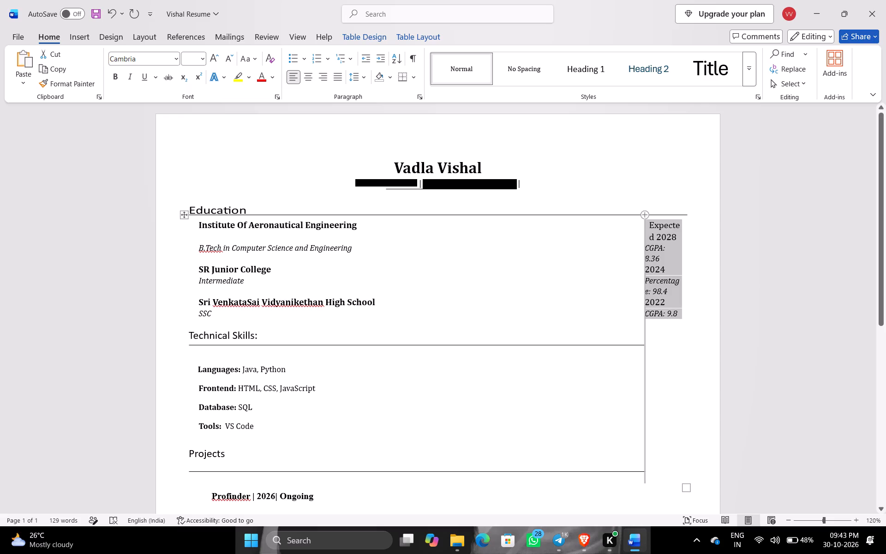
Try to remove the indent in front of Expected 2028 in the Institute Of Aeronautical Engineering row.
left_click(653, 225)
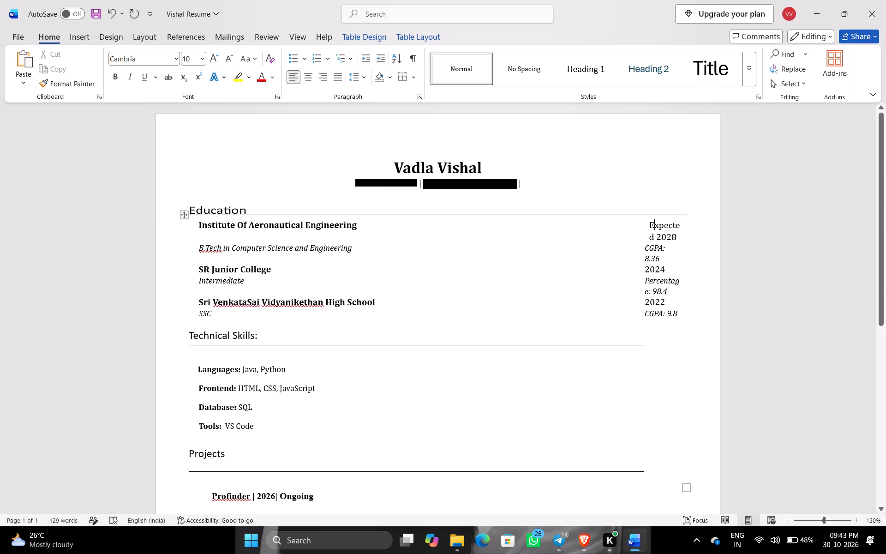
left_click(649, 226)
key("BackSpace")
key("BackSpace")
key("BackSpace")
key("BackSpace")
key("BackSpace")
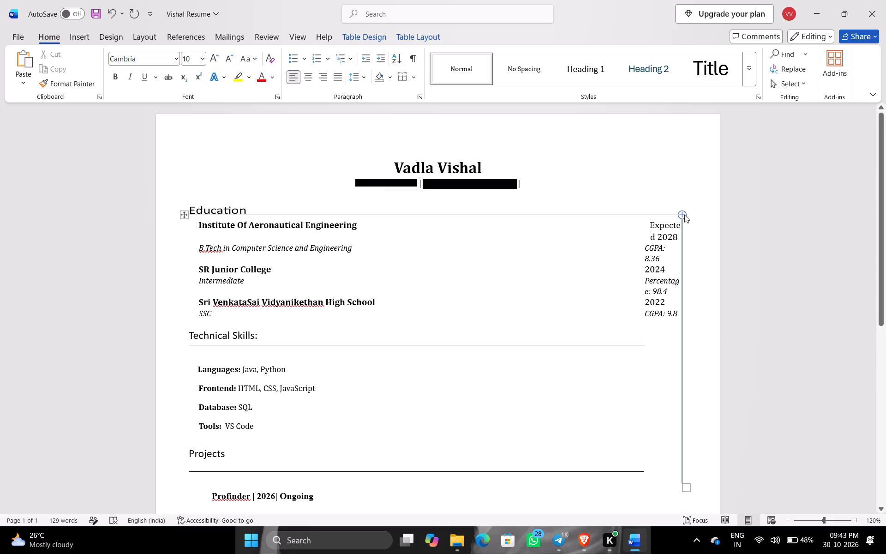
Try to widen the Education table's date and grade column by moving its outer border.
left_click_drag(684, 215, 695, 213)
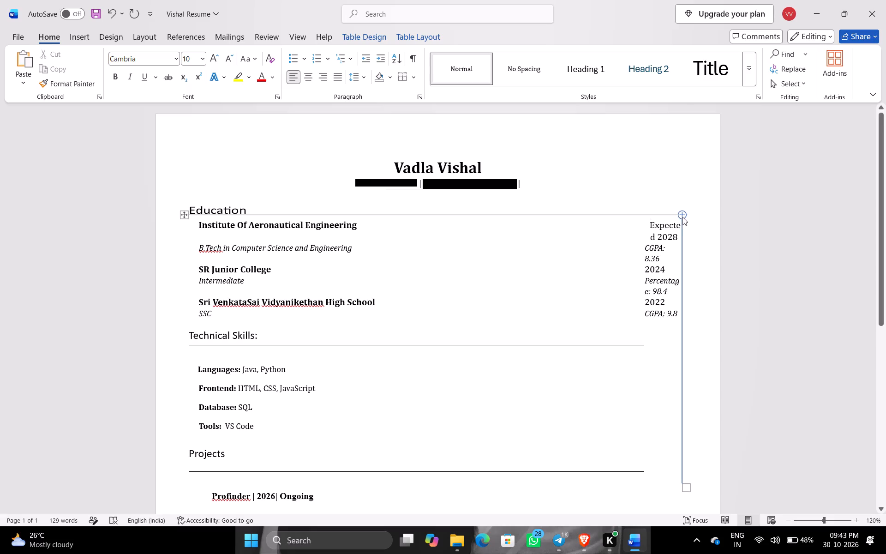
left_click(684, 216)
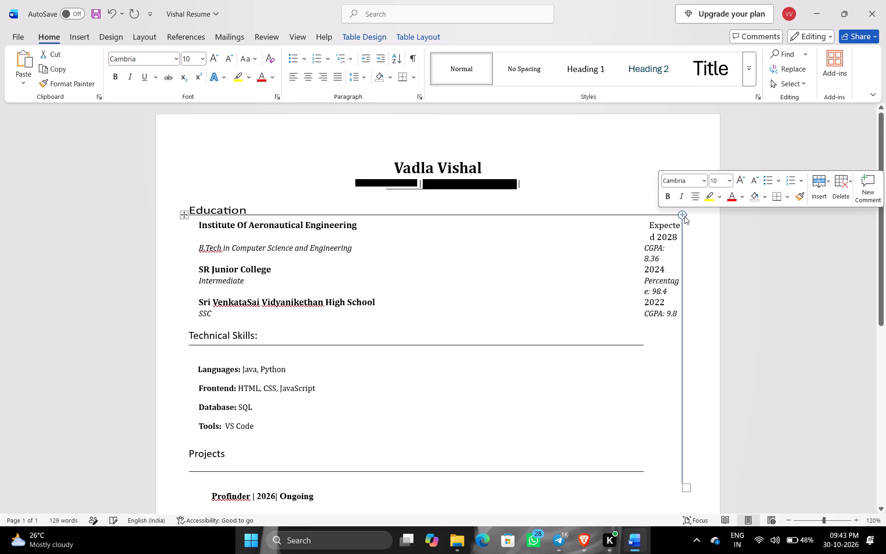
left_click(682, 215)
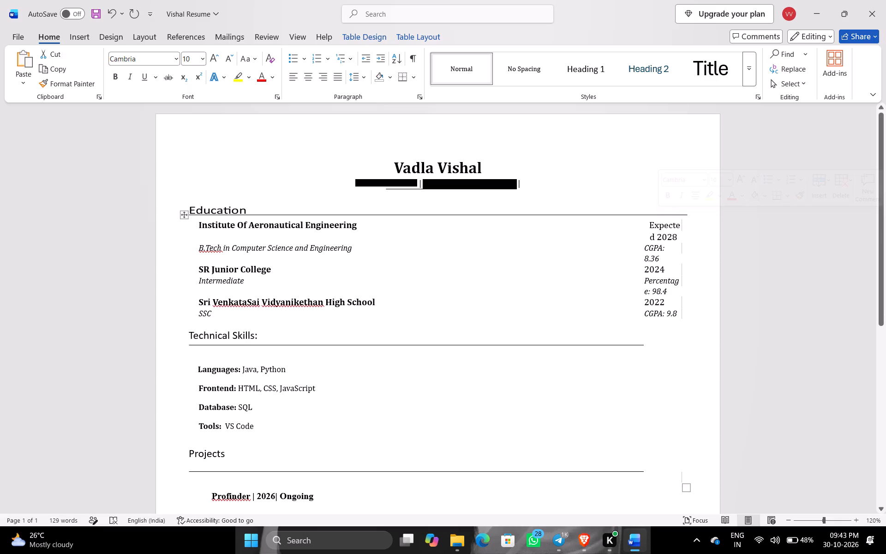
left_click(689, 229)
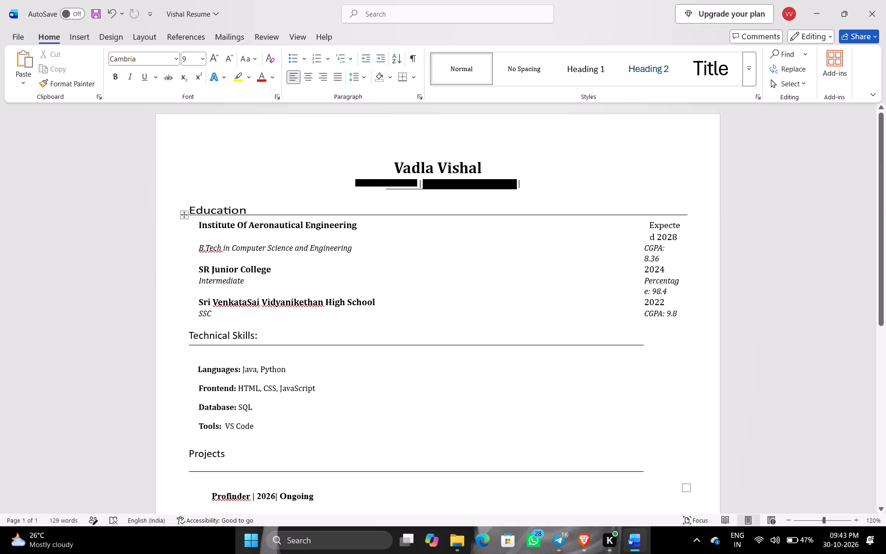
left_click(680, 226)
left_click(680, 226)
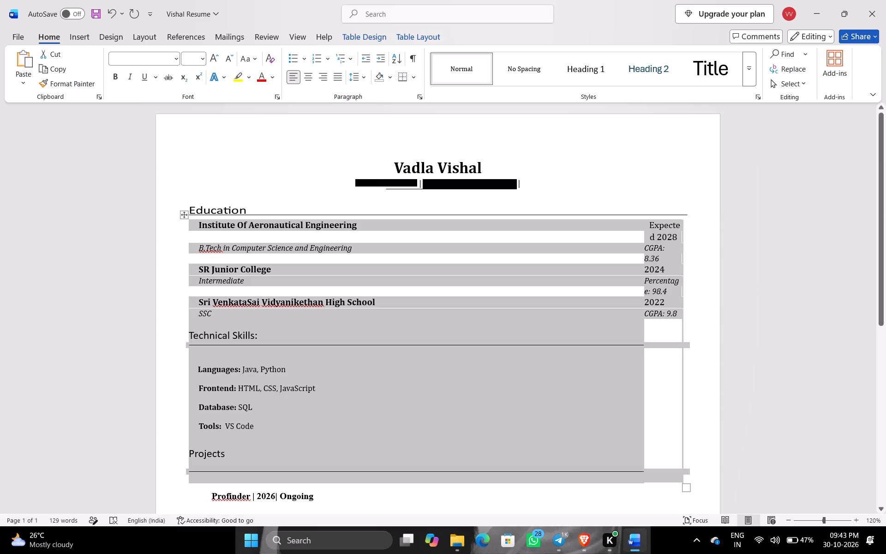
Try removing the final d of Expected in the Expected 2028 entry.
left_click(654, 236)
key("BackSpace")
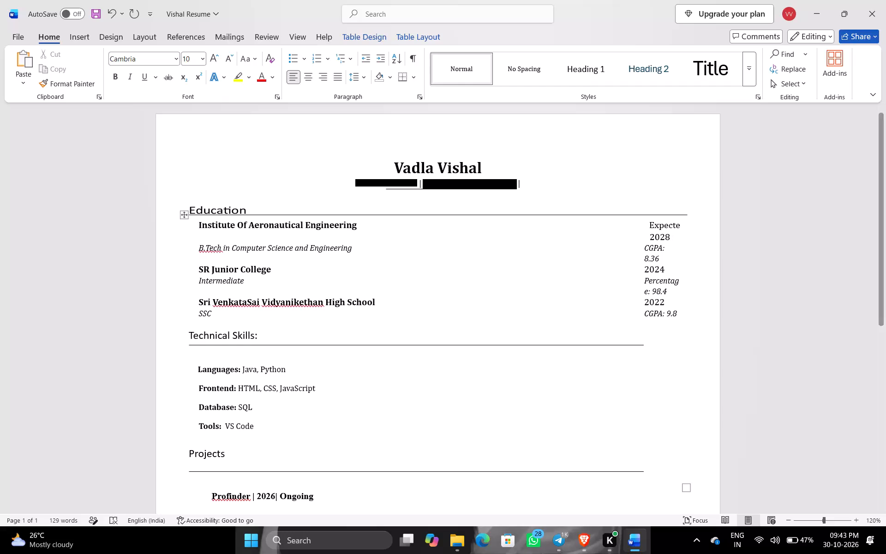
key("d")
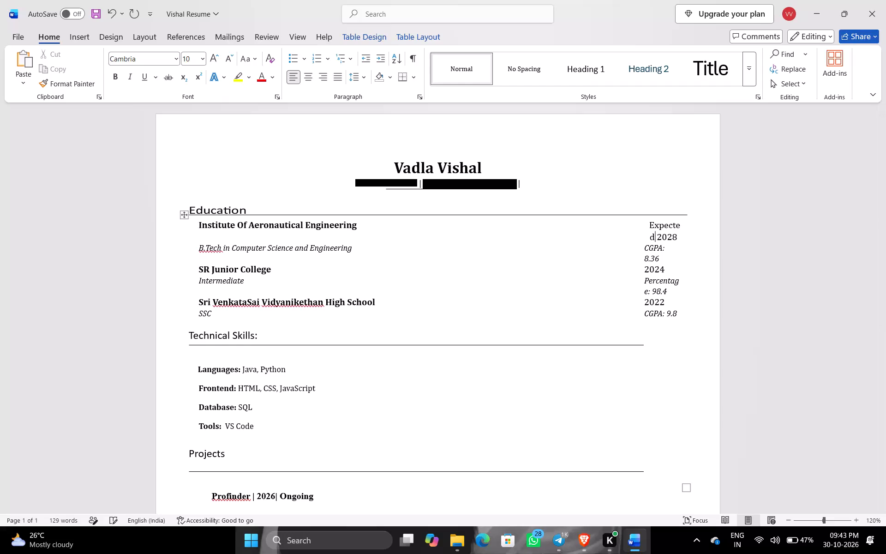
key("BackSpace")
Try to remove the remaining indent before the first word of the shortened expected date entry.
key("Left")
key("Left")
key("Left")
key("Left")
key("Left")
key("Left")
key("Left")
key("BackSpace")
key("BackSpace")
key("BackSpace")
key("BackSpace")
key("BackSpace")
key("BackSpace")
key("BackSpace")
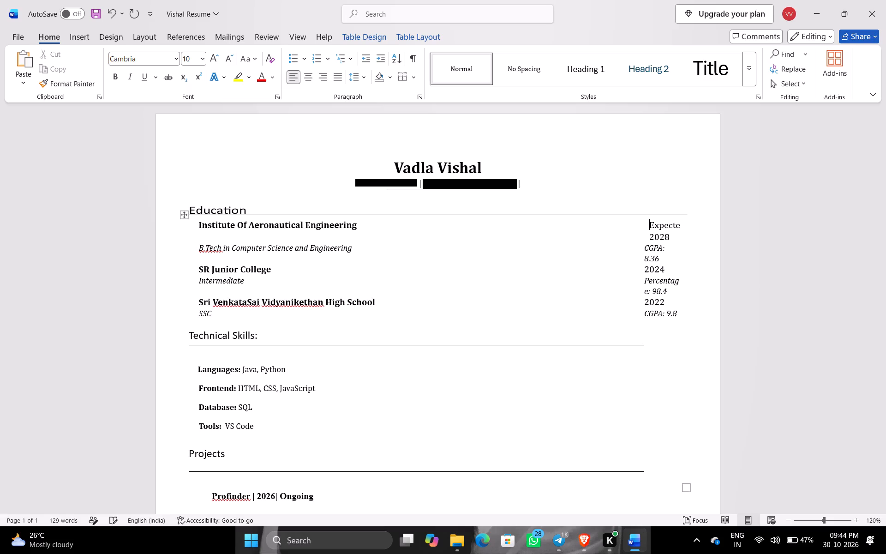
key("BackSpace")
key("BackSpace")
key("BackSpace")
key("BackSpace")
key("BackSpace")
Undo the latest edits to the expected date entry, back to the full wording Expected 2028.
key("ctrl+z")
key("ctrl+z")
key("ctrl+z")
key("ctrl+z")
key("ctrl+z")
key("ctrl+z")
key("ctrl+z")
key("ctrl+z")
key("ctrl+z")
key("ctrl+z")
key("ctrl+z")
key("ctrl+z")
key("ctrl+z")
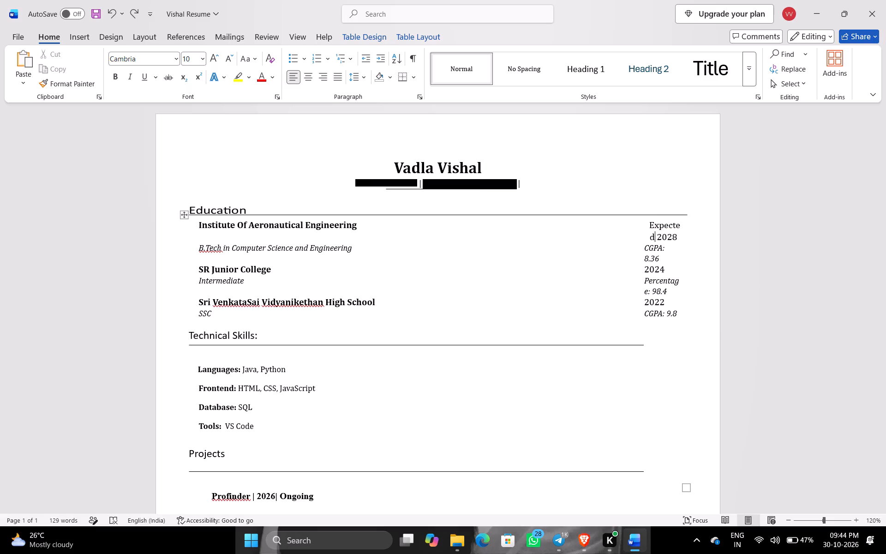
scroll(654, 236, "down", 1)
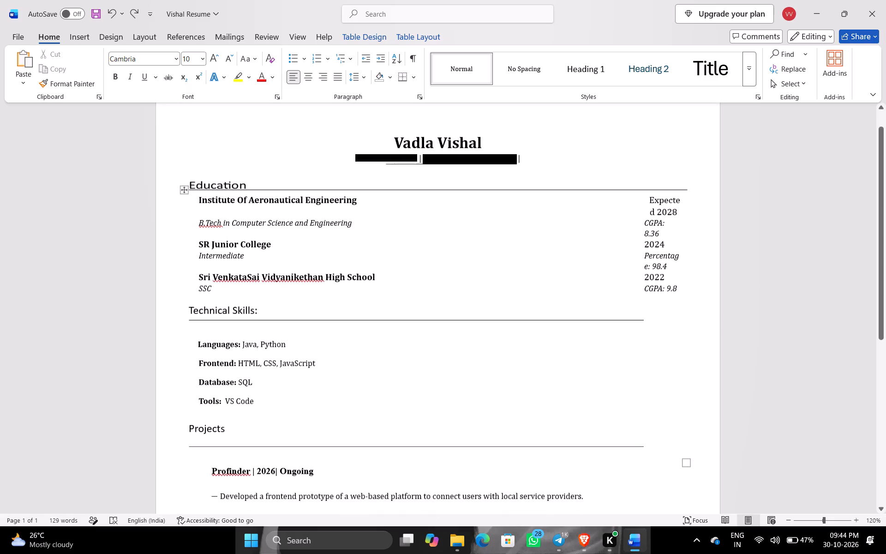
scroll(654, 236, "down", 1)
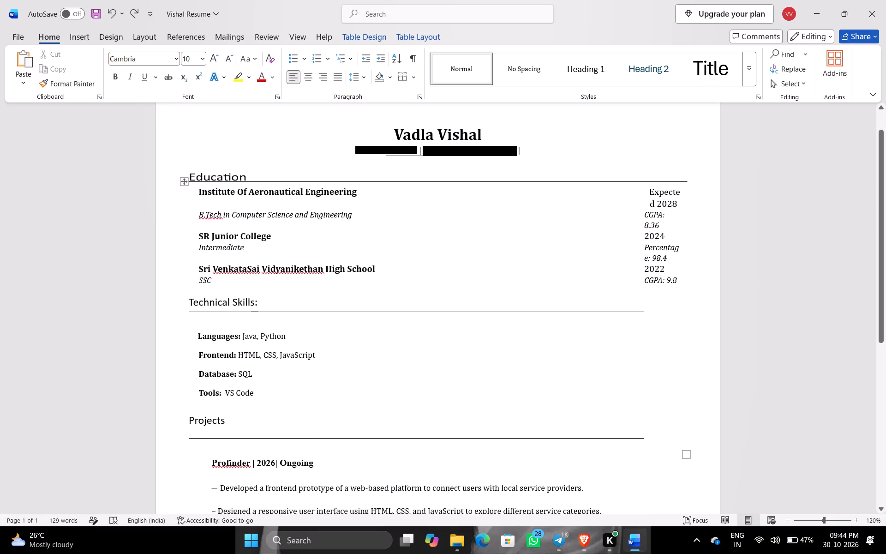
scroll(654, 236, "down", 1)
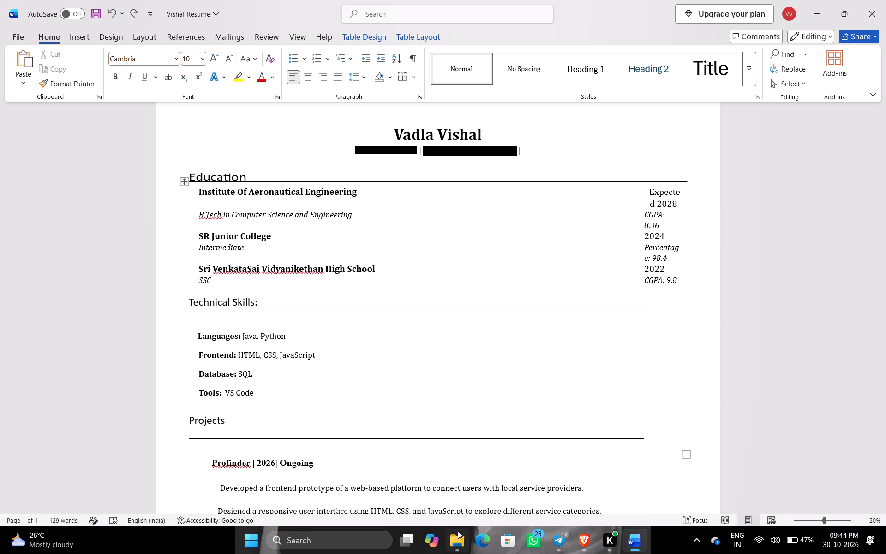
Switch to File Explorer and open the recently used PDF Harshith_Resume (1) as a reference.
left_click(434, 459)
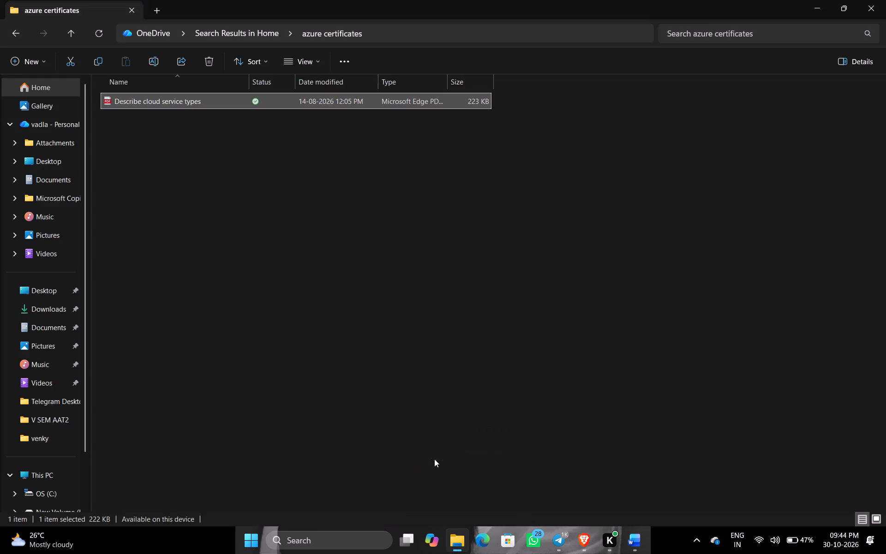
left_click(48, 81)
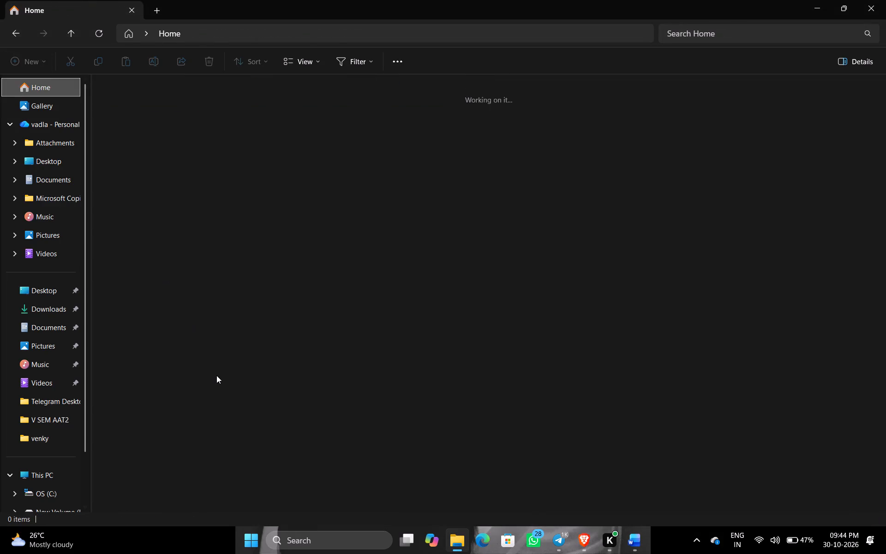
scroll(216, 375, "down", 1)
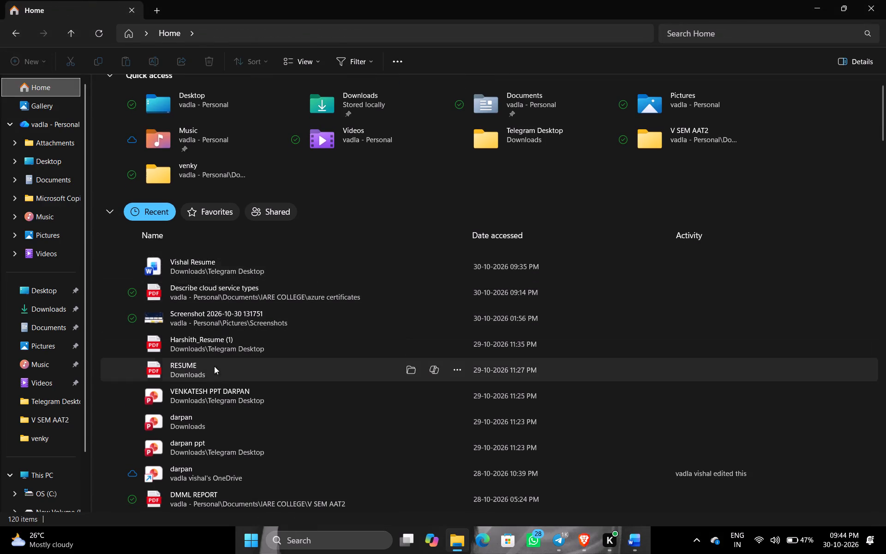
double_click(221, 349)
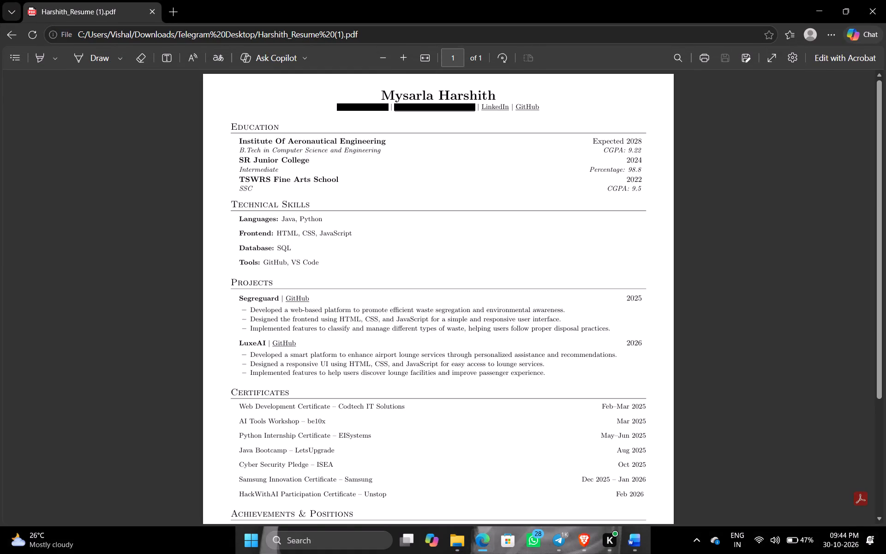
Examine the reference resume's sections and layout from Education to Coding Profiles, and close the PDF.
scroll(244, 140, "down", 1)
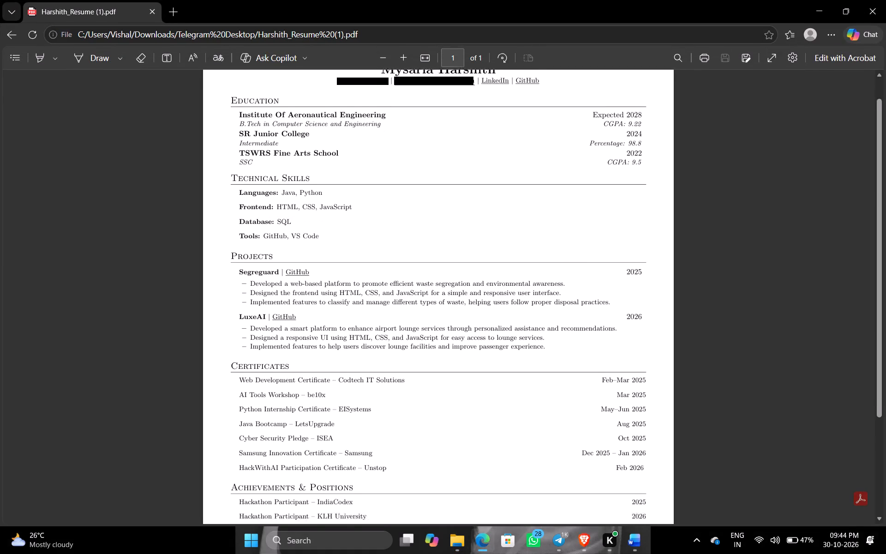
scroll(244, 140, "down", 3)
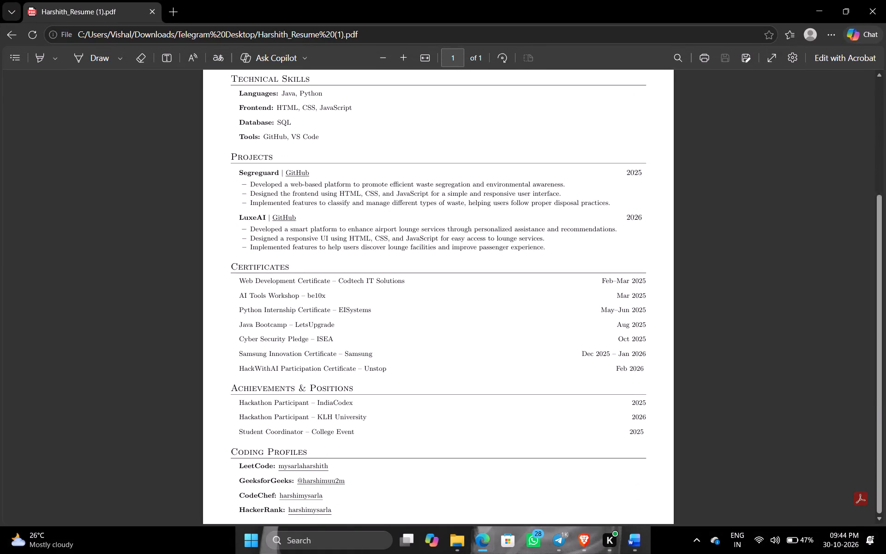
scroll(244, 140, "down", 2)
scroll(244, 140, "up", 6)
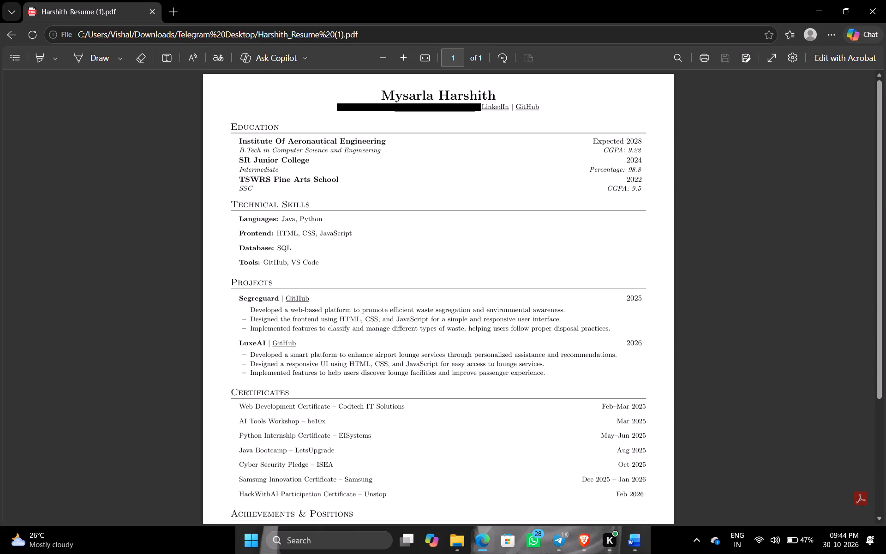
left_click_drag(233, 129, 262, 114)
left_click_drag(262, 114, 479, 189)
left_click(479, 189)
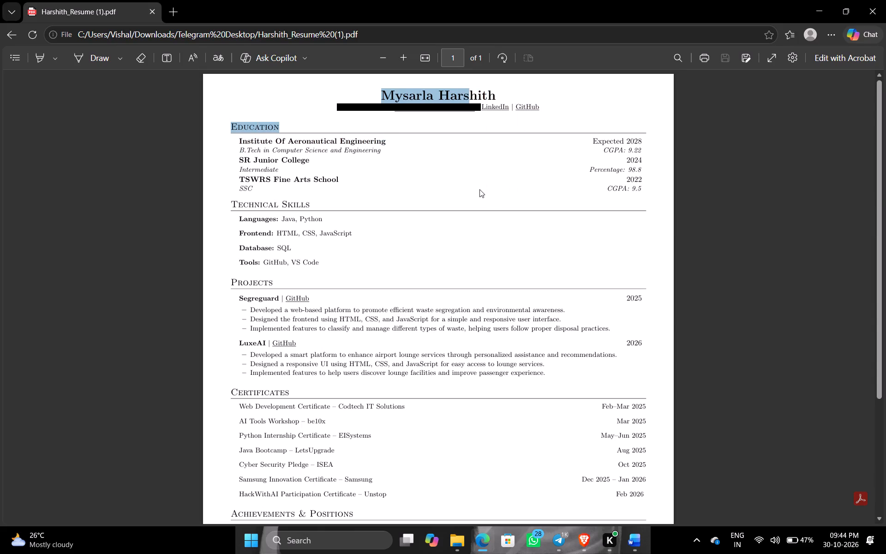
left_click(151, 14)
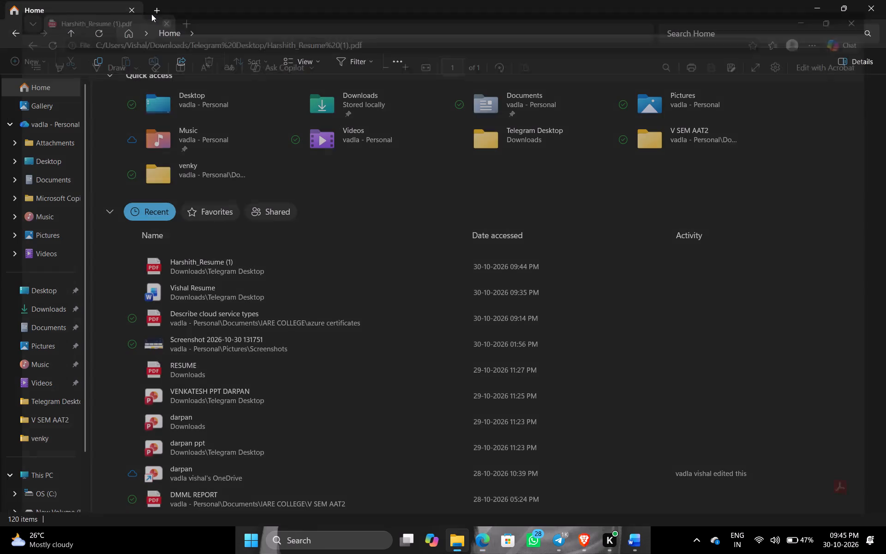
Open the Vishal Resume document from the recent files in File Explorer.
double_click(217, 296)
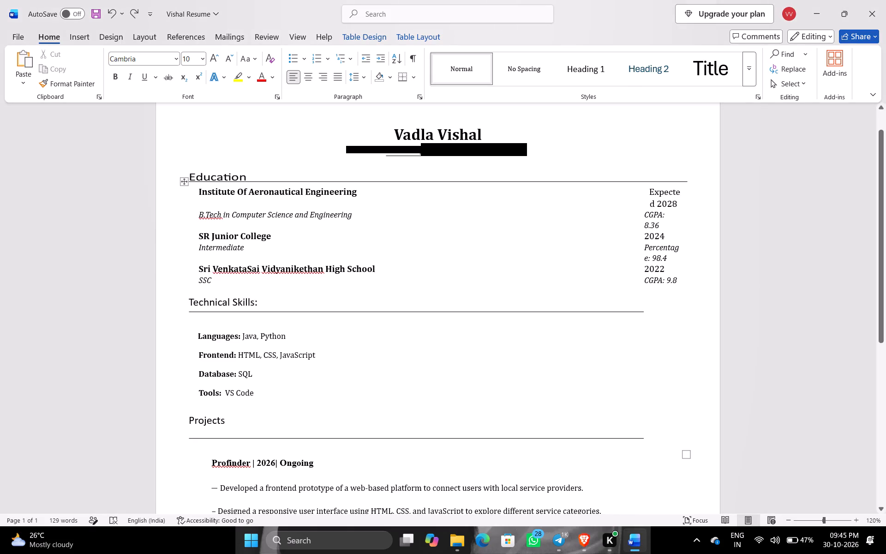
Check the font and size of each section heading in the resume, from Certificates and Coding Profiles up to Education.
left_click_drag(189, 174, 259, 177)
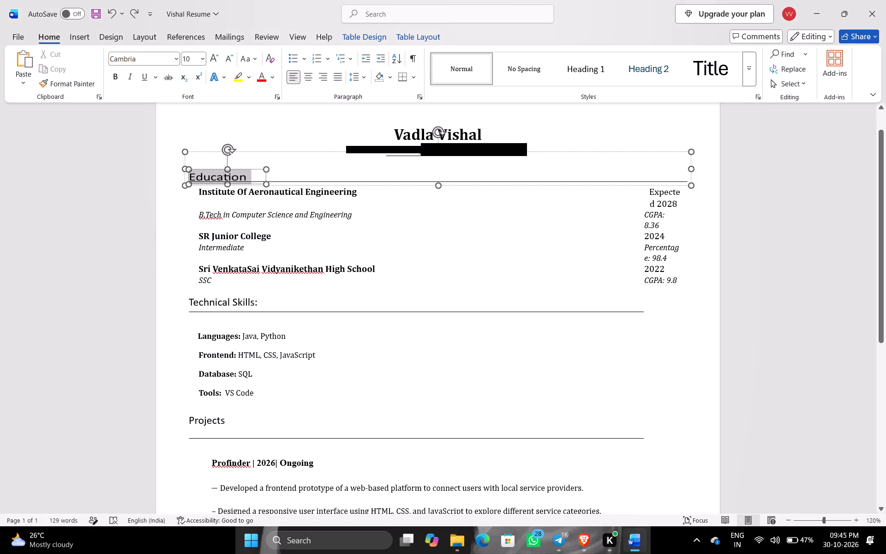
left_click_drag(259, 177, 251, 177)
left_click(251, 177)
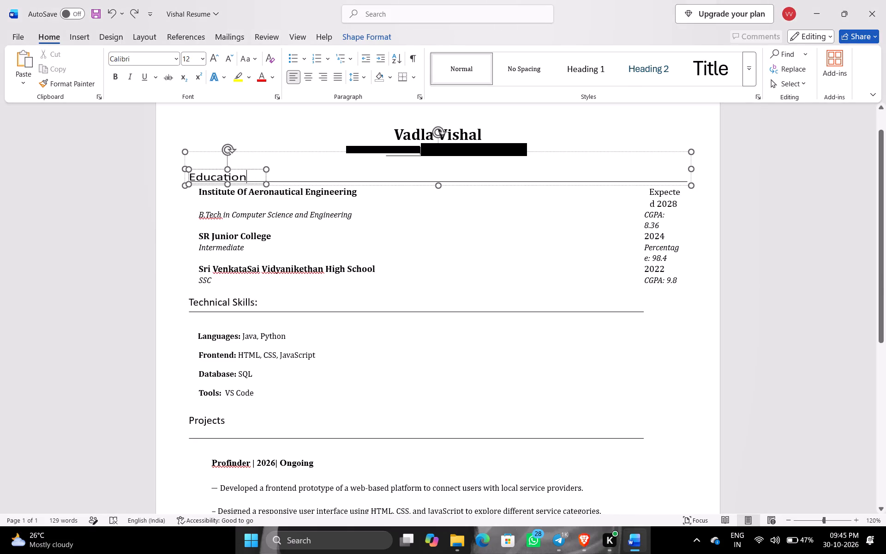
scroll(411, 356, "down", 6)
left_click(411, 356)
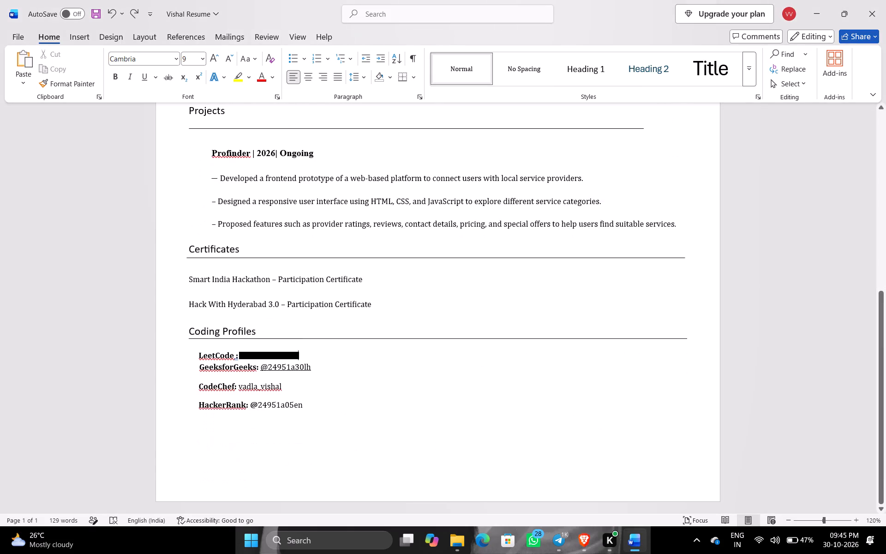
scroll(411, 356, "up", 2)
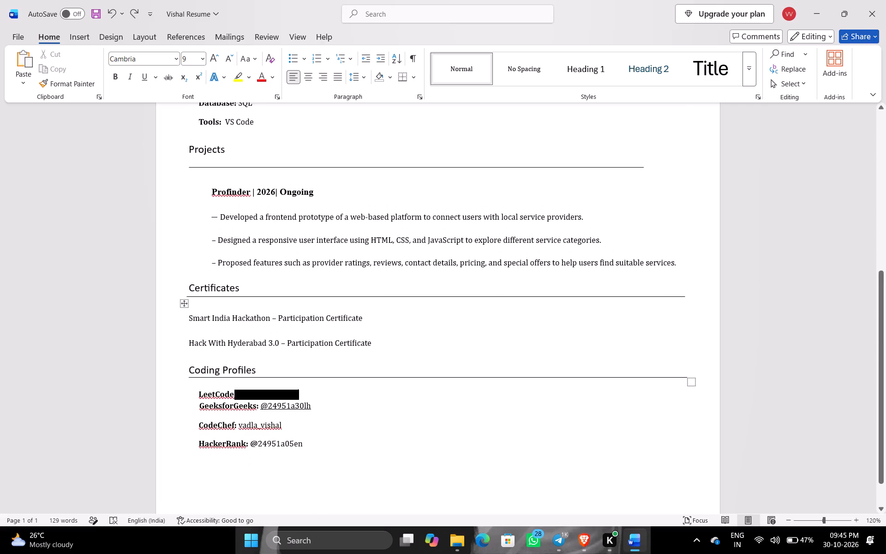
scroll(411, 356, "up", 1)
left_click(216, 288)
left_click(216, 288)
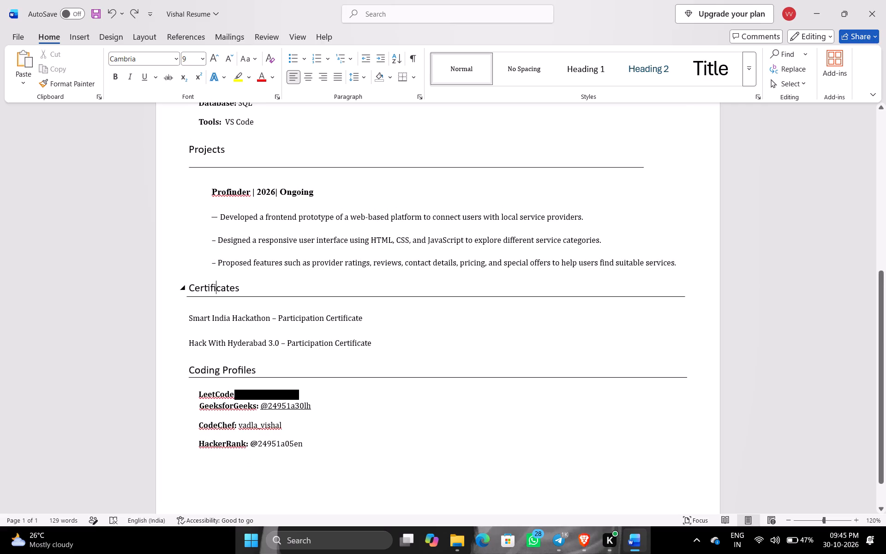
triple_click(216, 288)
left_click(216, 288)
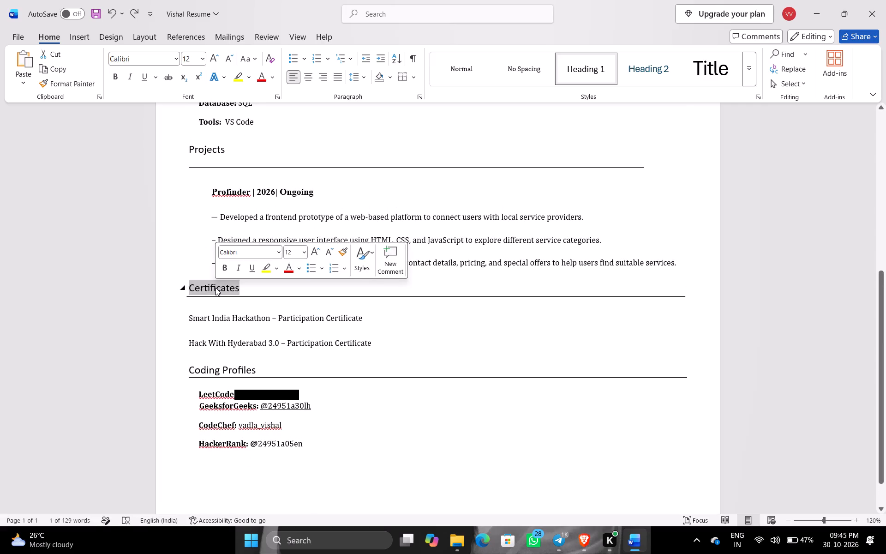
triple_click(227, 375)
left_click(227, 375)
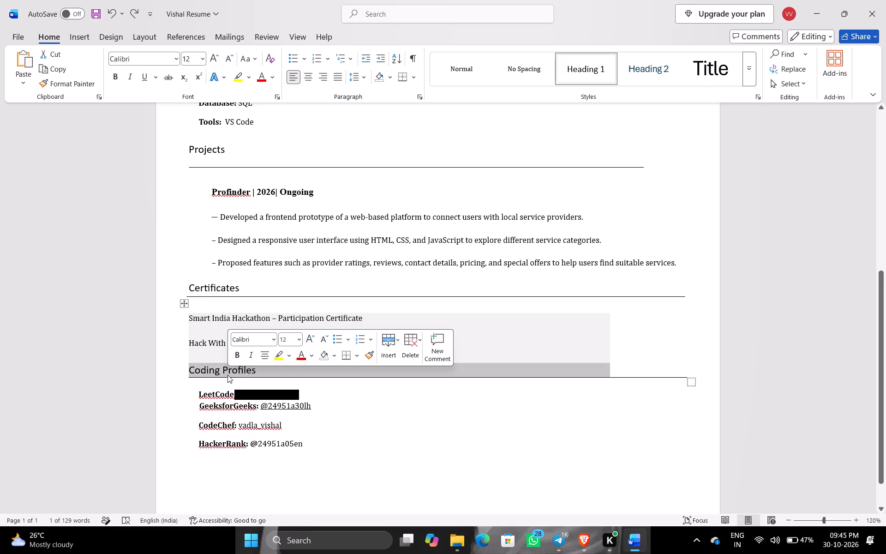
scroll(207, 278, "up", 1)
triple_click(202, 241)
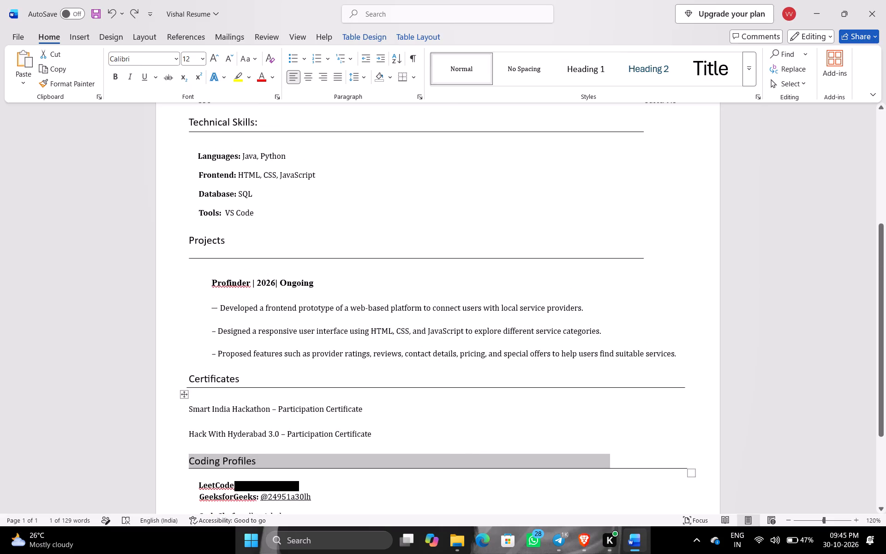
scroll(202, 241, "up", 1)
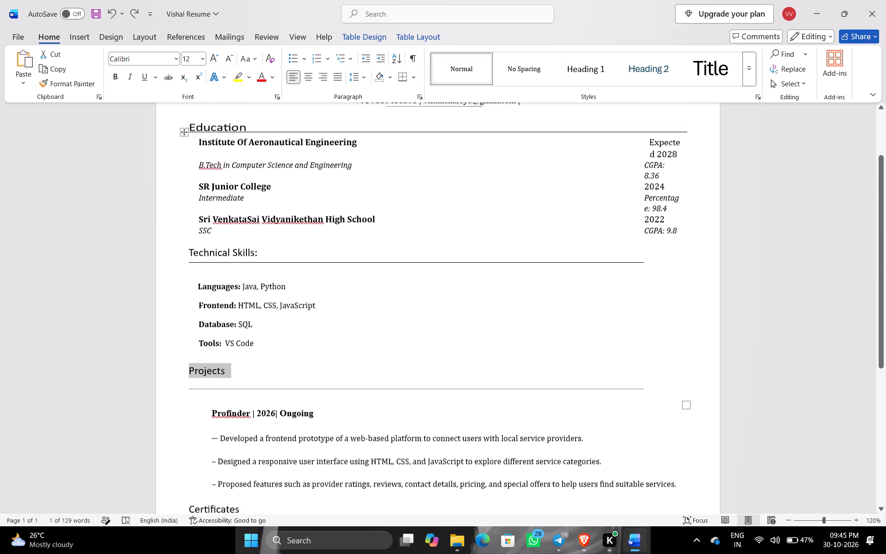
triple_click(208, 253)
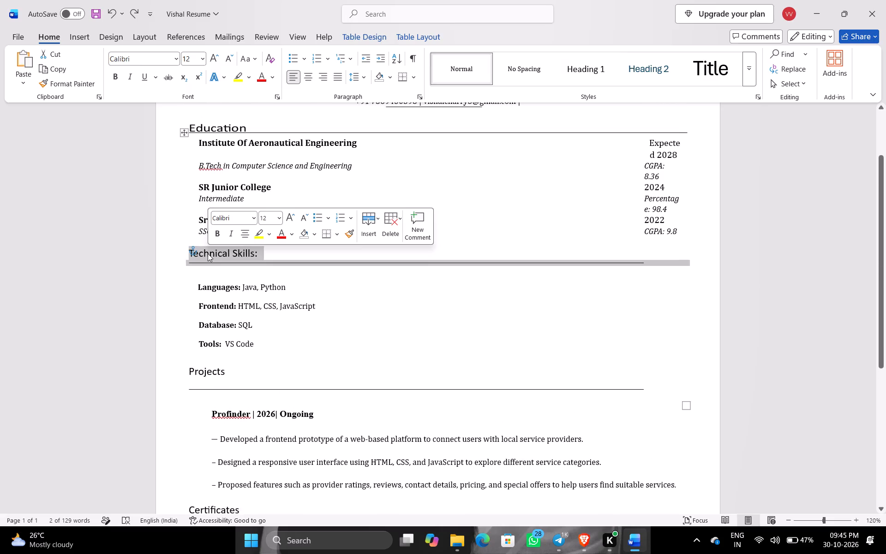
scroll(208, 253, "up", 1)
triple_click(210, 211)
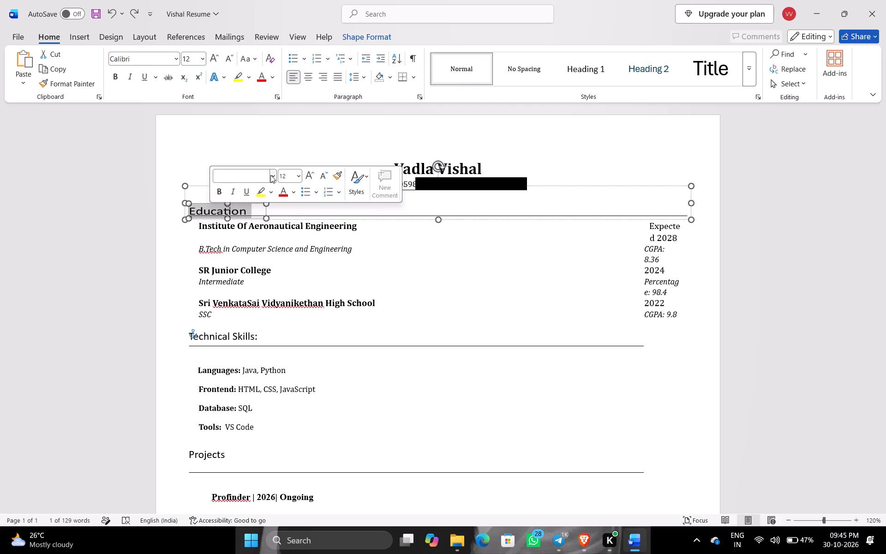
Recheck the font formatting of the Technical Skills, Projects, Certificates and Coding Profiles headings.
triple_click(218, 331)
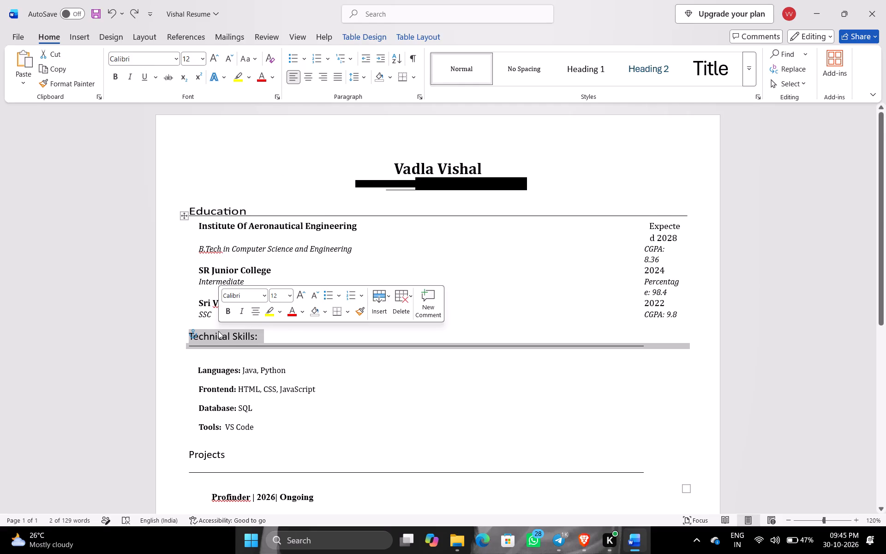
scroll(218, 331, "down", 3)
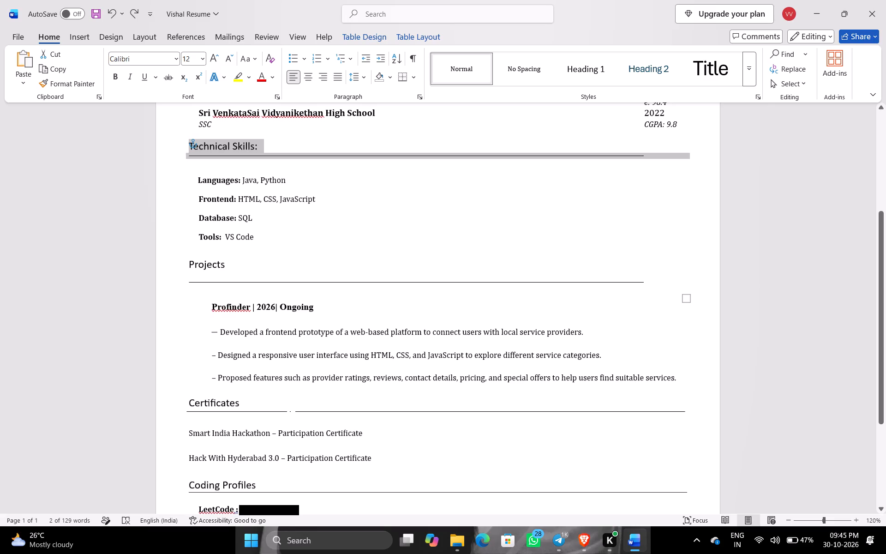
double_click(214, 266)
scroll(214, 266, "down", 1)
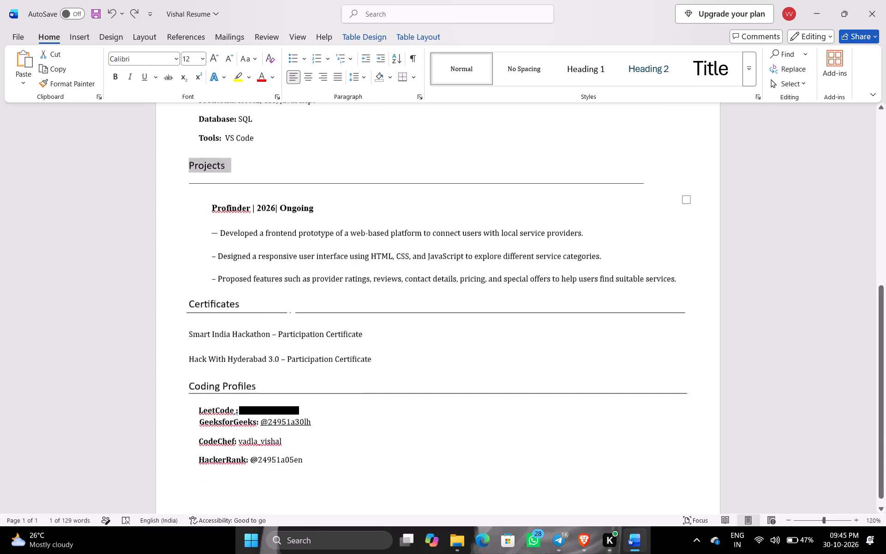
double_click(214, 253)
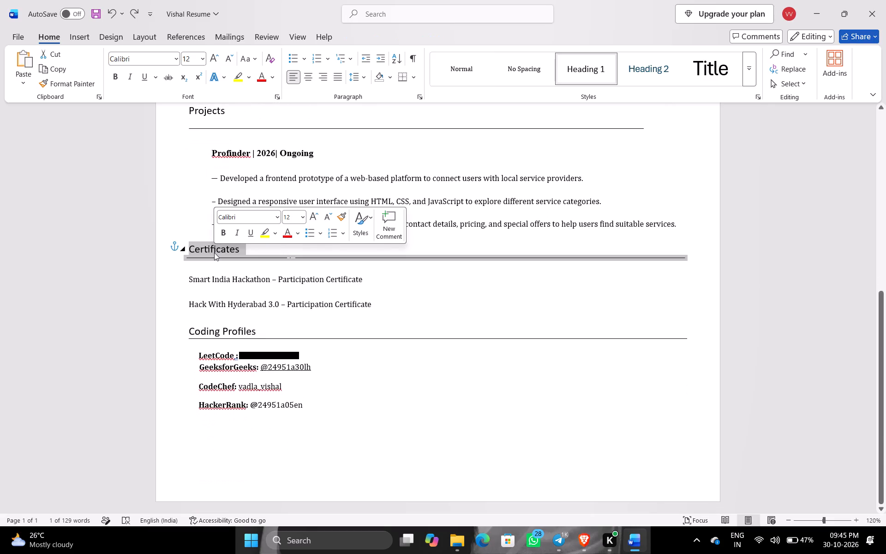
triple_click(219, 331)
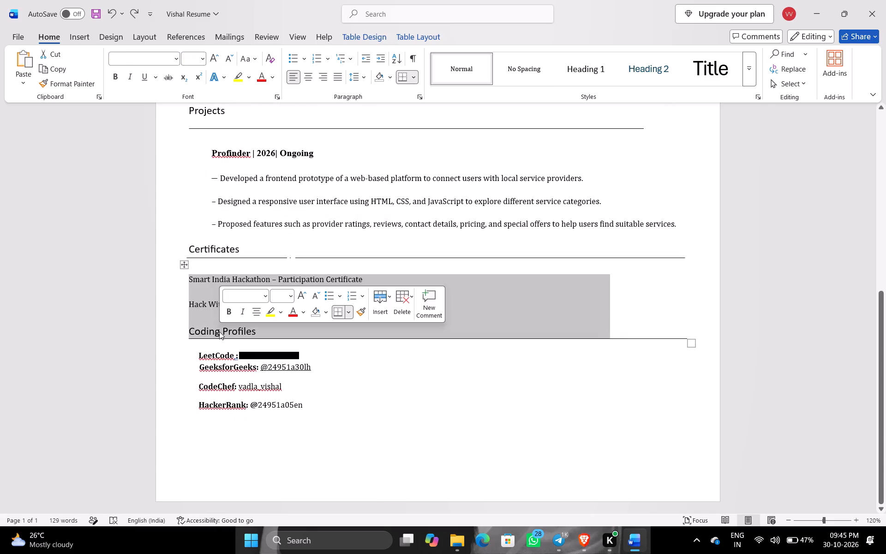
left_click(249, 334)
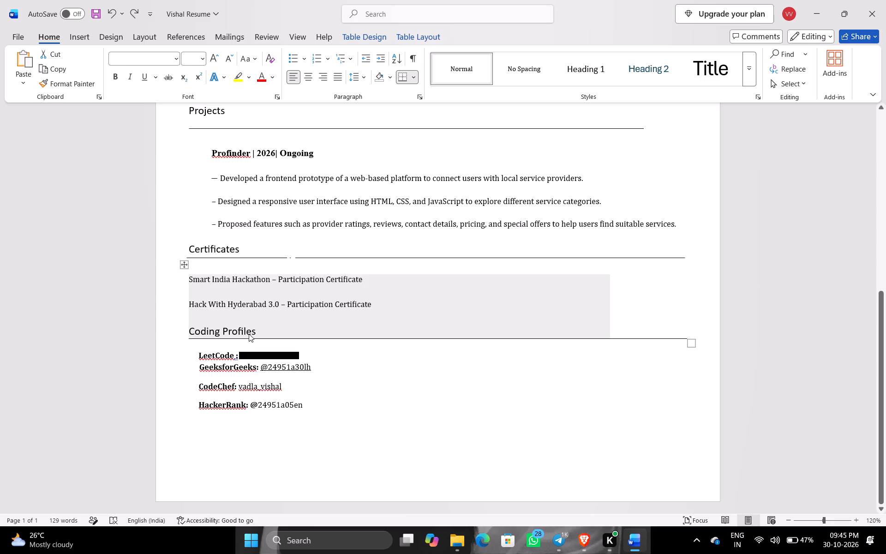
left_click_drag(256, 331, 191, 330)
left_click(460, 421)
Delete the Education table's cells holding the dates and scores, shifting the remaining cells left.
scroll(460, 421, "up", 1)
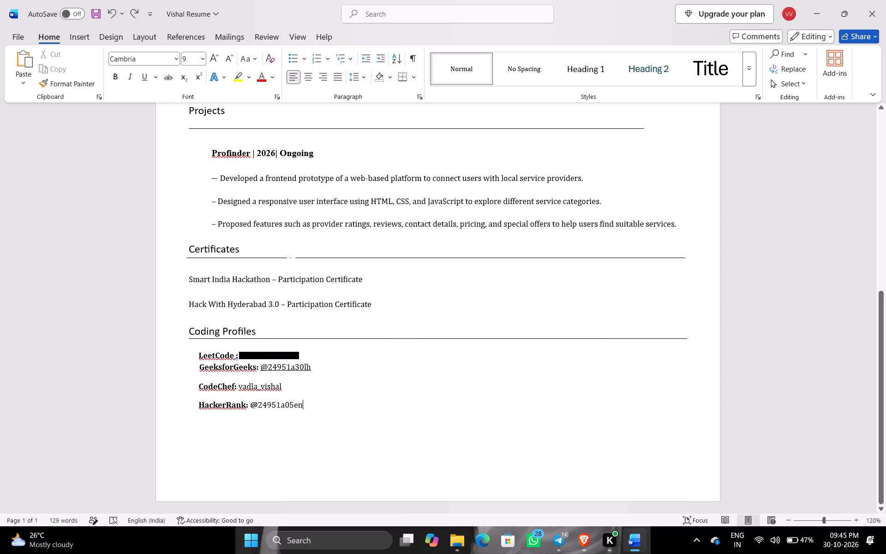
scroll(460, 421, "up", 2)
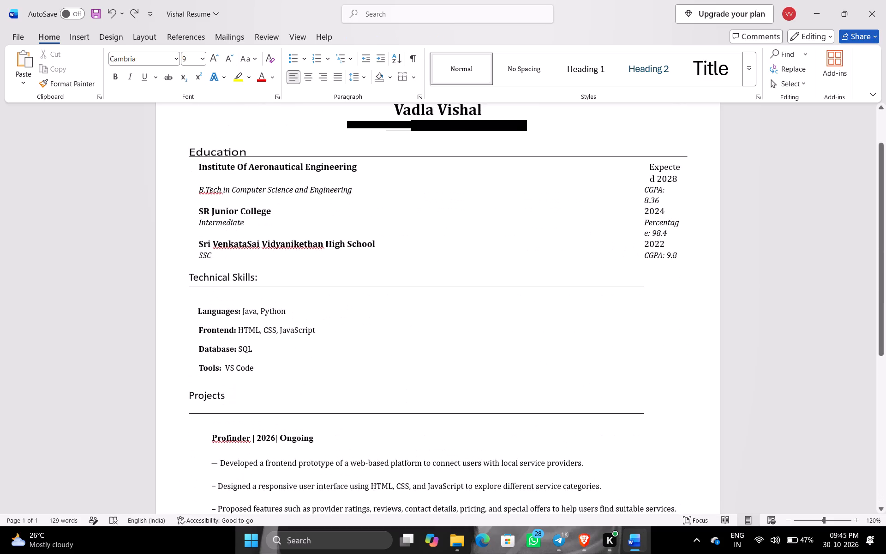
left_click_drag(652, 167, 662, 253)
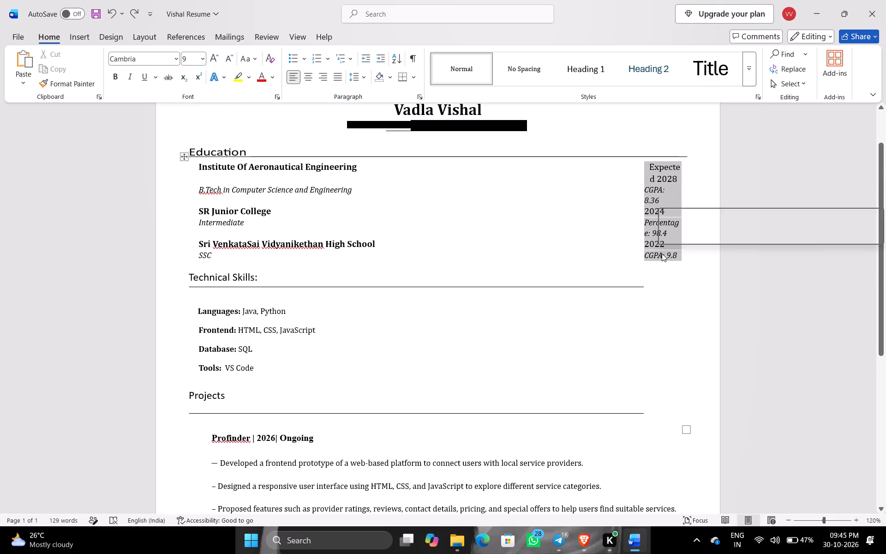
key("BackSpace")
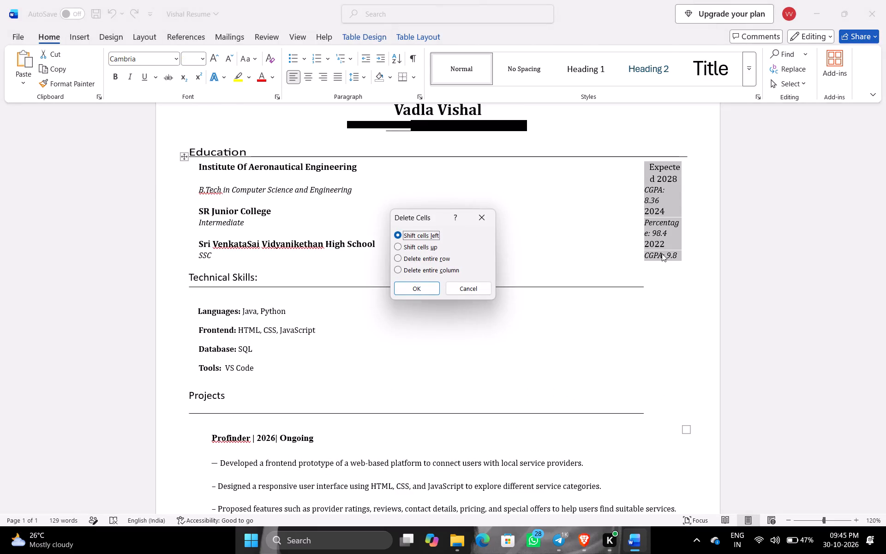
left_click(407, 287)
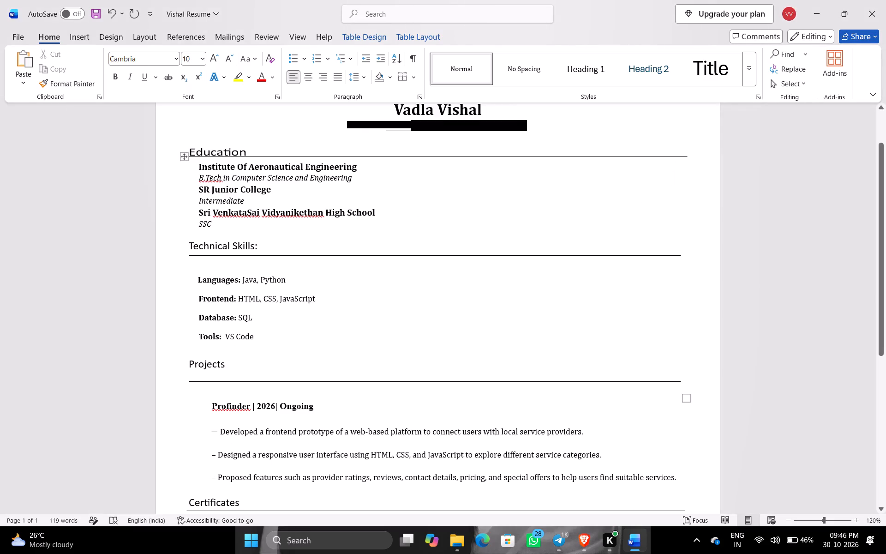
Insert a long run of spaces after Institute Of Aeronautical Engineering, reaching close to the end of the Education heading's rule.
left_click(385, 169)
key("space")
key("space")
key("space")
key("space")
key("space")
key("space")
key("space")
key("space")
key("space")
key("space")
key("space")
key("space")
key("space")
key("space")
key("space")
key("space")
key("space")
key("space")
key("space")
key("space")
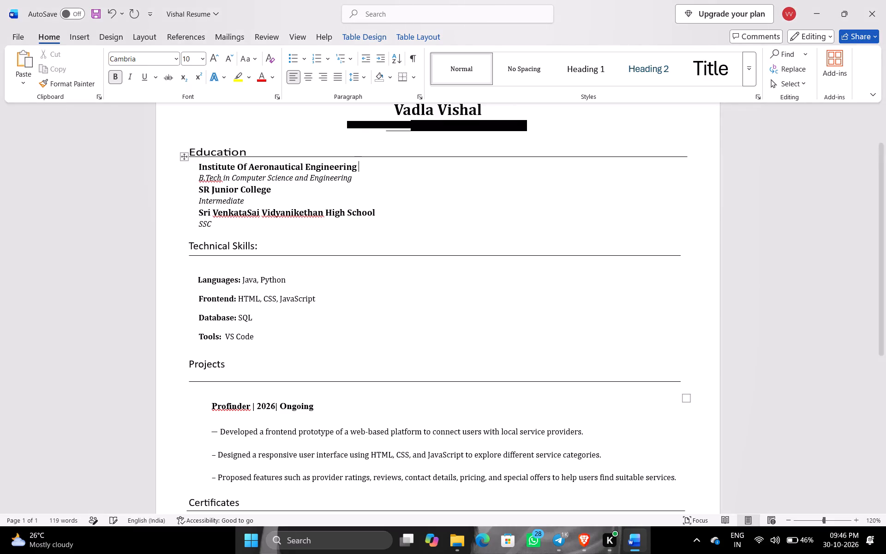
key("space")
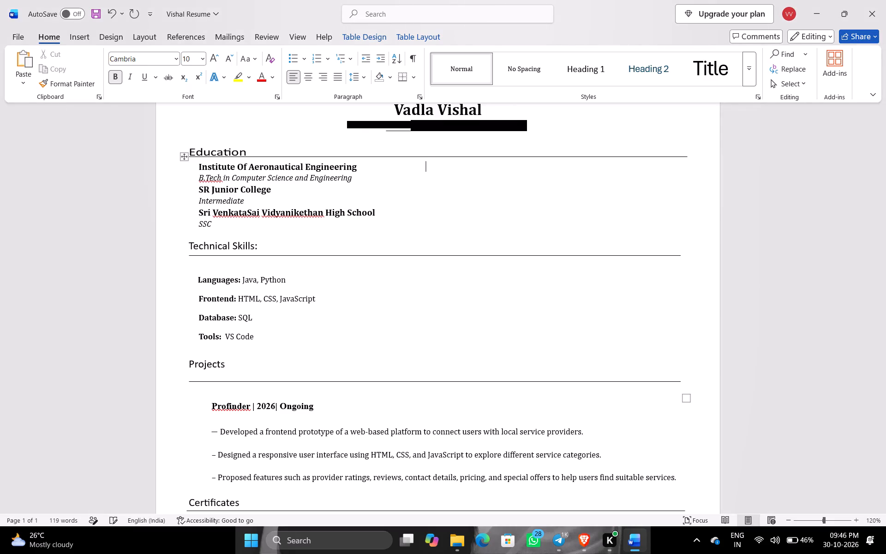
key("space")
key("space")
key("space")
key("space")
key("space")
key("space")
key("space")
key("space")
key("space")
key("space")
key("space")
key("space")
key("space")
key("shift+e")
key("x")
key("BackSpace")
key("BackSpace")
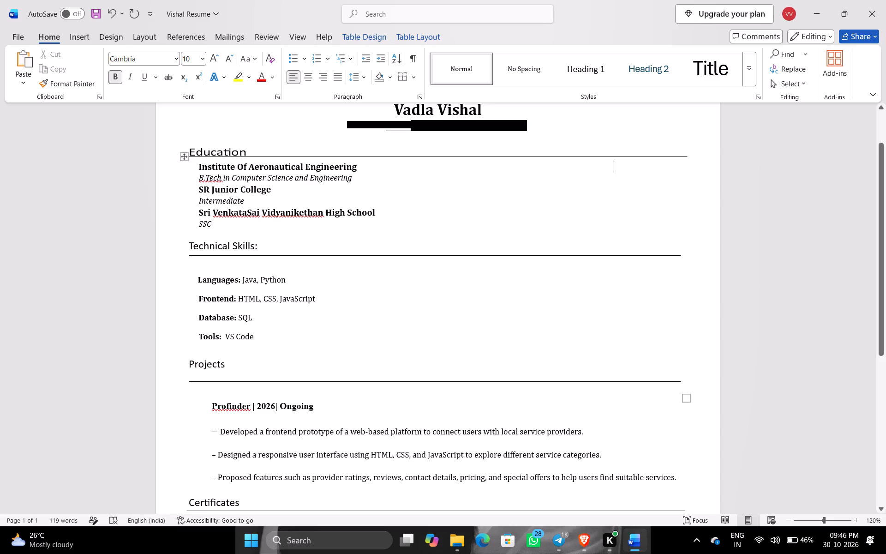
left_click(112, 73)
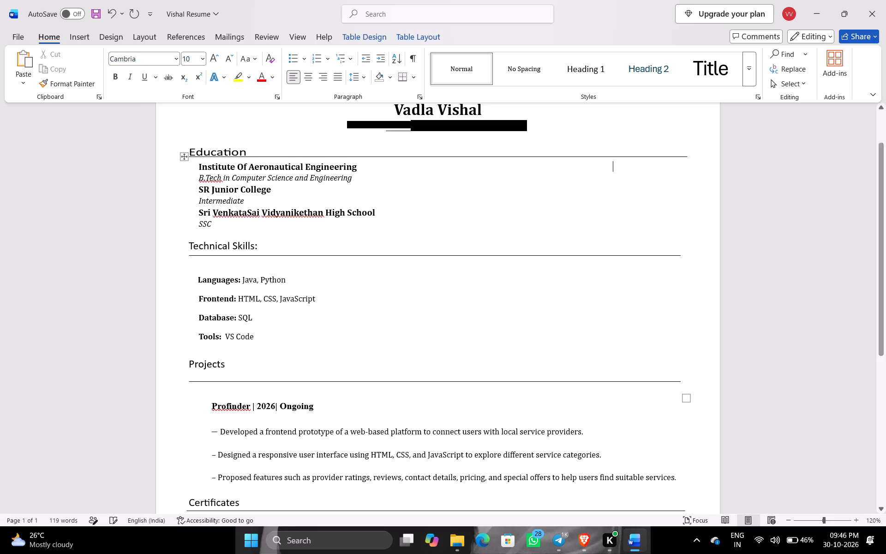
Remove the bold formatting from the word Languages in the Technical Skills section.
left_click(243, 277)
left_click_drag(243, 277, 271, 283)
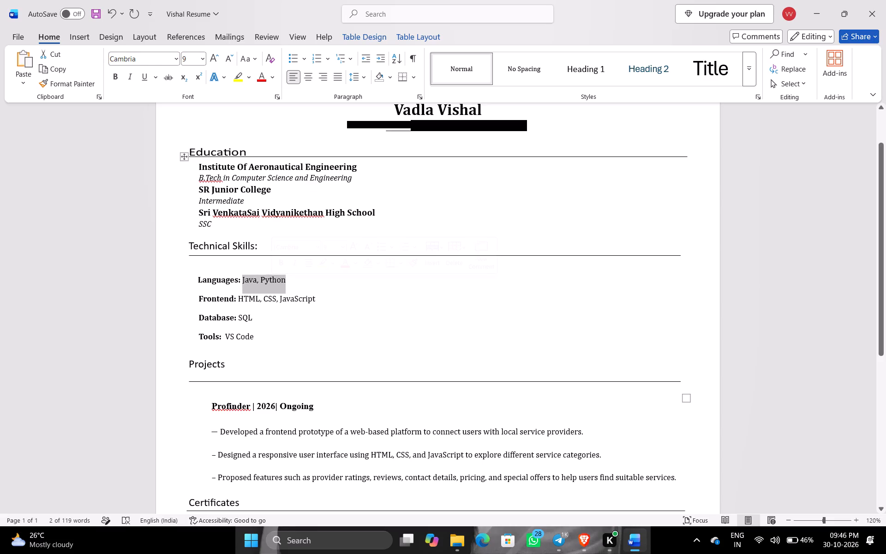
left_click(222, 279)
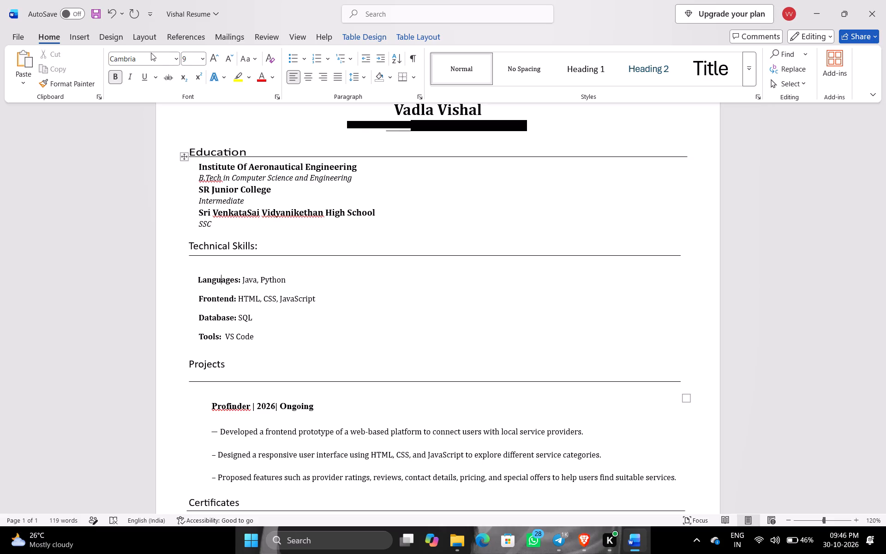
left_click(118, 74)
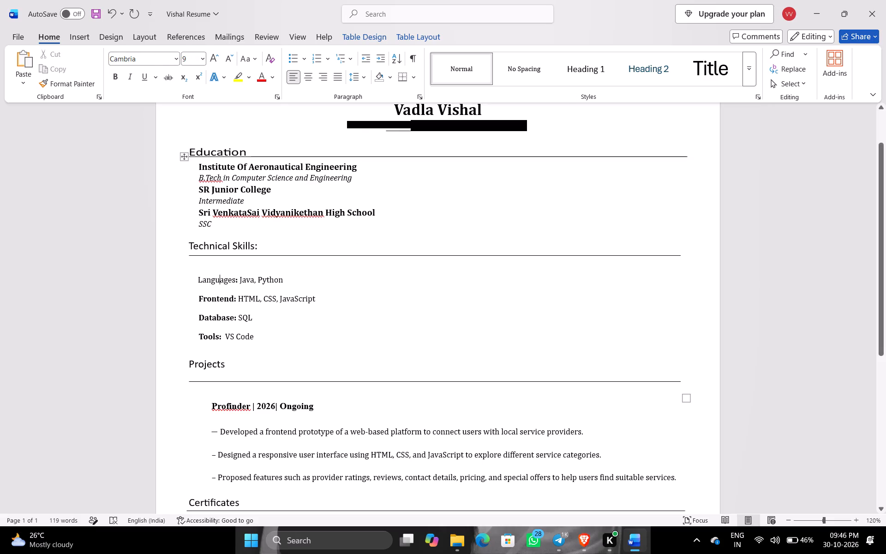
Add the text Expected 2028 at the end of the spaces following Institute Of Aeronautical Engineering in the Education section.
left_click(571, 169)
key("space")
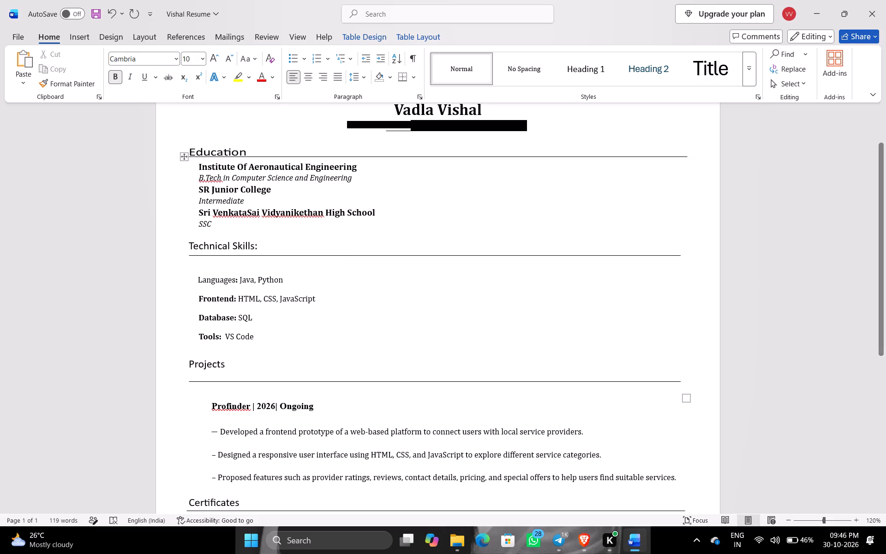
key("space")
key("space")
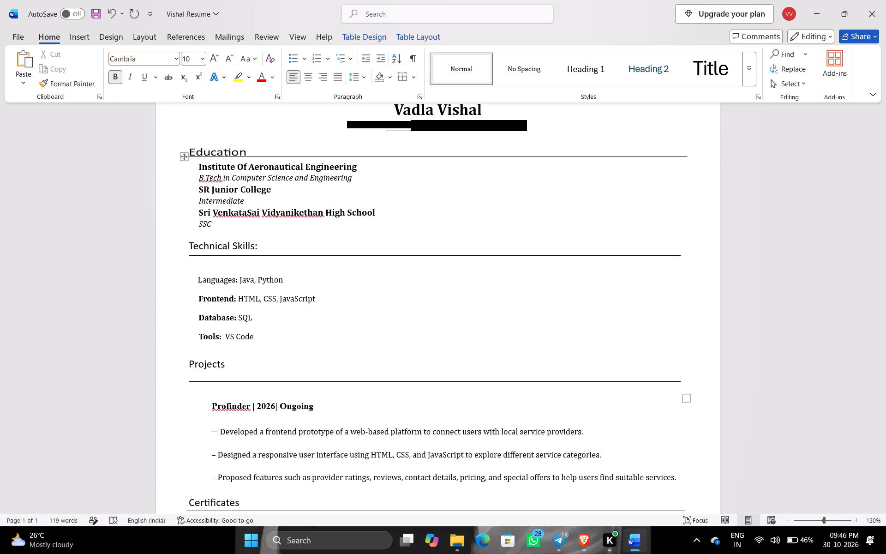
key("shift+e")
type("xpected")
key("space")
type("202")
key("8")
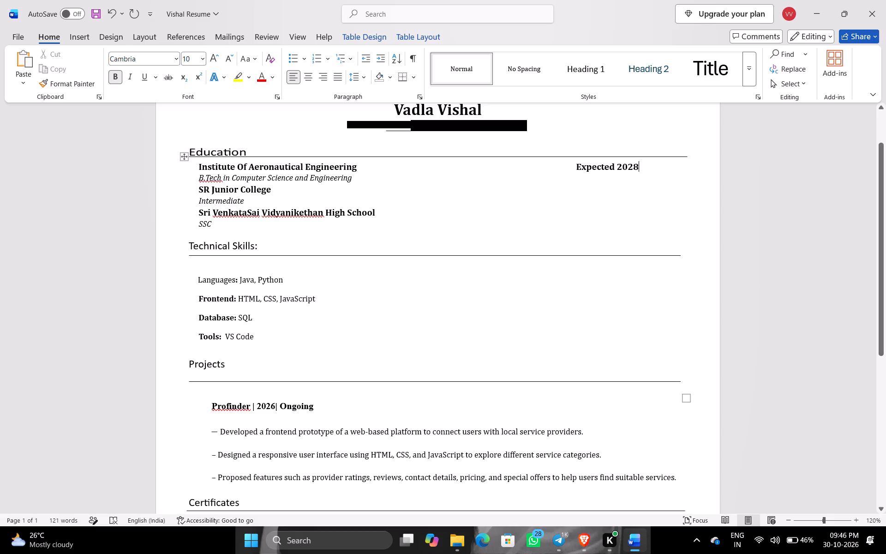
Set the text Expected 2028 to font size 9 and remove its bold formatting.
left_click(119, 77)
left_click(204, 56)
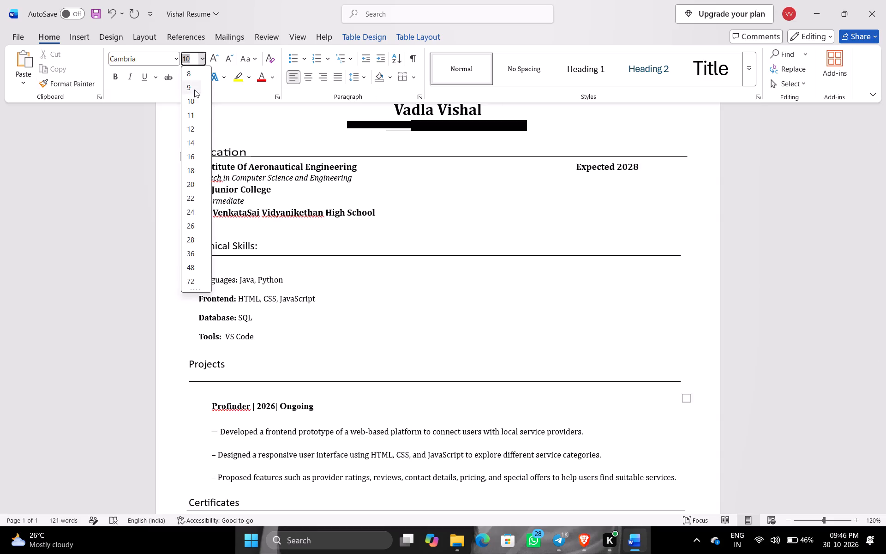
left_click(194, 90)
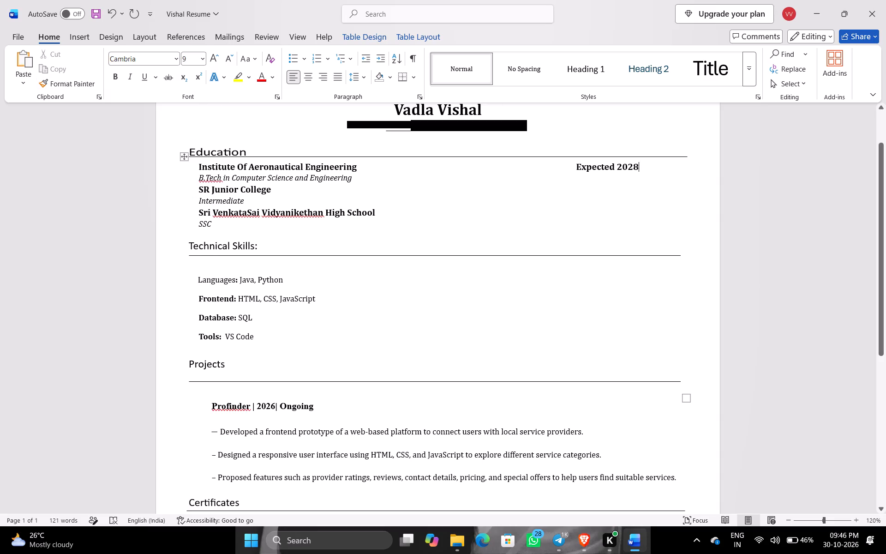
left_click_drag(577, 167, 638, 163)
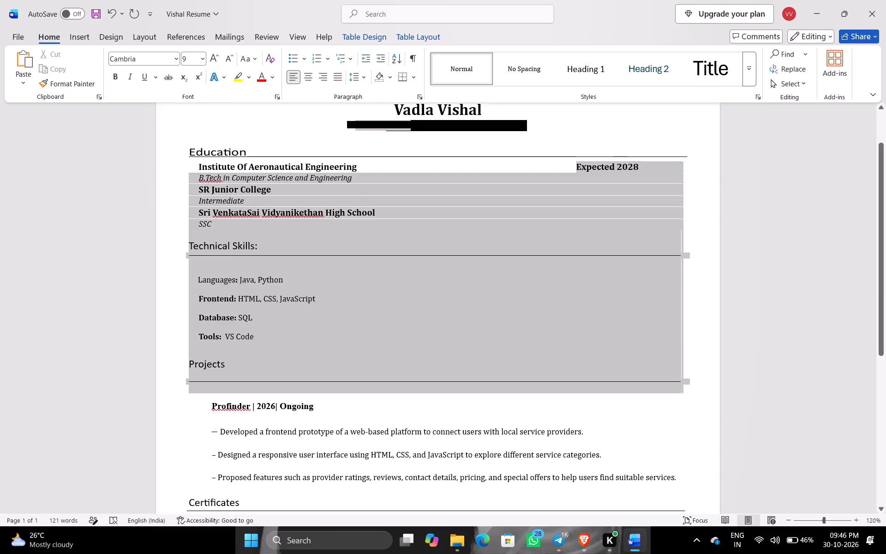
left_click_drag(638, 163, 638, 164)
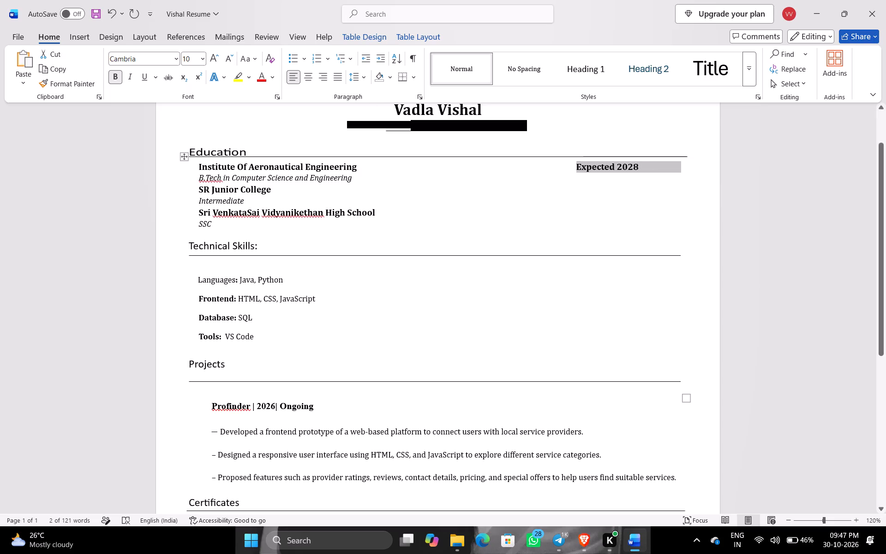
left_click(204, 60)
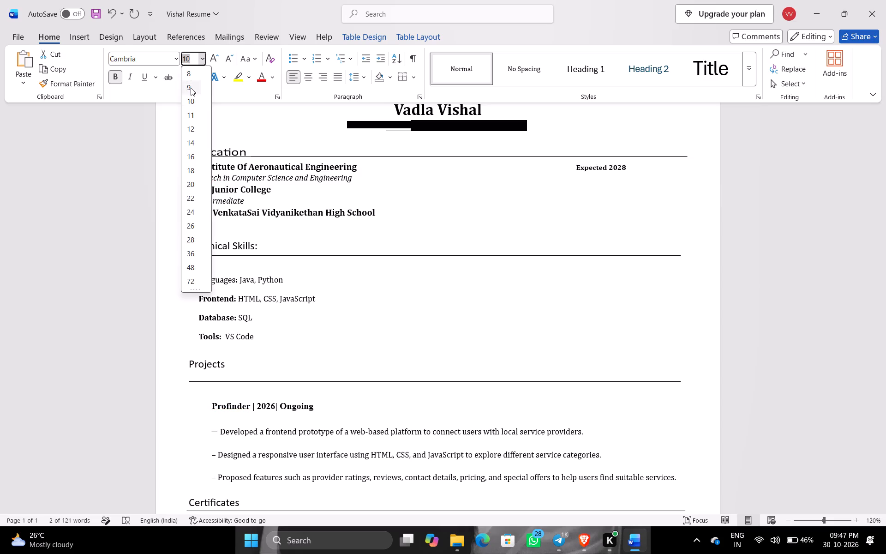
left_click(191, 88)
left_click(114, 72)
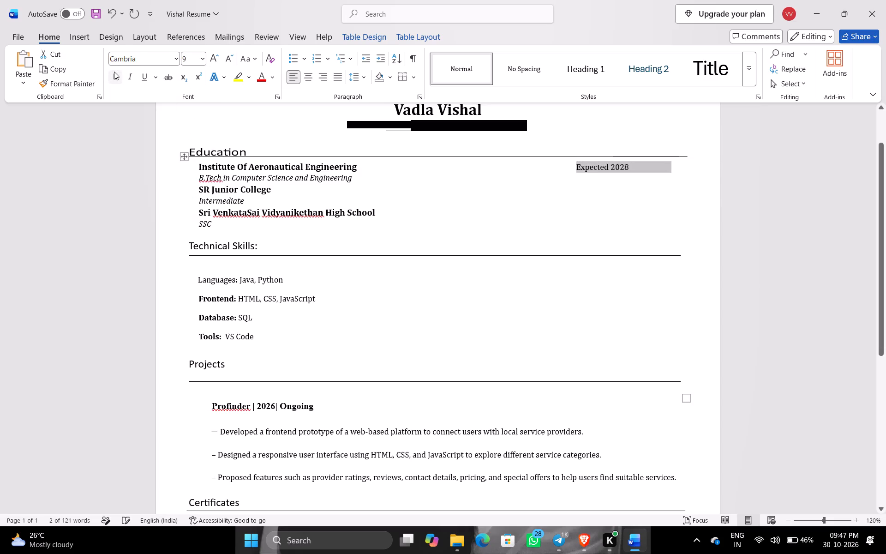
Insert spaces before Expected 2028 to shift it closer to the end of the Education heading's rule.
left_click(555, 149)
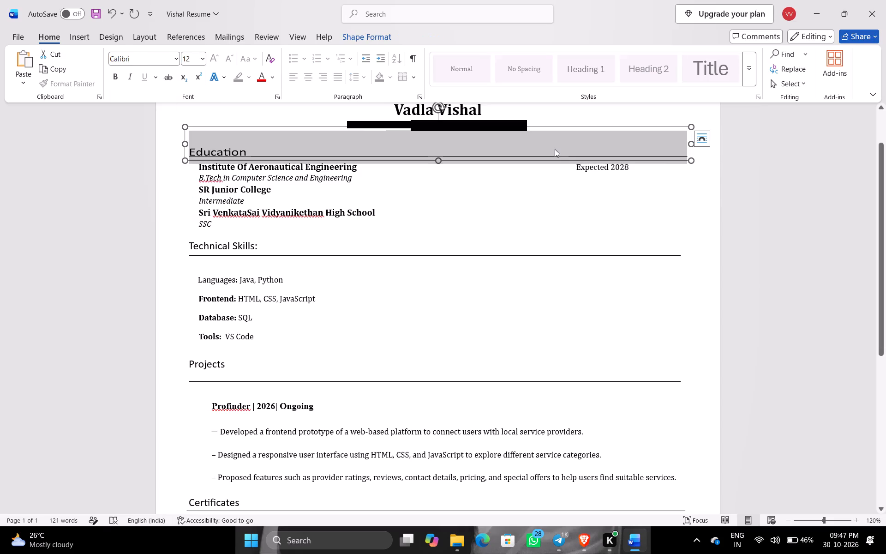
left_click(576, 166)
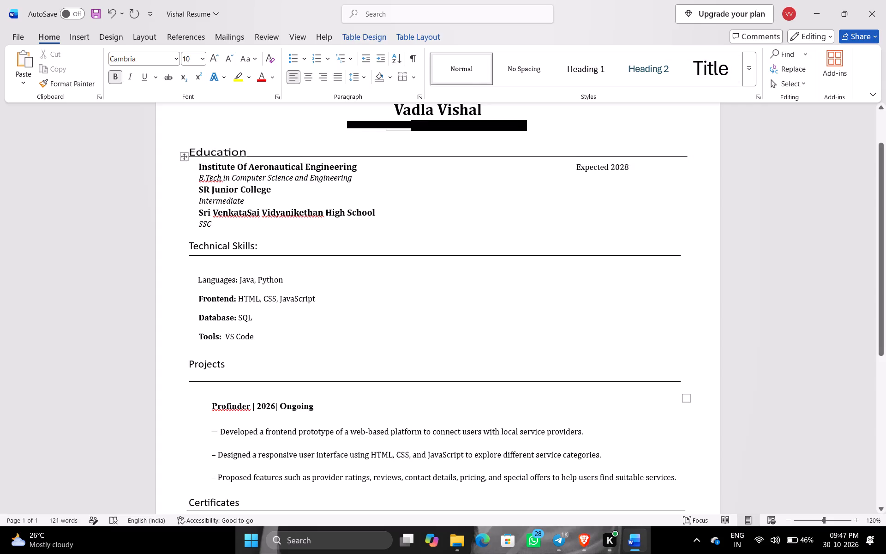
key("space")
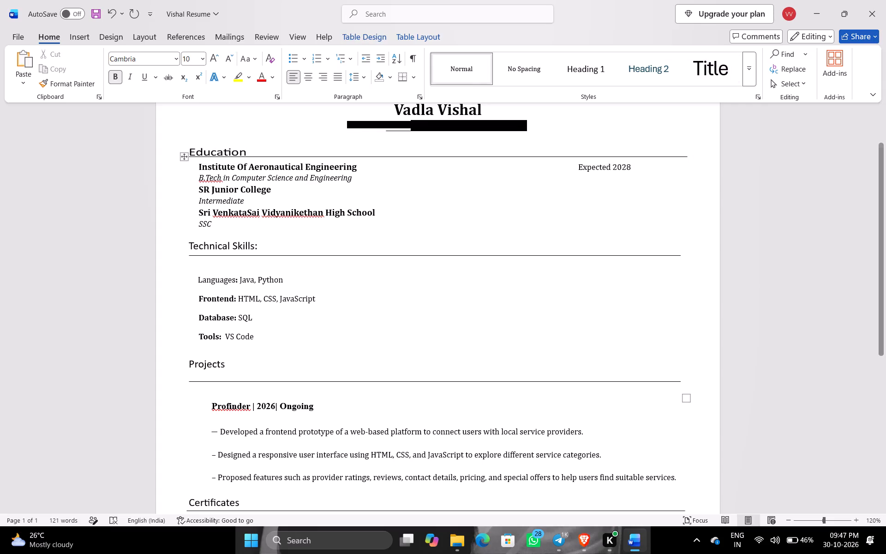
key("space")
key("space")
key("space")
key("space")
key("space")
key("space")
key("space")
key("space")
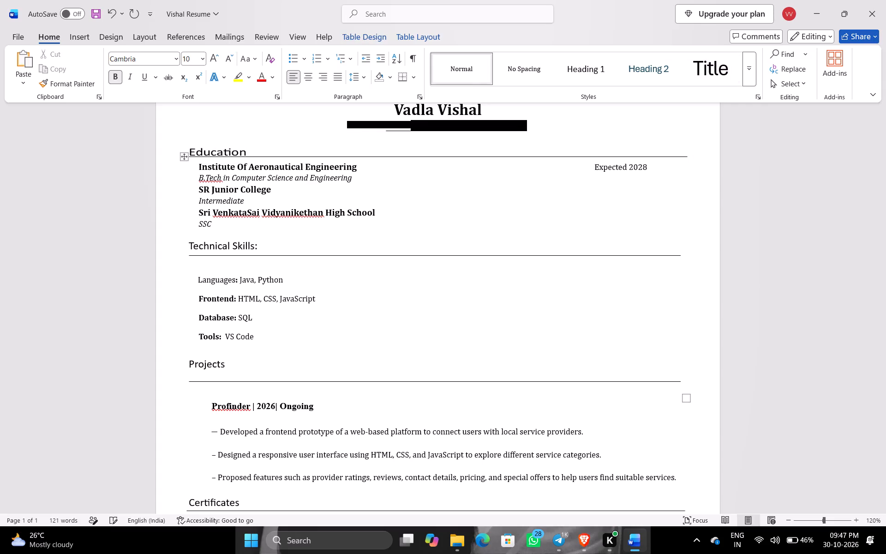
triple_click(217, 150)
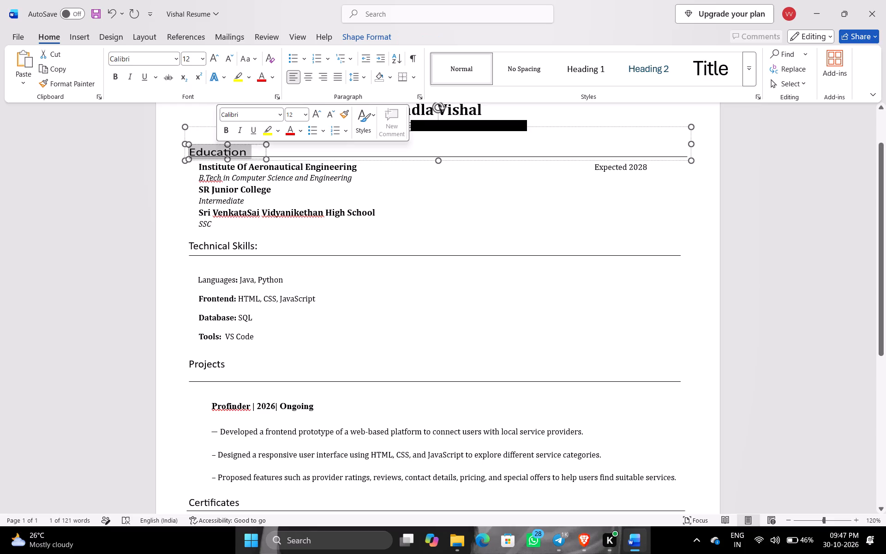
scroll(223, 238, "down", 1)
left_click(223, 238)
scroll(223, 238, "up", 1)
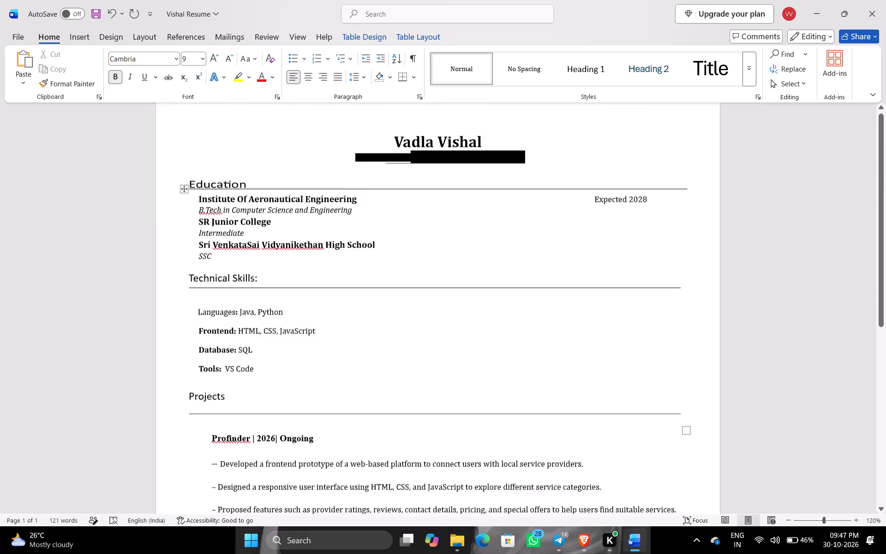
scroll(223, 238, "up", 1)
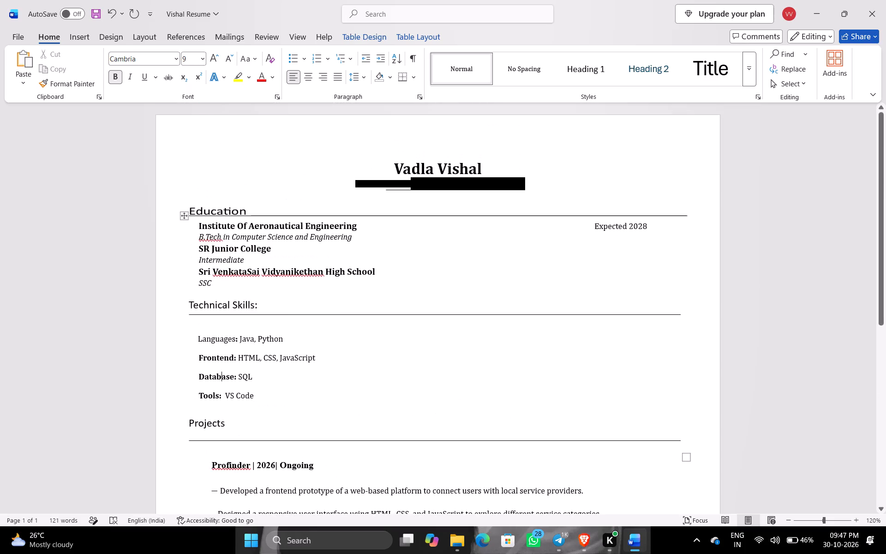
left_click(593, 225)
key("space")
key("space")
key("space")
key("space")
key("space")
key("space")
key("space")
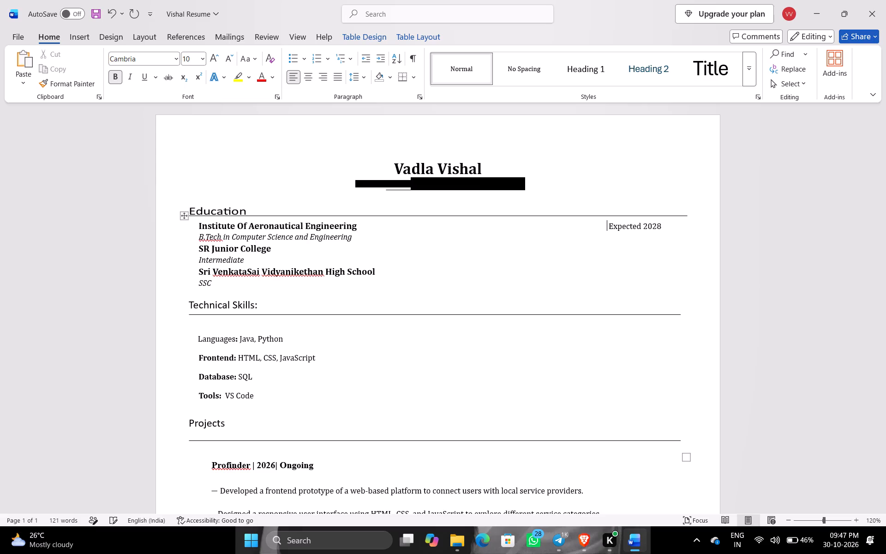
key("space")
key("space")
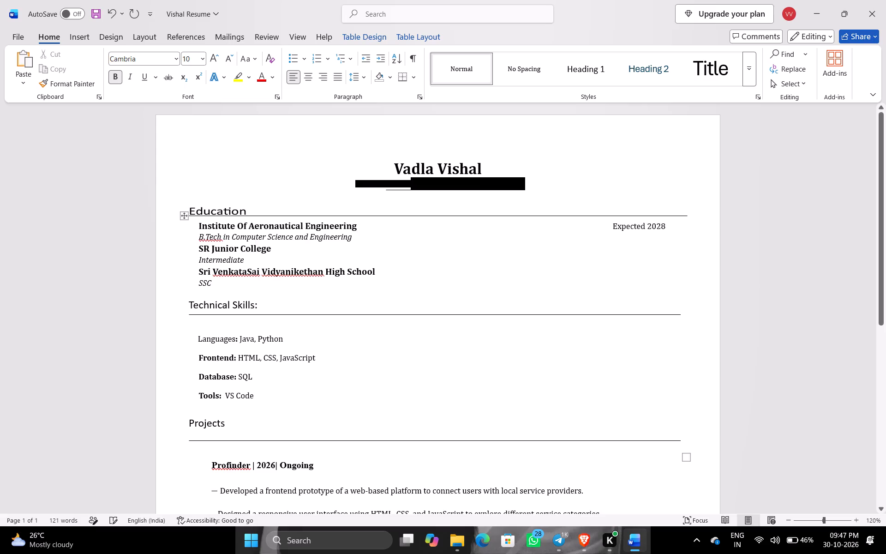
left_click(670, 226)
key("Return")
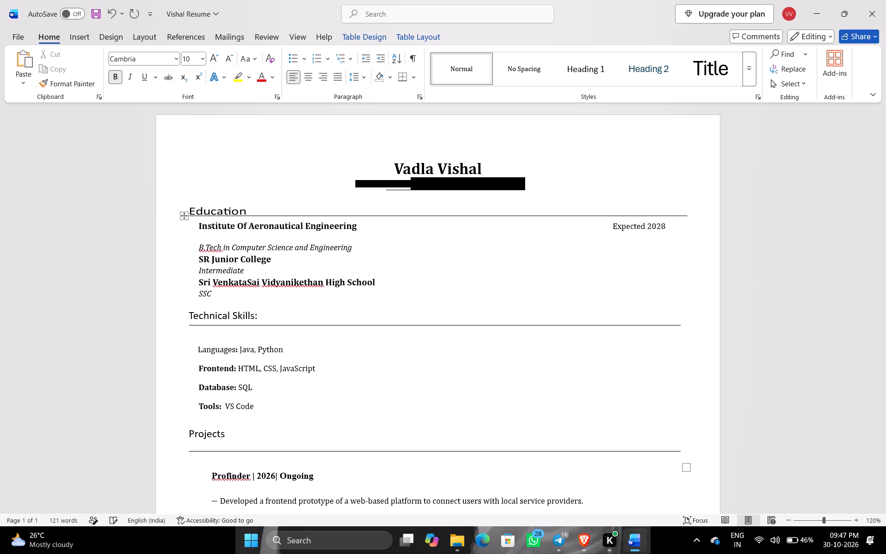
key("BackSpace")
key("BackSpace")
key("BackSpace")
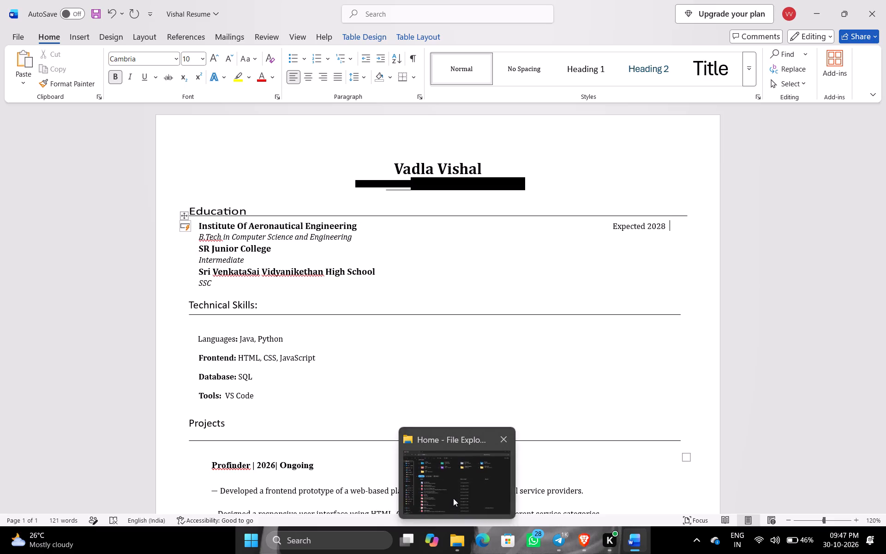
Open the reference resume PDF in Edge to examine how its Education dates and scores are placed, and return to Word.
left_click(453, 498)
double_click(251, 290)
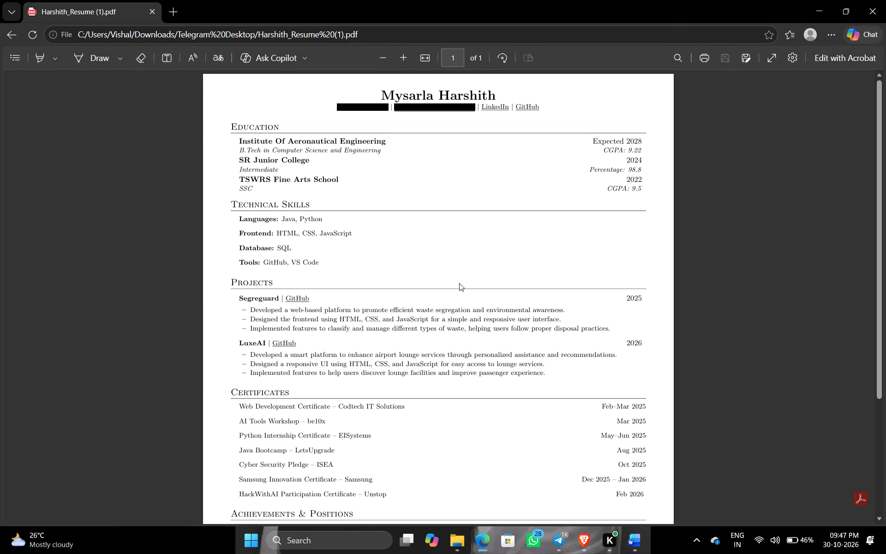
left_click(629, 493)
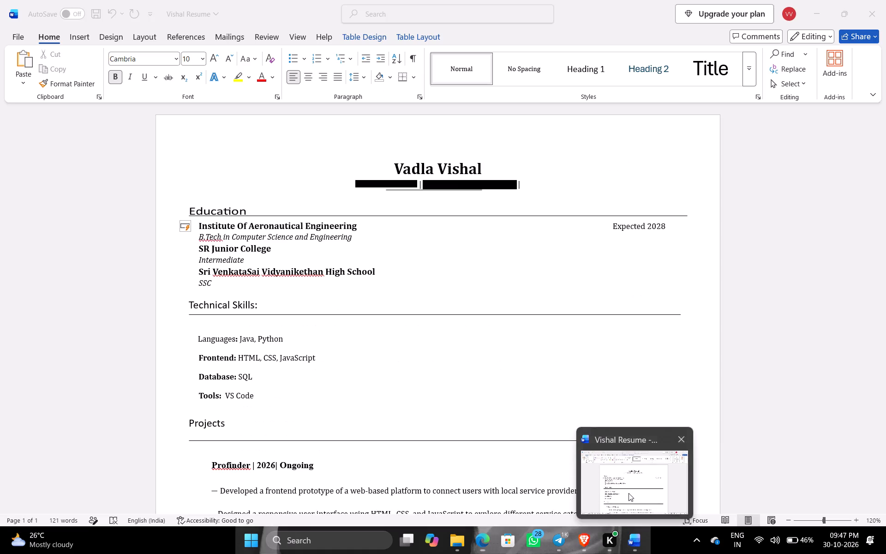
Insert a long run of spaces after B.Tech in Computer Science and Engineering, reaching beneath the start of Expected 2028.
left_click(356, 240)
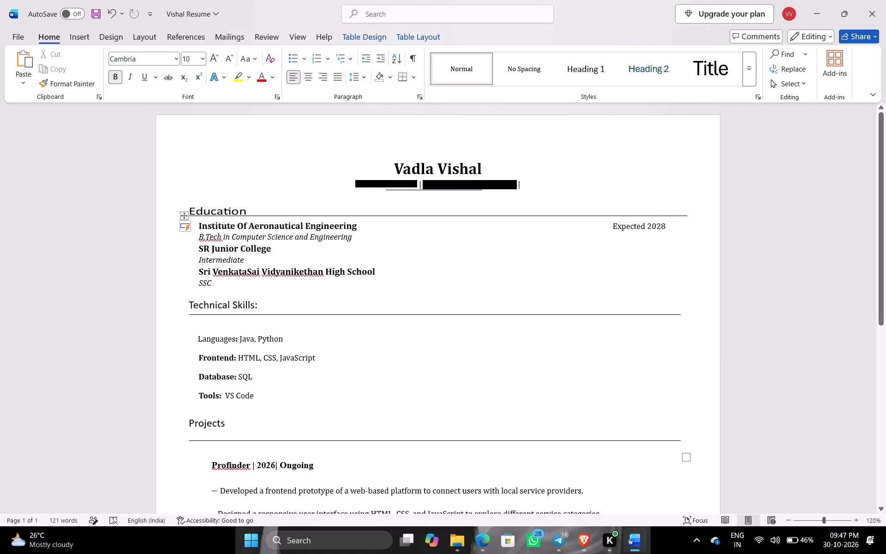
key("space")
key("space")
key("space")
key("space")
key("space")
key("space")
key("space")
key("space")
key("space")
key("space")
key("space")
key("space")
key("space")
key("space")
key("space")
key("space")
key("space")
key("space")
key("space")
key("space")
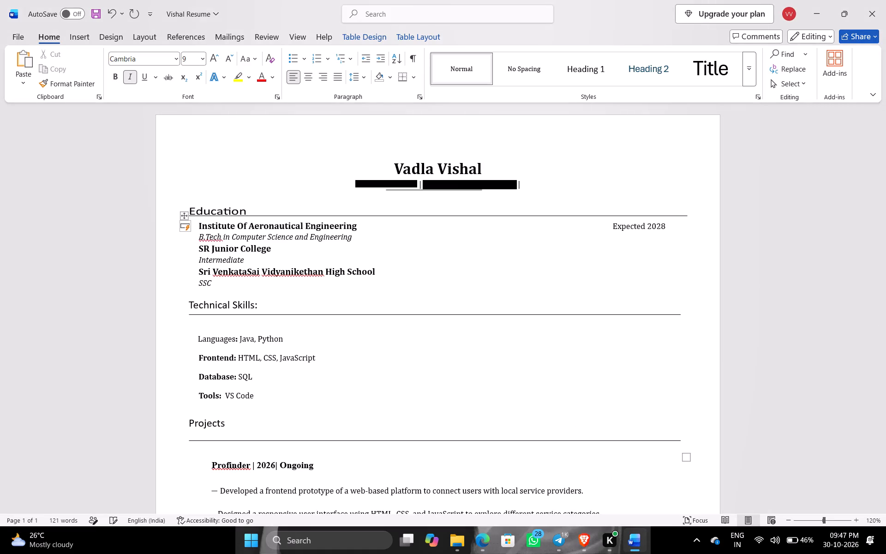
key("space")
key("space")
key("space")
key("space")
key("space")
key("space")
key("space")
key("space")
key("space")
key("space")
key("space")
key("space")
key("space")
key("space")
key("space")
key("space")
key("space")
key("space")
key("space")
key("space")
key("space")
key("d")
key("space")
key("BackSpace")
key("BackSpace")
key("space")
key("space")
Enter CGPA : 8.5 at the end of the B.Tech in Computer Science and Engineering line, beneath Expected 2028.
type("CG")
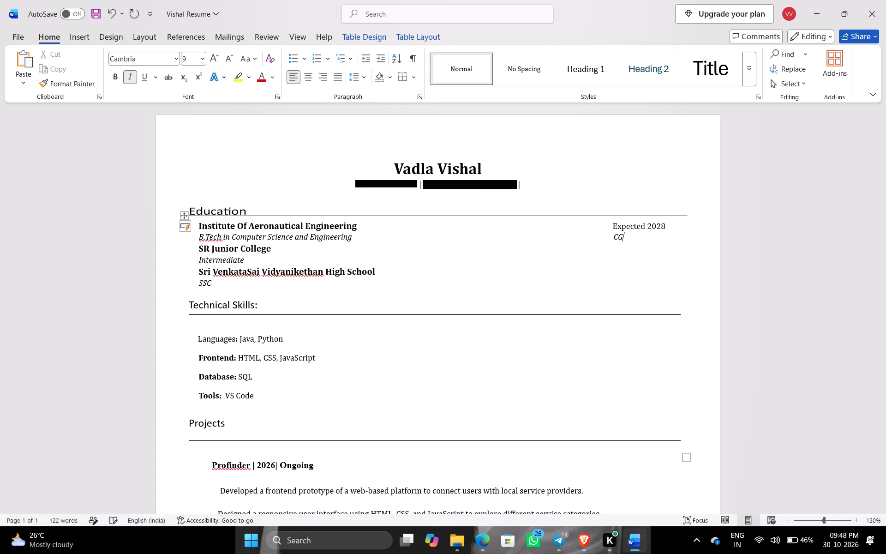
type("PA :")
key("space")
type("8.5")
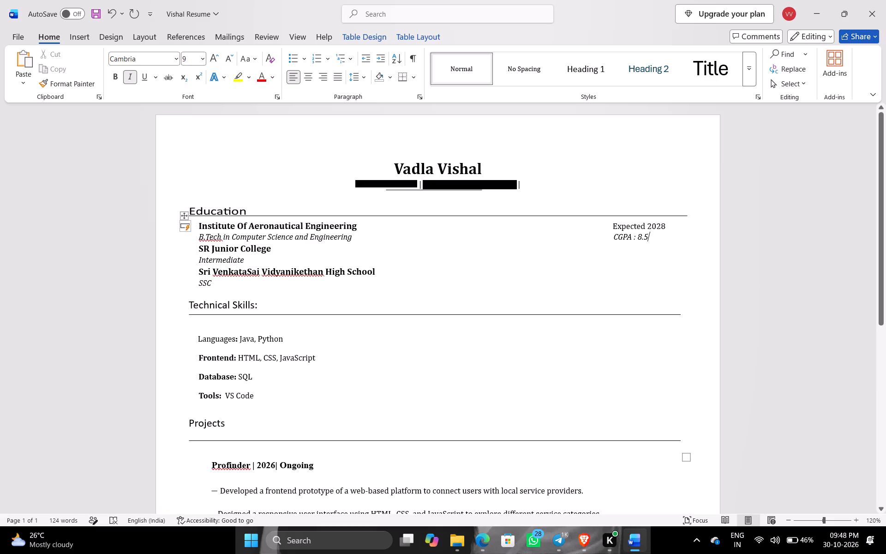
left_click_drag(614, 236, 647, 238)
left_click(647, 238)
left_click_drag(615, 238, 653, 237)
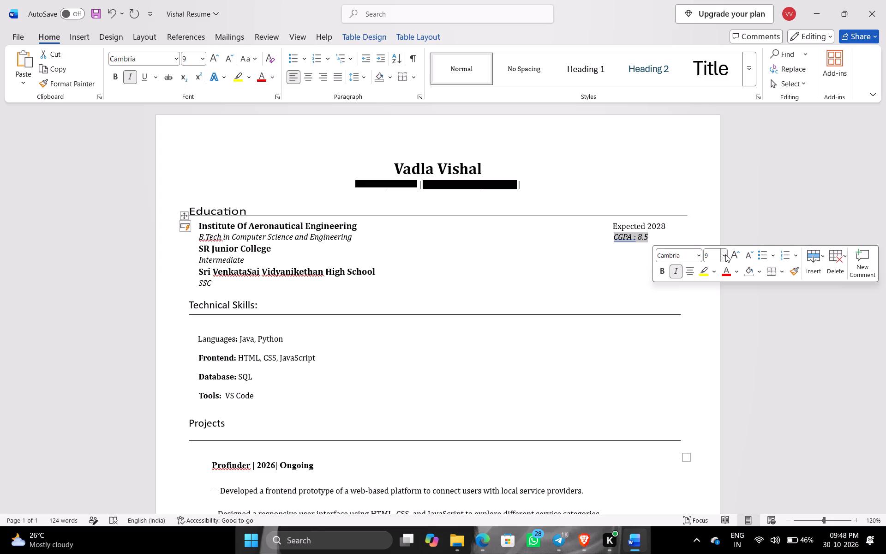
left_click(721, 211)
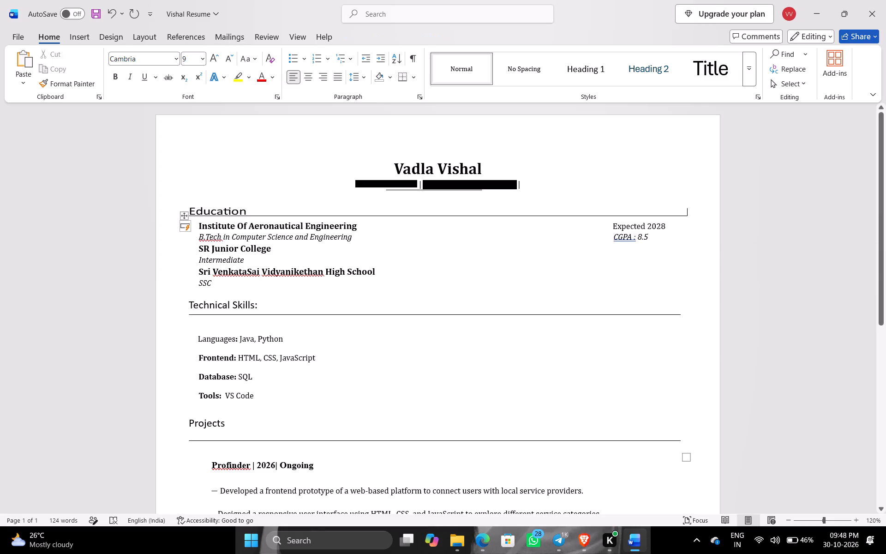
Add the year 2024 to the SR Junior College line, preceded by a long run of spaces so it sits beneath CGPA.
left_click(296, 252)
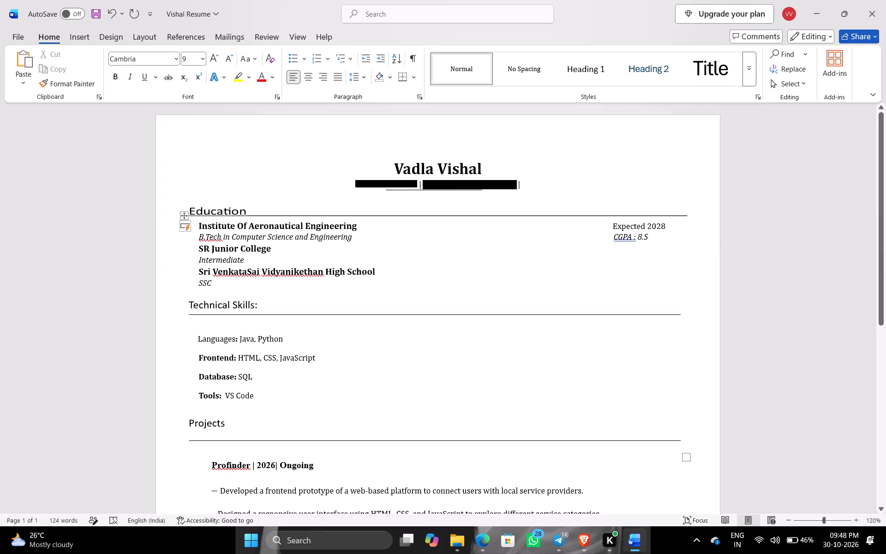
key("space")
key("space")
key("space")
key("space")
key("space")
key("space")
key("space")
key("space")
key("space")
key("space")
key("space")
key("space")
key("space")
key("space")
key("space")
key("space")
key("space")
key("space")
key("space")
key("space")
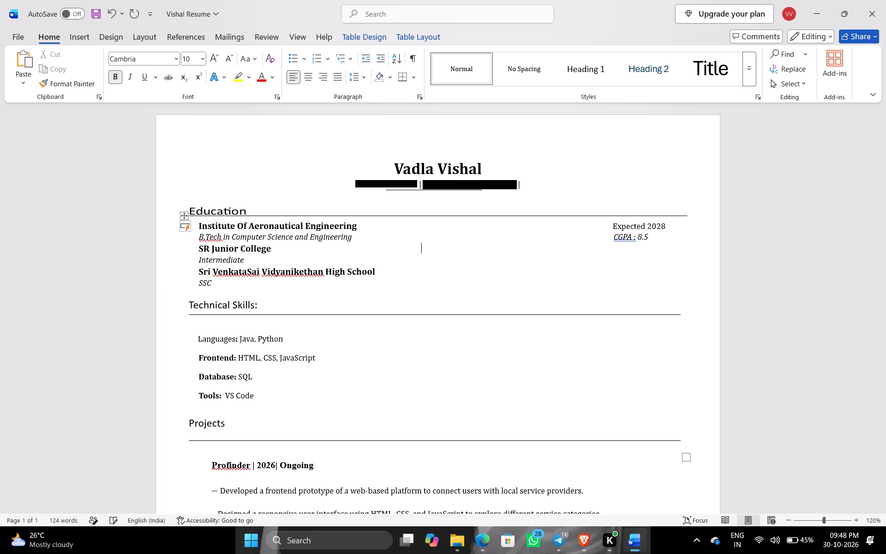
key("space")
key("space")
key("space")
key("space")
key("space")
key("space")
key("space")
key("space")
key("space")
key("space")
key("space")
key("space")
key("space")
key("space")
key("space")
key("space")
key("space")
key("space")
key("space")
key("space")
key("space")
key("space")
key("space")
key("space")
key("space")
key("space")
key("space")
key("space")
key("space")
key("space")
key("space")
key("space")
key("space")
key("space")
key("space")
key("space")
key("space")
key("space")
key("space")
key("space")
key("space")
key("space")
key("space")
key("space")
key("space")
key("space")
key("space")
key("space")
key("BackSpace")
key("BackSpace")
key("BackSpace")
key("BackSpace")
key("BackSpace")
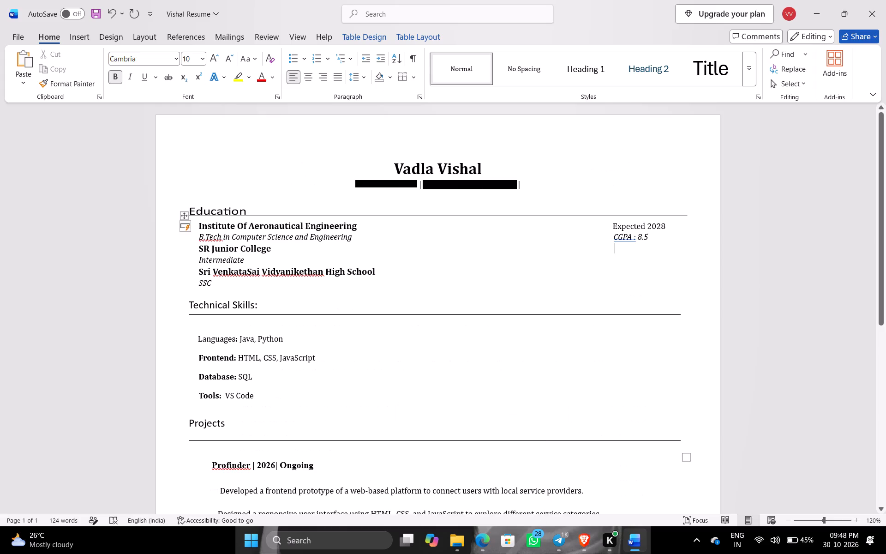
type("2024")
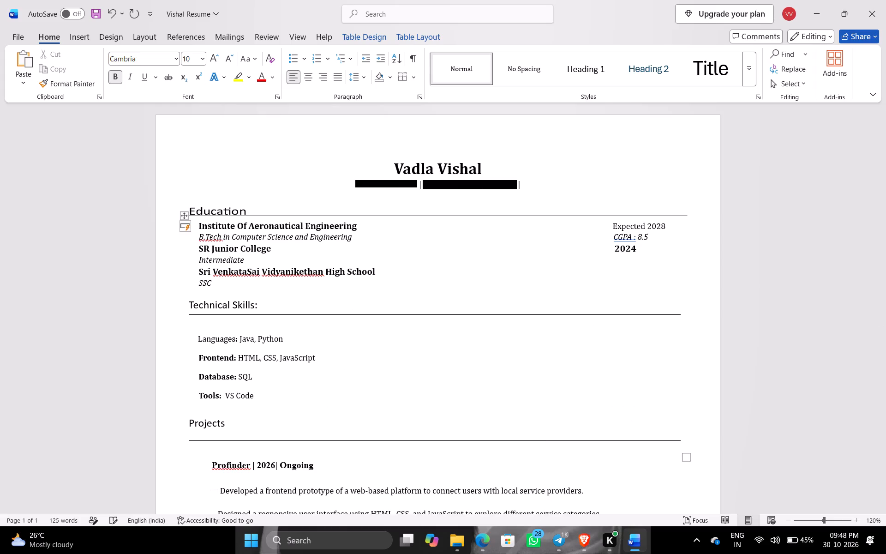
Remove the bold formatting from 2024 on the SR Junior College line and set its font size to 9.
left_click_drag(619, 248, 639, 250)
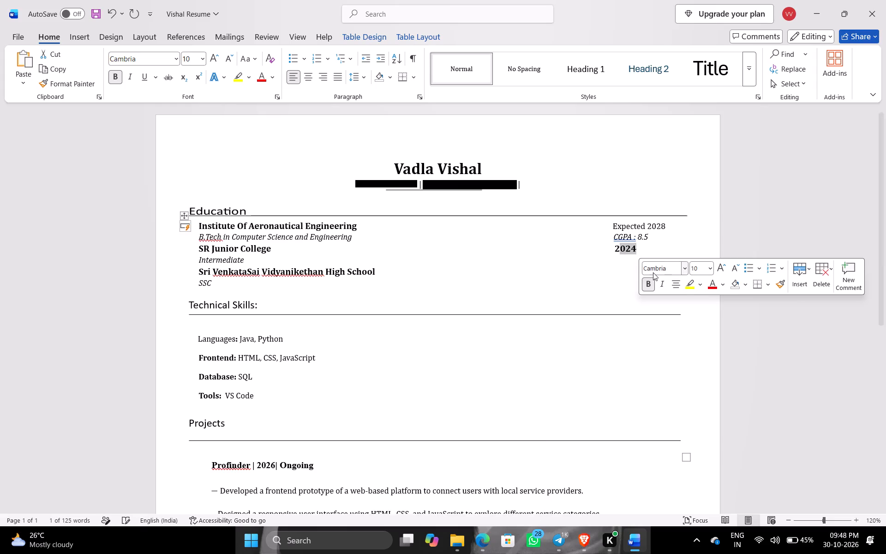
left_click(617, 252)
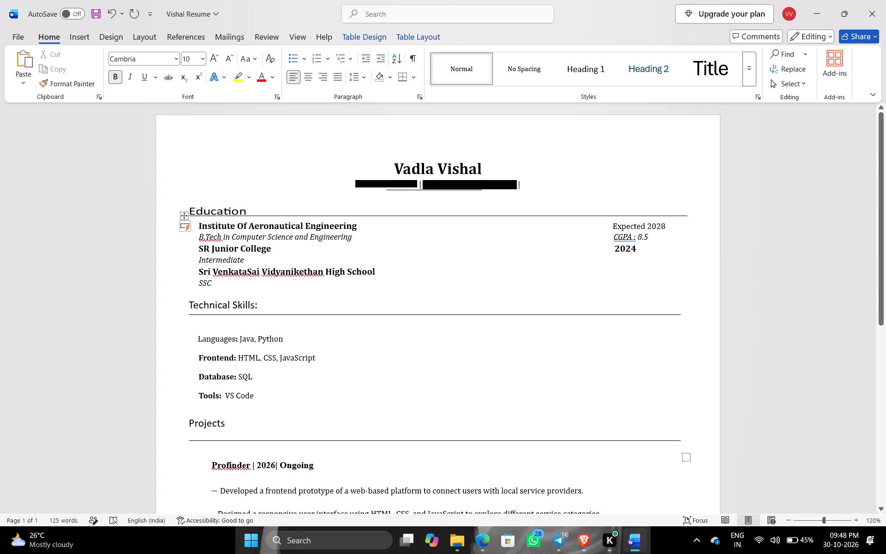
left_click_drag(615, 251, 638, 249)
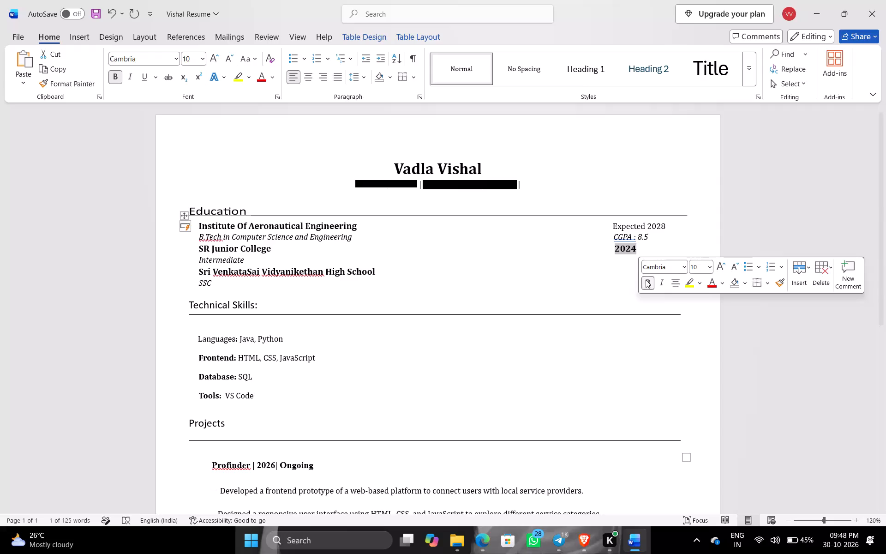
left_click(650, 284)
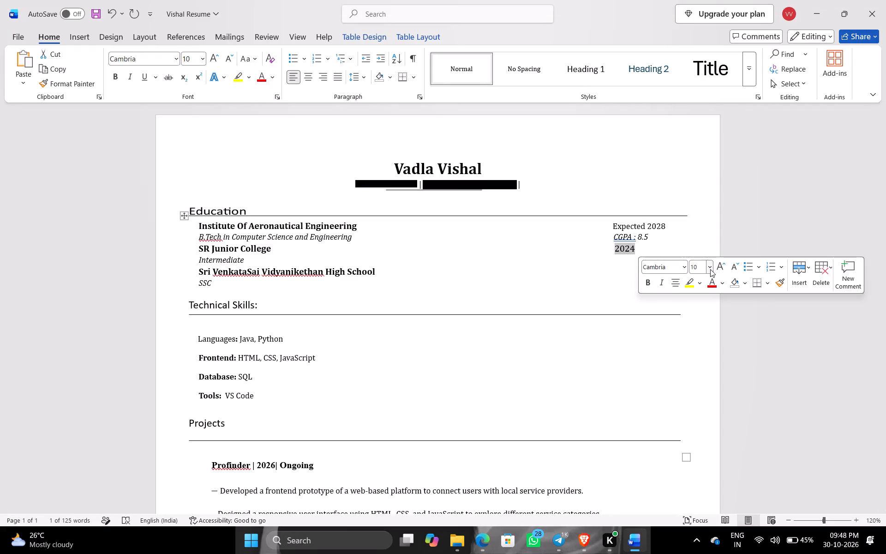
left_click(708, 271)
left_click(704, 299)
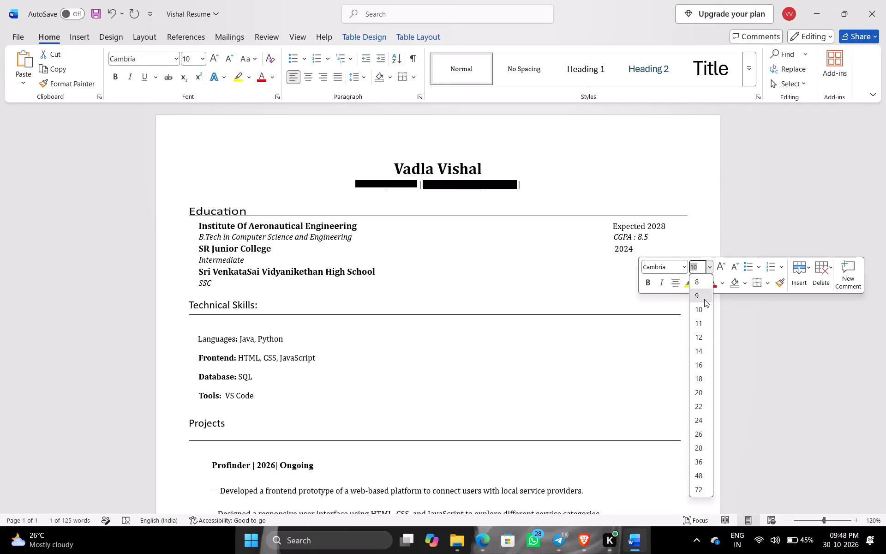
left_click(705, 229)
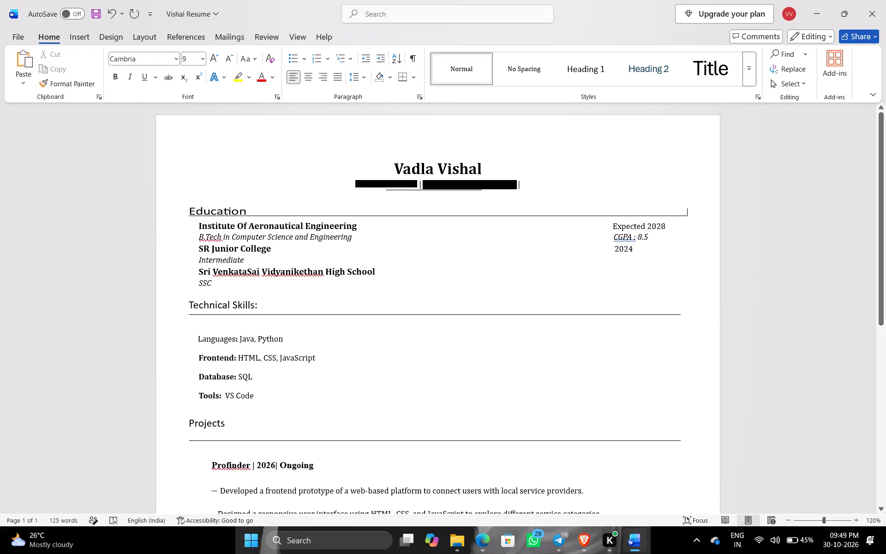
triple_click(623, 235)
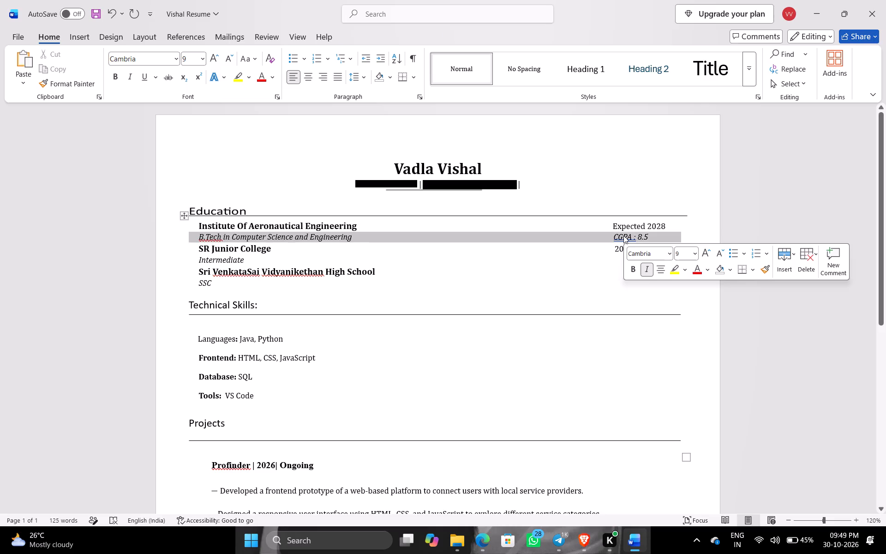
left_click(623, 235)
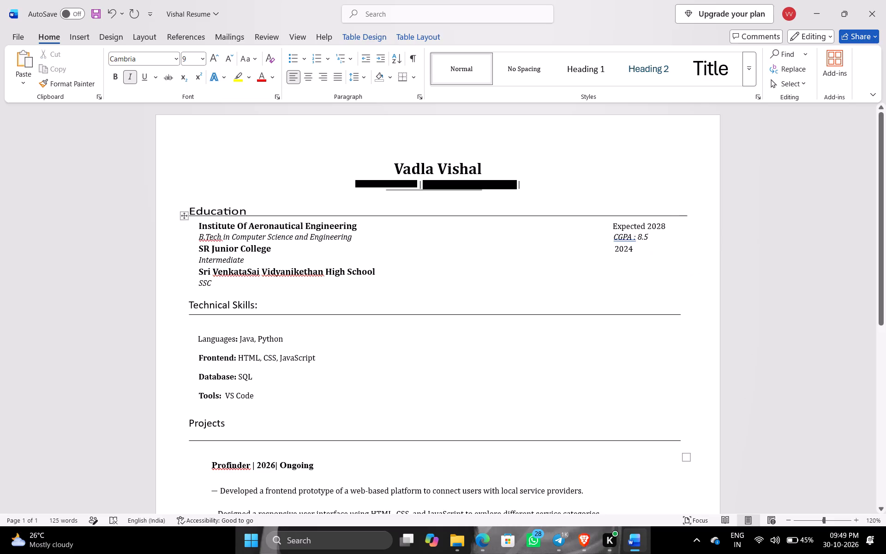
Add Percentage: 98.4 to the Intermediate line, preceded by a long run of spaces so it sits beneath 2024.
left_click(257, 259)
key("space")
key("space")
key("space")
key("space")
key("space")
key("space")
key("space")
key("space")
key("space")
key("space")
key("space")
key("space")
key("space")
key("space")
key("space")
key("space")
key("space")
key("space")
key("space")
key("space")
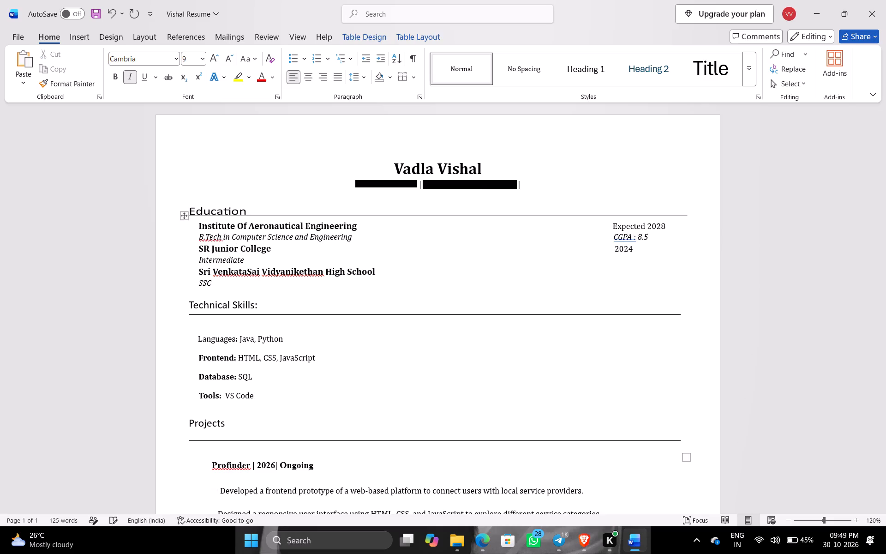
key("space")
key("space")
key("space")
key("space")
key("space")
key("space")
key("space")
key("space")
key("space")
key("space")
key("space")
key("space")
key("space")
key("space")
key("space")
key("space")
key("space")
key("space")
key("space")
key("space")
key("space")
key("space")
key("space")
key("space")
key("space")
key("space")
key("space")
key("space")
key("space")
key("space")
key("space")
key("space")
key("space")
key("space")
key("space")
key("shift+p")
key("BackSpace")
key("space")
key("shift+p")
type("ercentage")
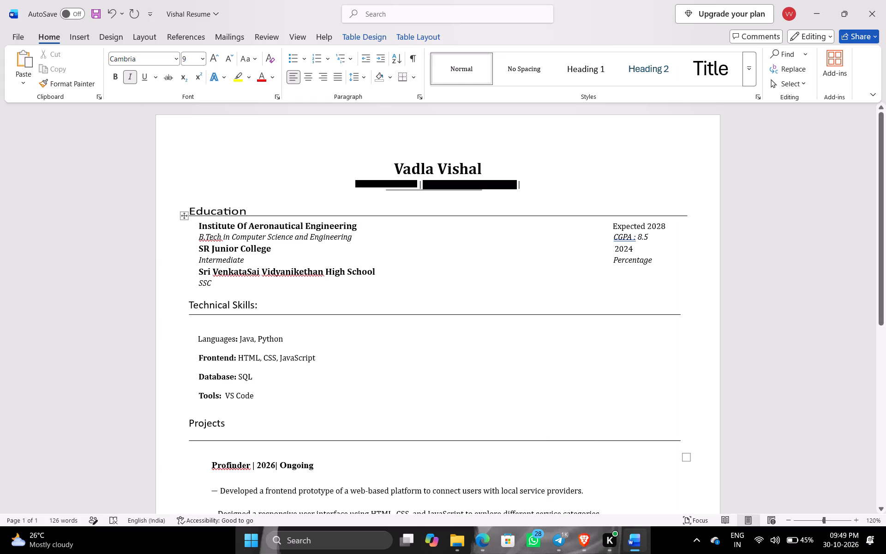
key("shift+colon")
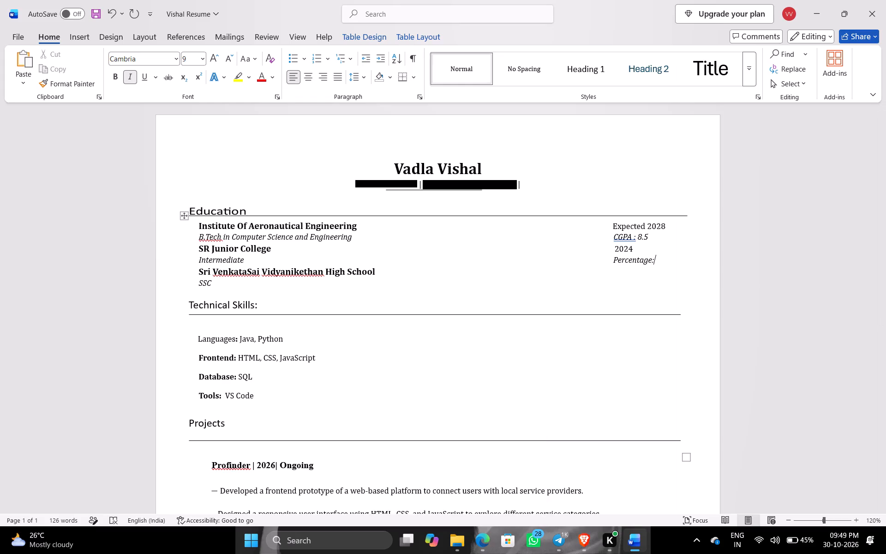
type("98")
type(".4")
left_click(654, 261)
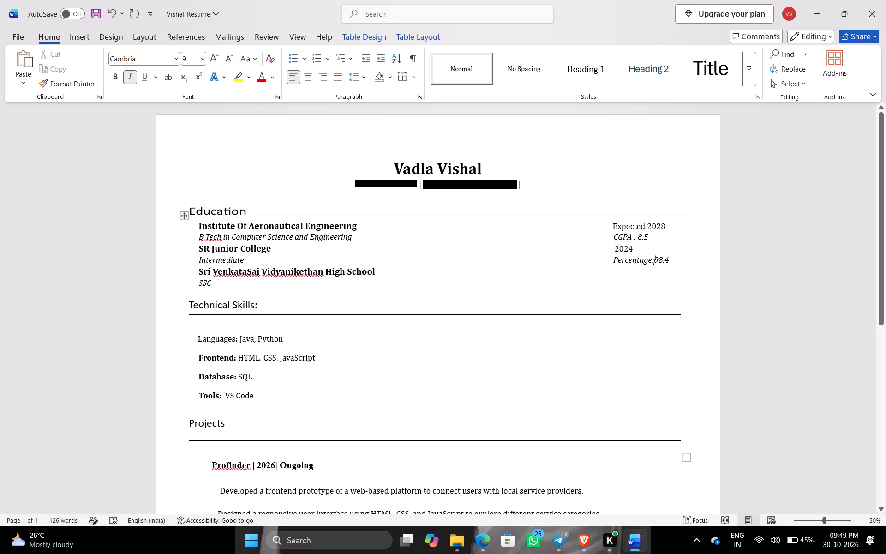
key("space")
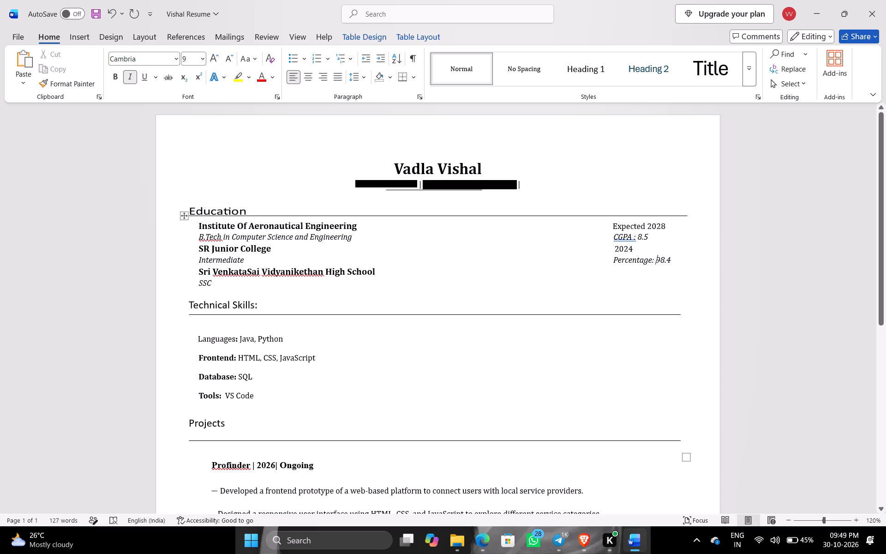
Insert a space before the colon in the Percentage entry on the Intermediate line.
left_click(653, 261)
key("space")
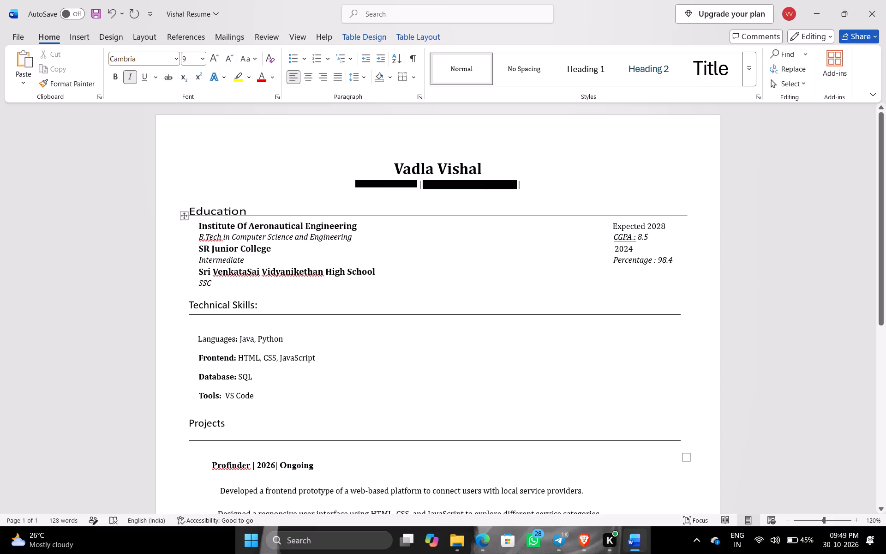
left_click(684, 259)
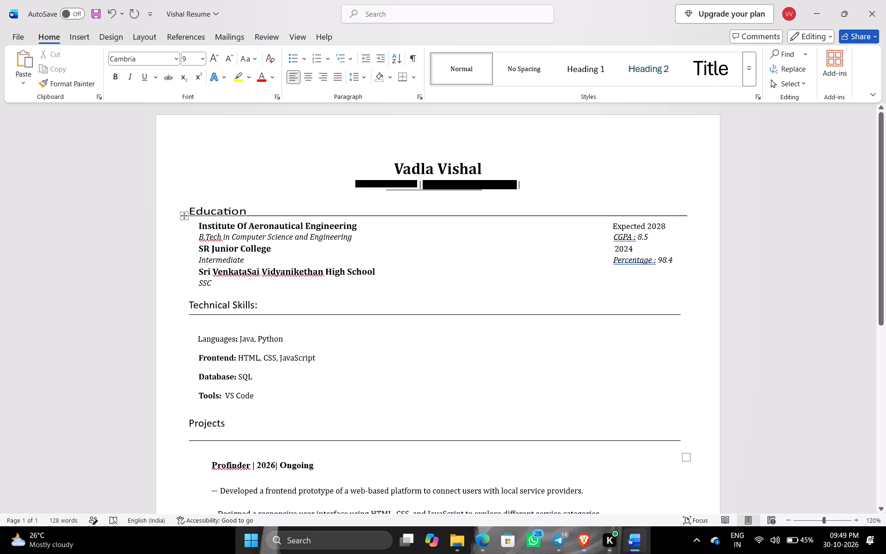
left_click_drag(616, 257, 674, 263)
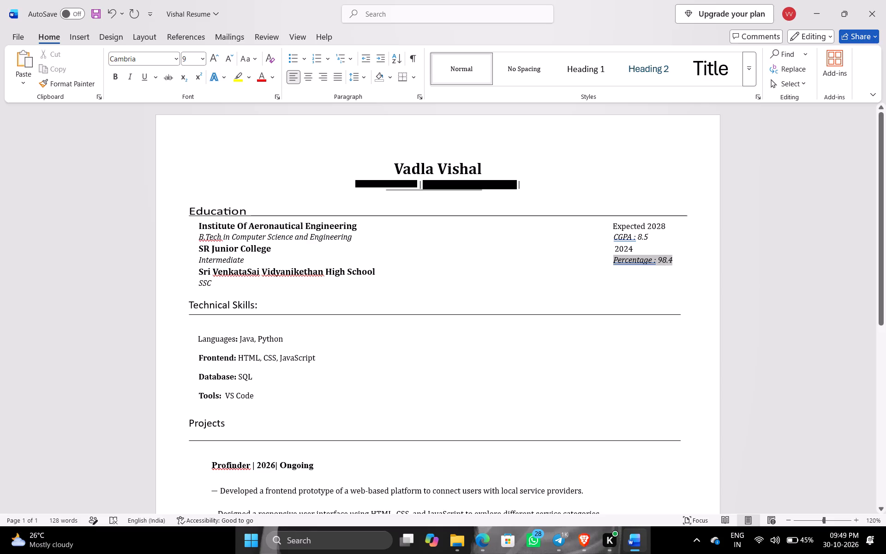
left_click_drag(674, 263, 674, 262)
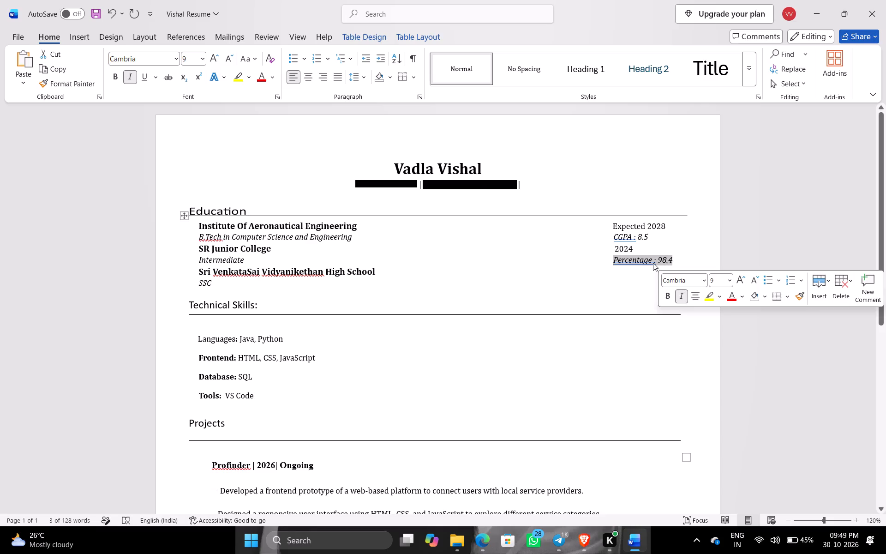
left_click(653, 263)
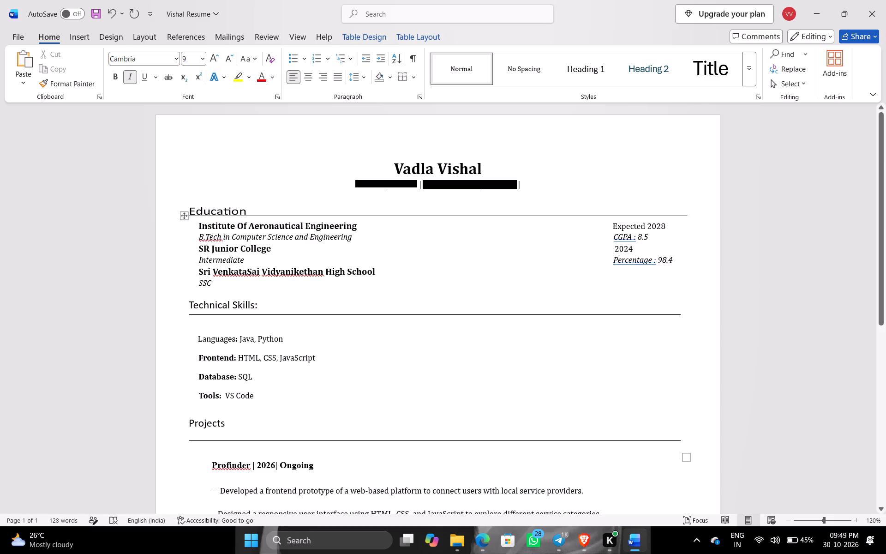
Add the year 2022 to the Sri VenkataSai Vidyanikethan High School line, preceded by a long run of spaces so it sits beneath Percentage.
left_click(389, 271)
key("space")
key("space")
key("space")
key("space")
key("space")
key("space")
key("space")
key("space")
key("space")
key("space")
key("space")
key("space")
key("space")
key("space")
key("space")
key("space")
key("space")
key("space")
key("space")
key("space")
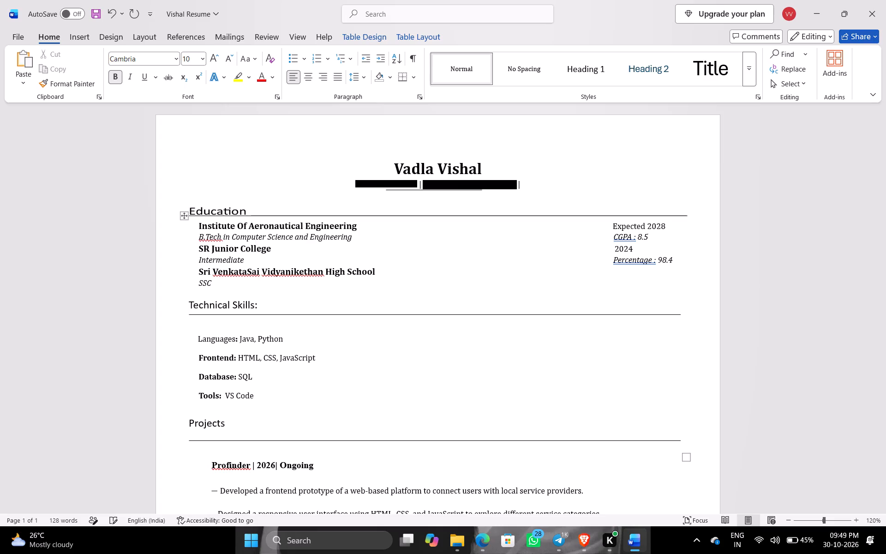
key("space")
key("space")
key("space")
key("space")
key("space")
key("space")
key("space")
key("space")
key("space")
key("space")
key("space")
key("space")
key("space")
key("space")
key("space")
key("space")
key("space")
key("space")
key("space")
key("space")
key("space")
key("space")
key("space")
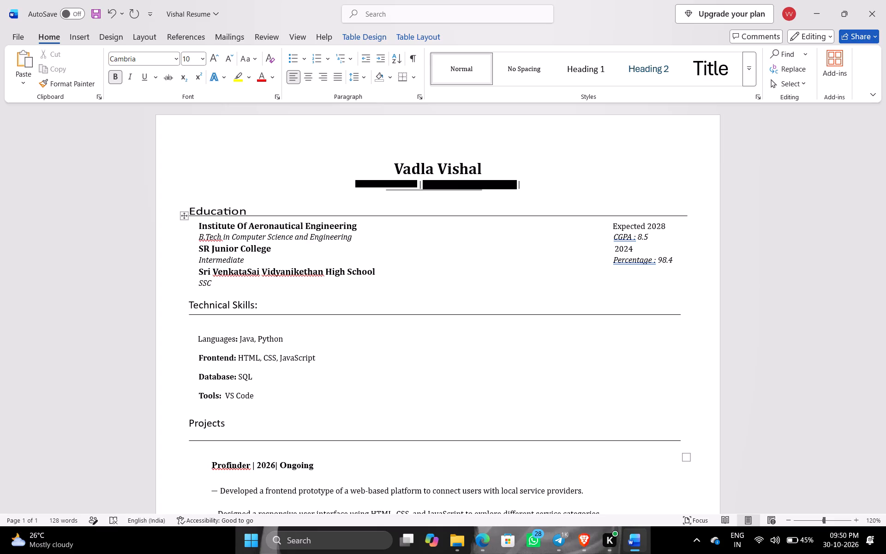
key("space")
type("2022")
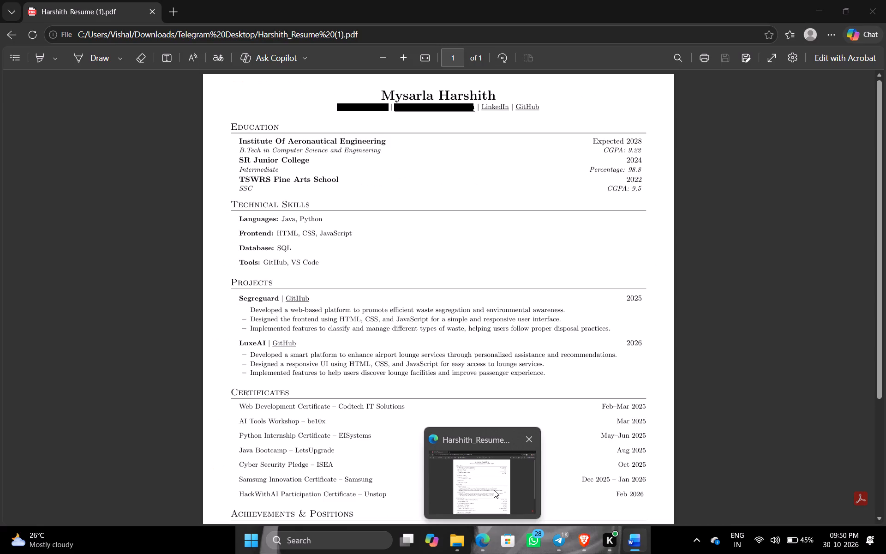
Remove the bold formatting from 2022 on the high school line and set its font size to 9.
left_click_drag(634, 271, 615, 271)
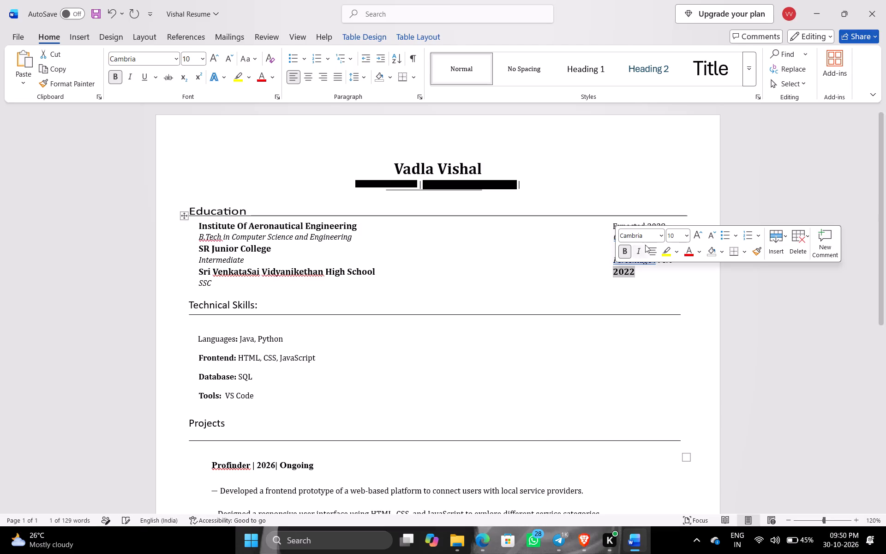
left_click(626, 250)
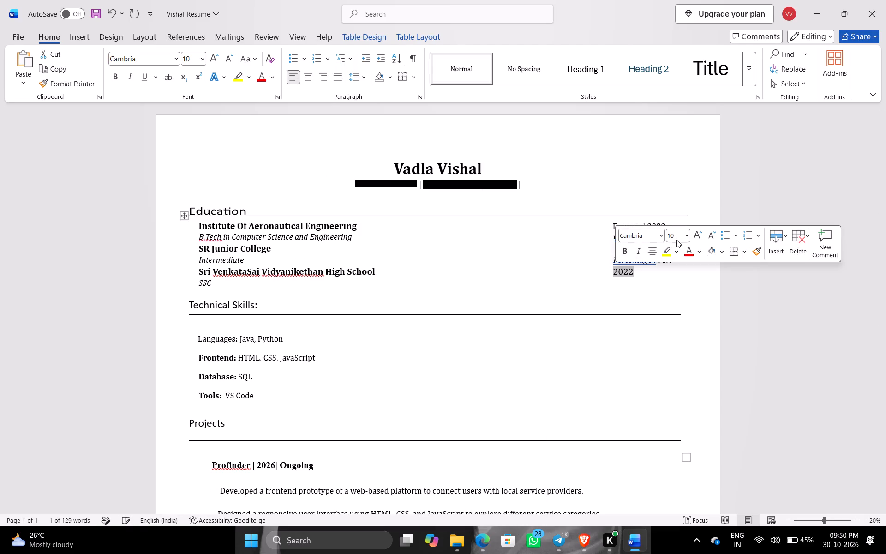
left_click(687, 239)
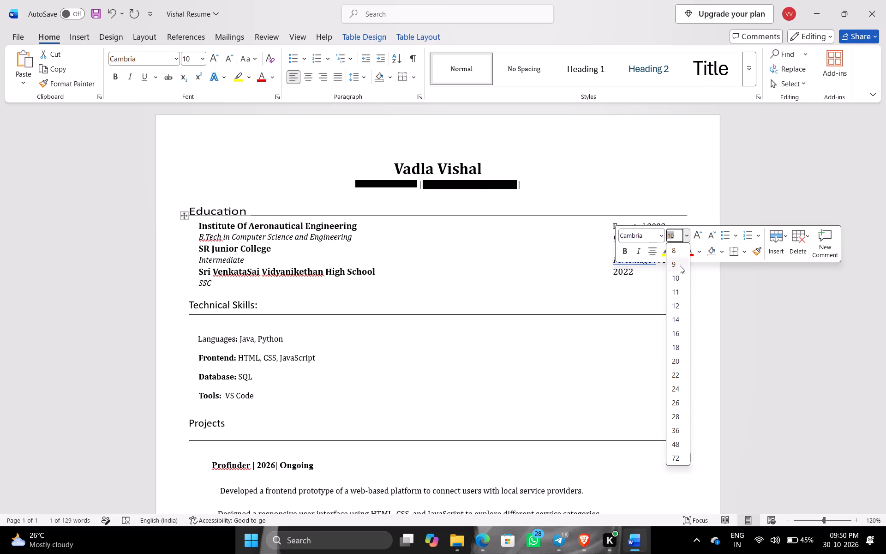
left_click(680, 265)
left_click(643, 275)
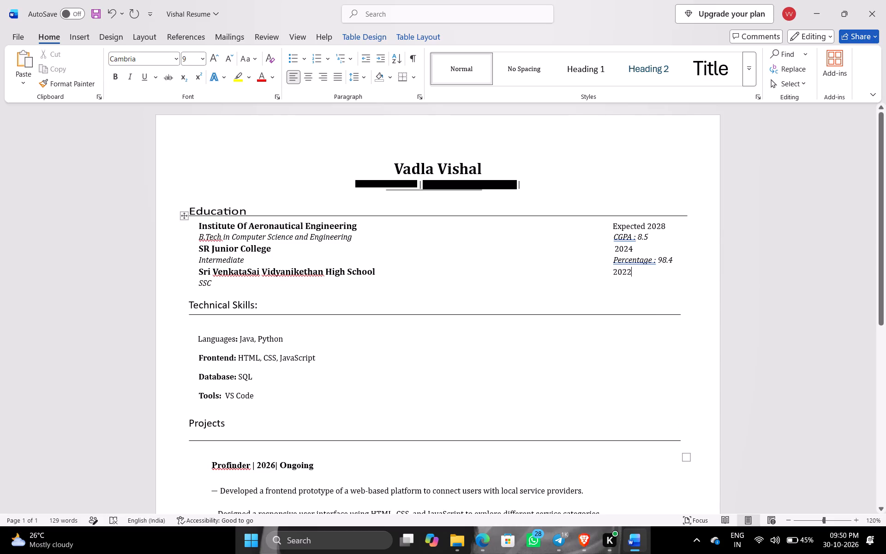
Add CGPA : 9.8 to the SSC line, preceded by a long run of spaces so it sits beneath 2022.
left_click(213, 286)
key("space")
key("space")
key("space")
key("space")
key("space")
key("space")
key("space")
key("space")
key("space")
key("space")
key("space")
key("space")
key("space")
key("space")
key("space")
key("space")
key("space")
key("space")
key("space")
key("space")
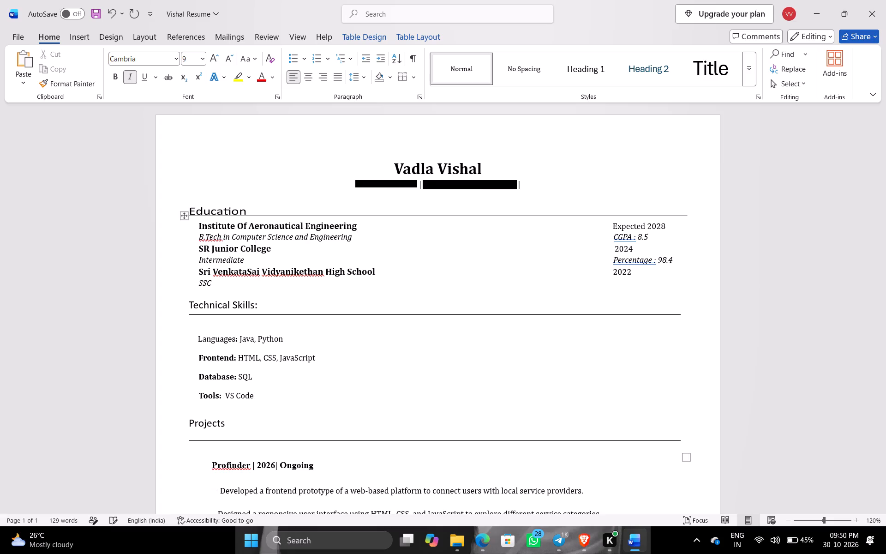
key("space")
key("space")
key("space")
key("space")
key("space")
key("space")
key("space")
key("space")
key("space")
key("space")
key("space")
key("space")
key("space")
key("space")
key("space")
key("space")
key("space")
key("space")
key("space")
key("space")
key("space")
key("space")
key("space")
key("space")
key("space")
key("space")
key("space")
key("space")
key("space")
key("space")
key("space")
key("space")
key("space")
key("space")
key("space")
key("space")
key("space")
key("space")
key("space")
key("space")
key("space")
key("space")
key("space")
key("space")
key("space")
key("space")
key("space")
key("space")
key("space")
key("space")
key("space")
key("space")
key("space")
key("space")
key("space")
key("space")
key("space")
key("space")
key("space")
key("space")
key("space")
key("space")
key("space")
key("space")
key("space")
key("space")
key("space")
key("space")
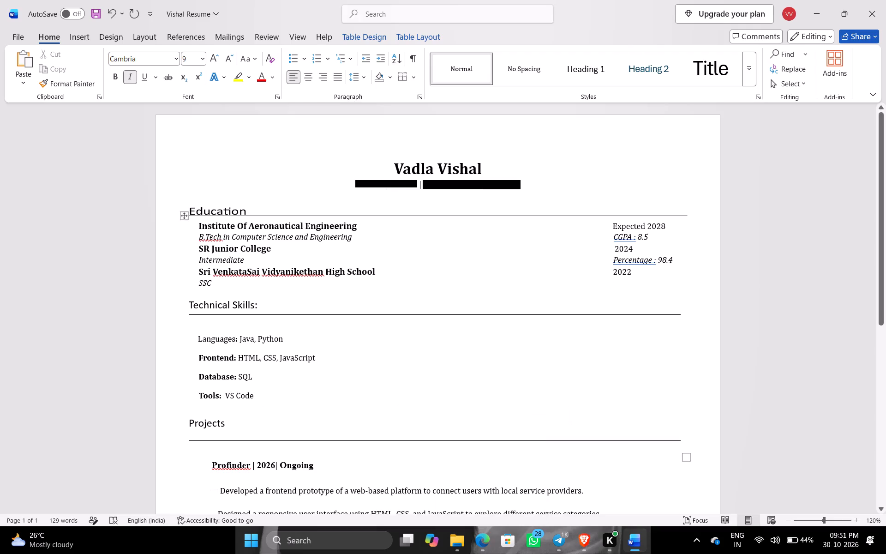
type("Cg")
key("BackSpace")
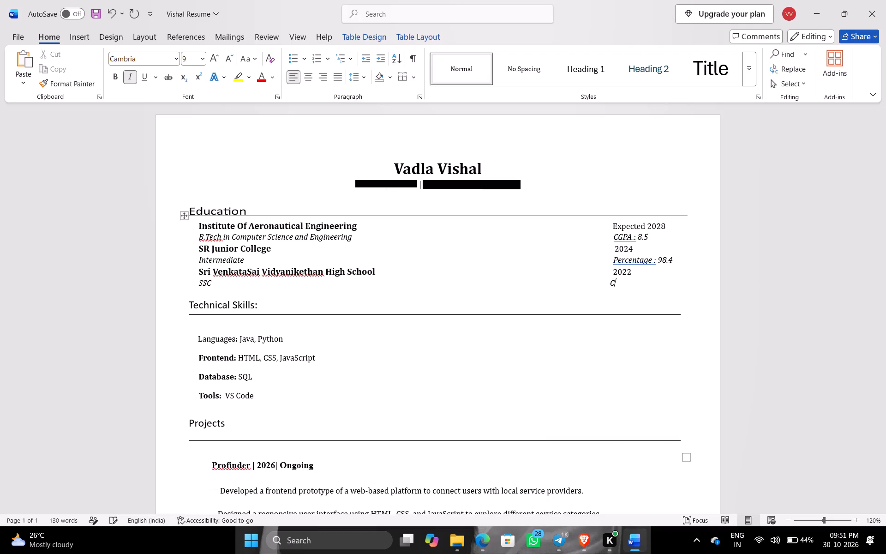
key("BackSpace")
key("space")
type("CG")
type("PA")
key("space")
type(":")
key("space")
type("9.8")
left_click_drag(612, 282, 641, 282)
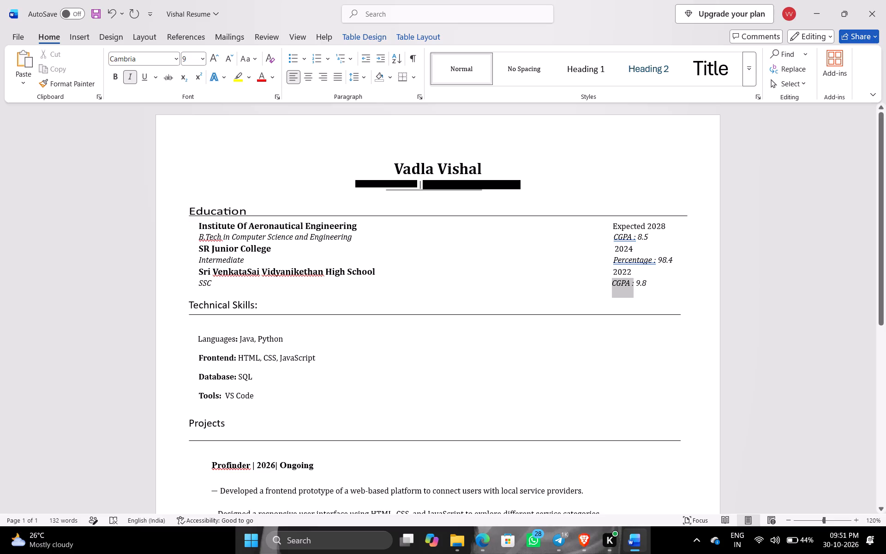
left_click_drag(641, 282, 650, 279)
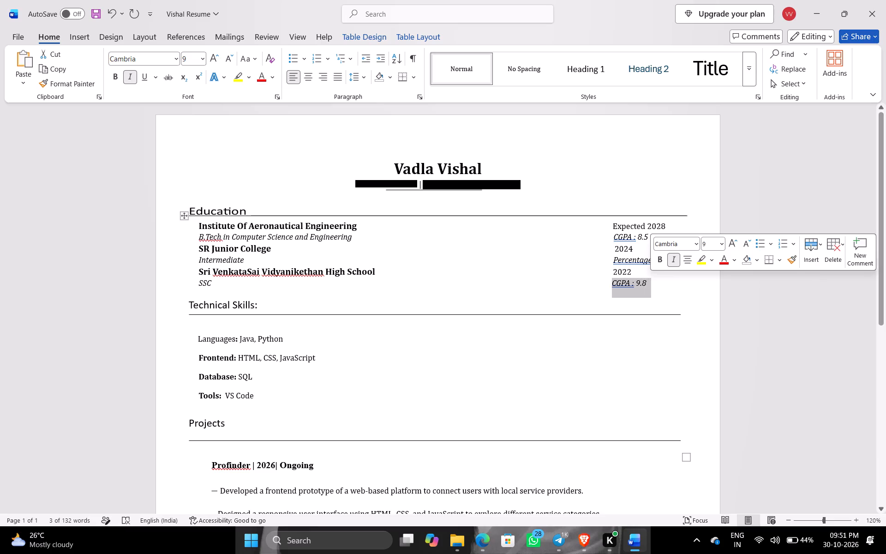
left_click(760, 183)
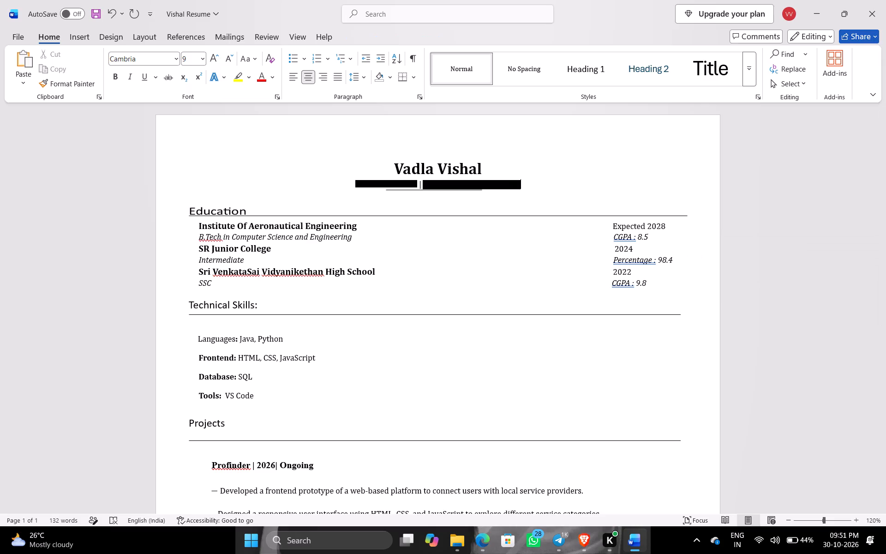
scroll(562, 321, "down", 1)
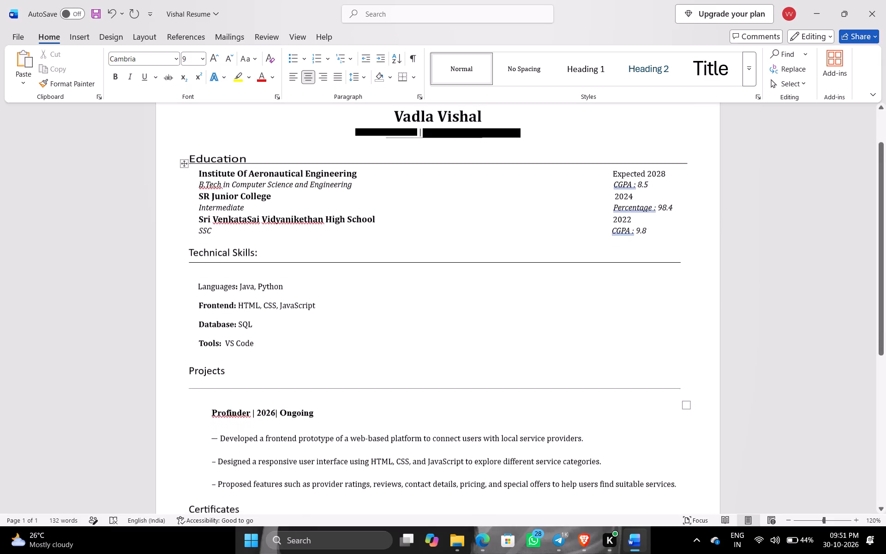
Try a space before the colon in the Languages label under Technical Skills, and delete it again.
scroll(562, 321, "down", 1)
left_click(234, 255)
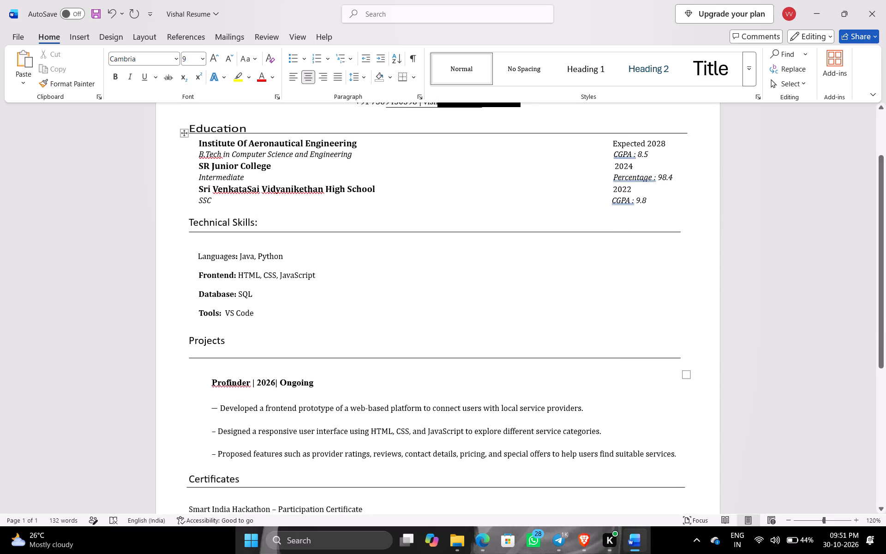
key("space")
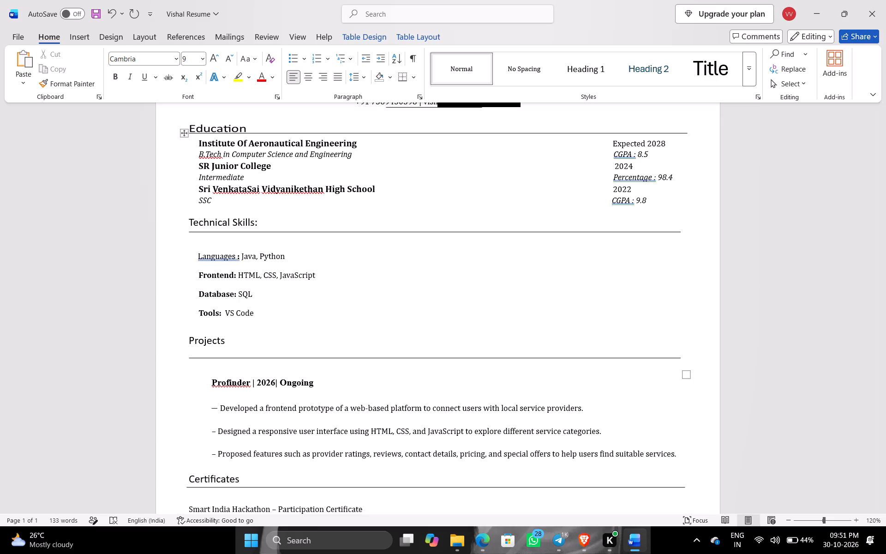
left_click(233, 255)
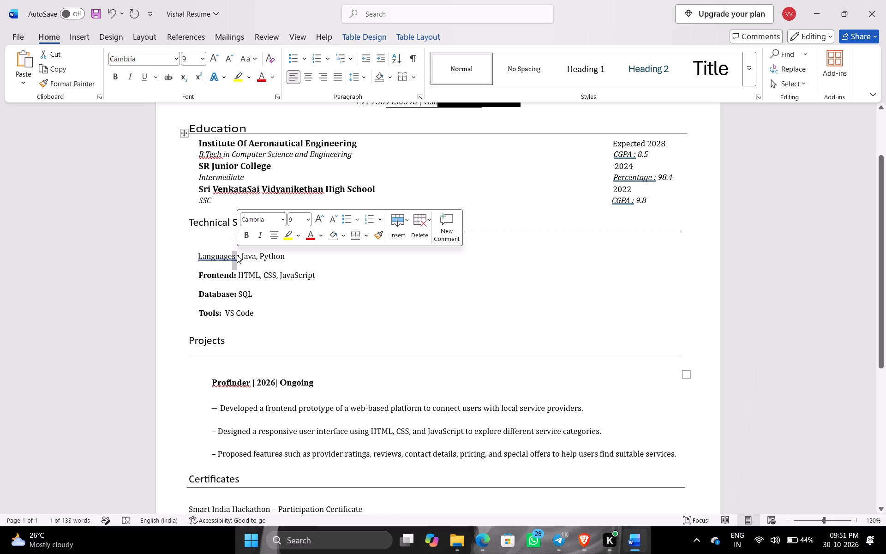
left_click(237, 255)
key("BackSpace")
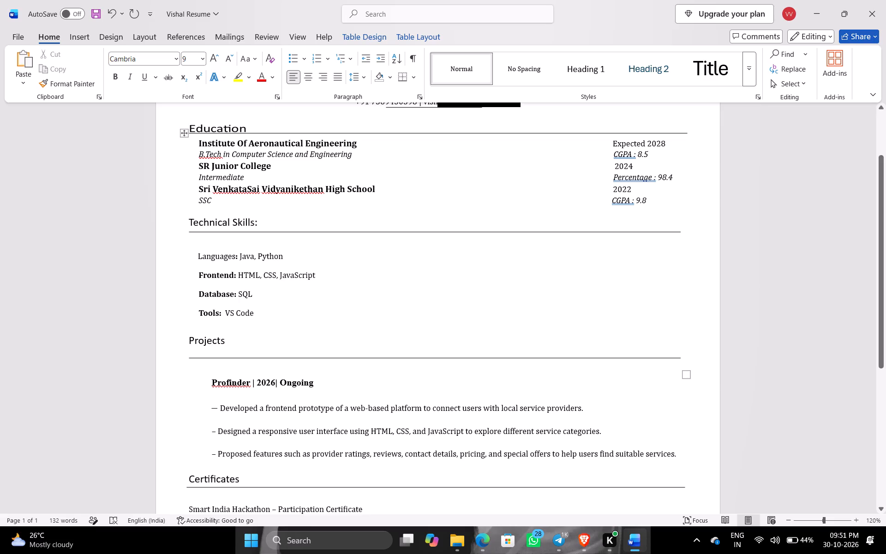
Make the Languages: label under Technical Skills bold to match the other skill labels.
left_click_drag(238, 256, 207, 259)
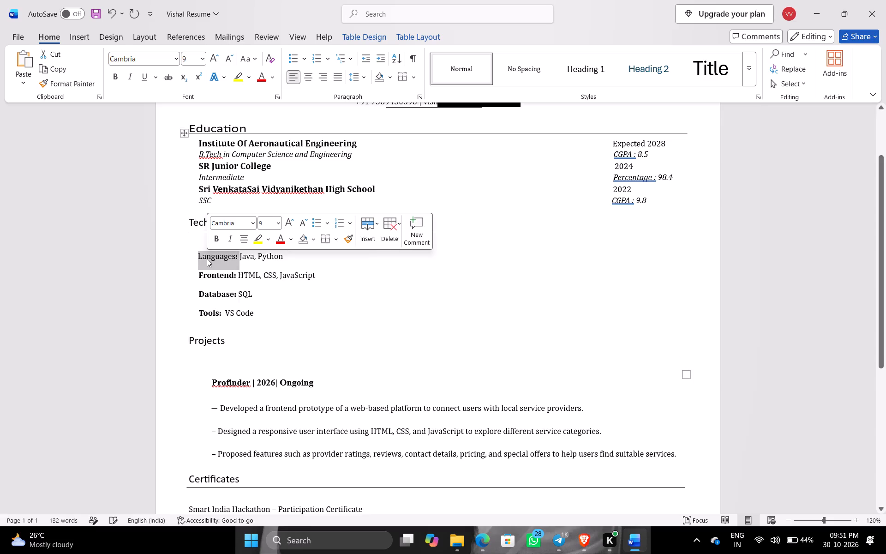
left_click(213, 241)
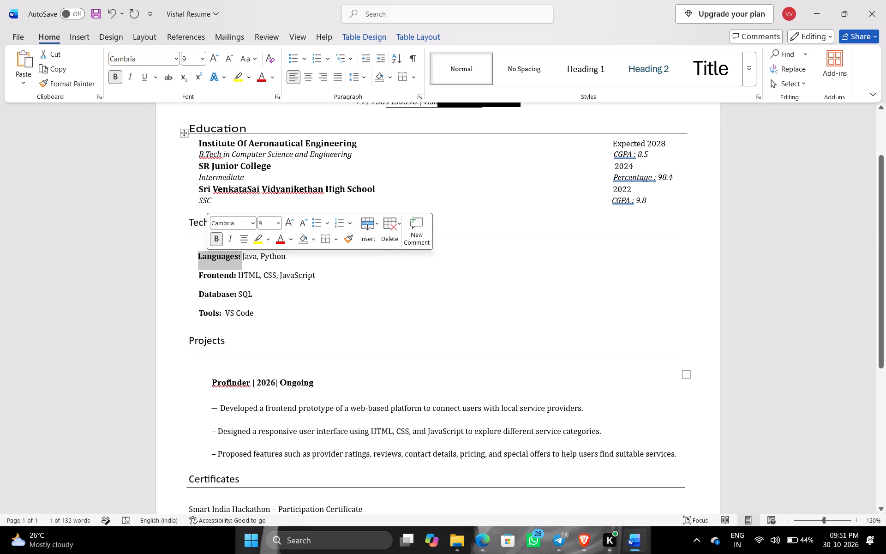
left_click(187, 261)
triple_click(213, 273)
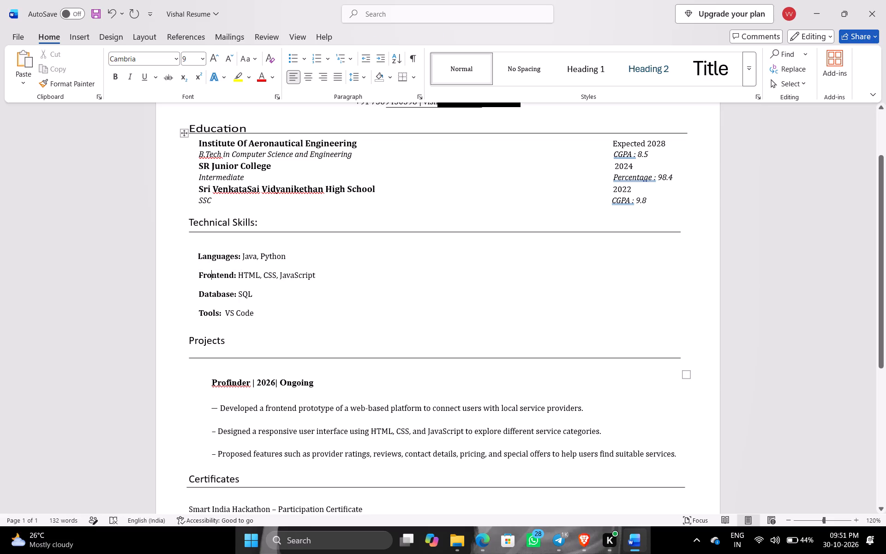
left_click(213, 273)
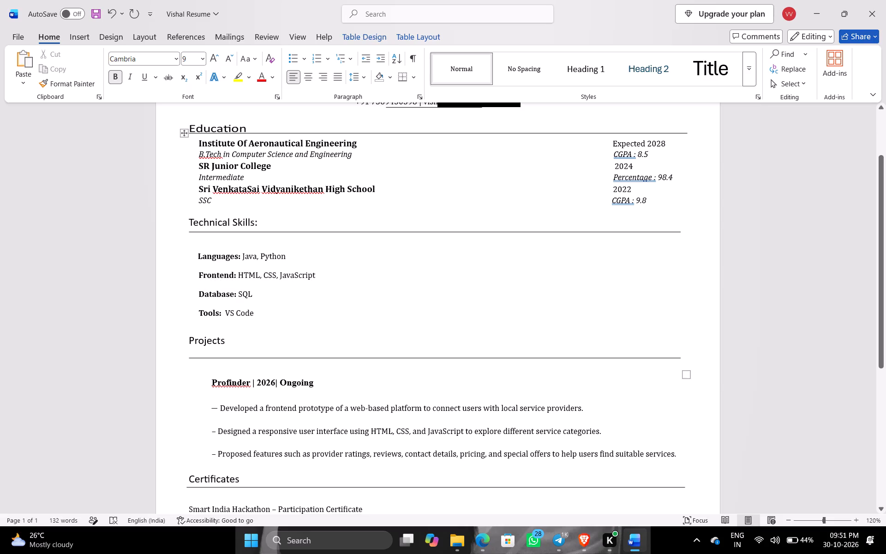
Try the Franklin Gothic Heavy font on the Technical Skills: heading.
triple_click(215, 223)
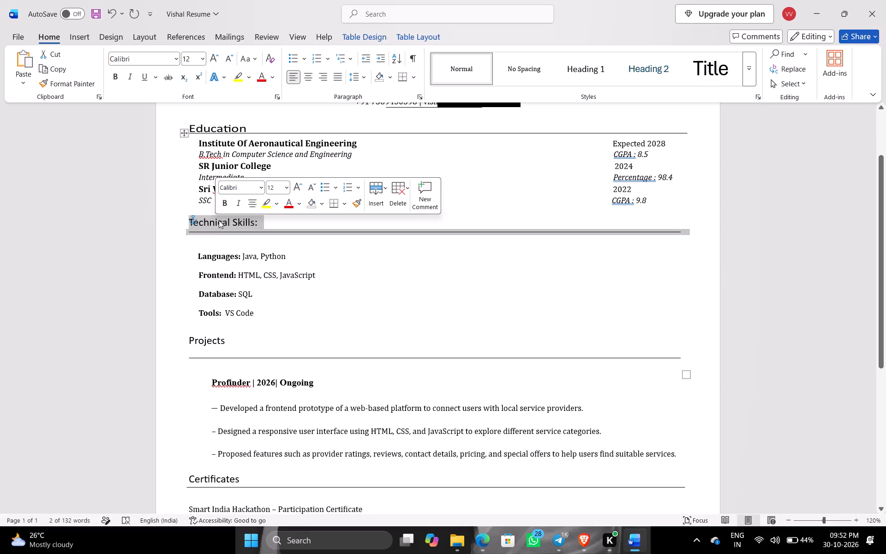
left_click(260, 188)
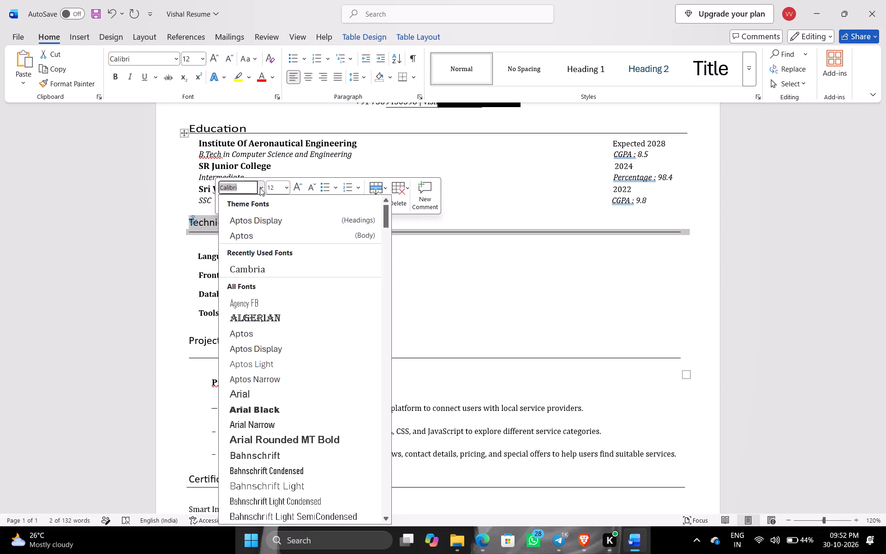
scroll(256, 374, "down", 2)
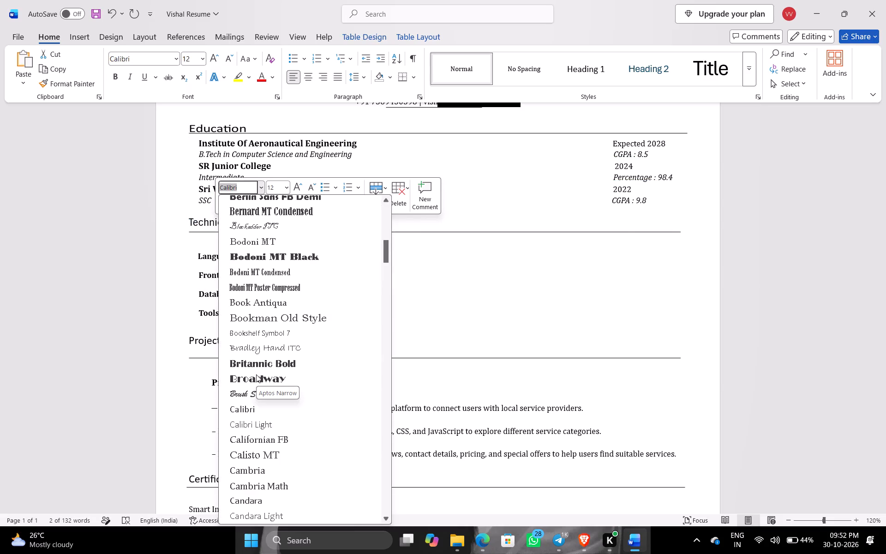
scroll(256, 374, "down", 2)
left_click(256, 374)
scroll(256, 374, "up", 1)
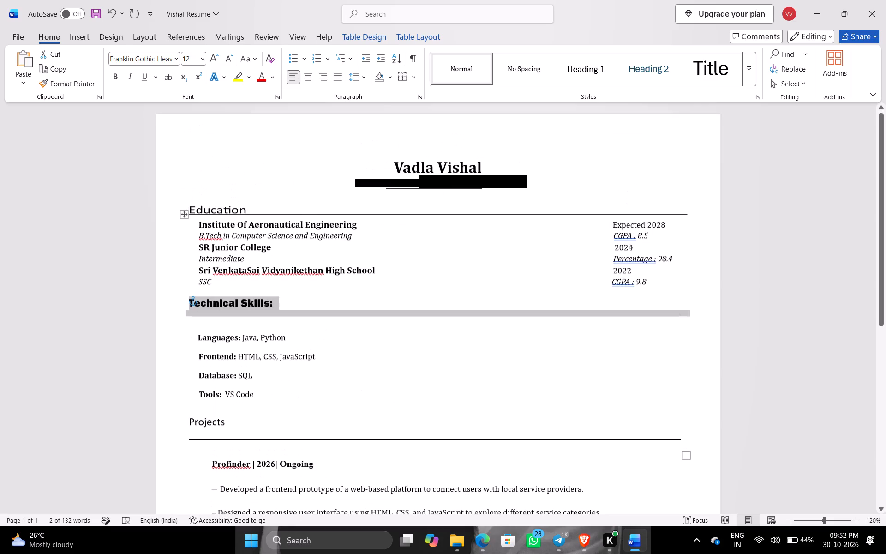
Set the font of the whole Technical Skills: heading to Cambria.
double_click(257, 304)
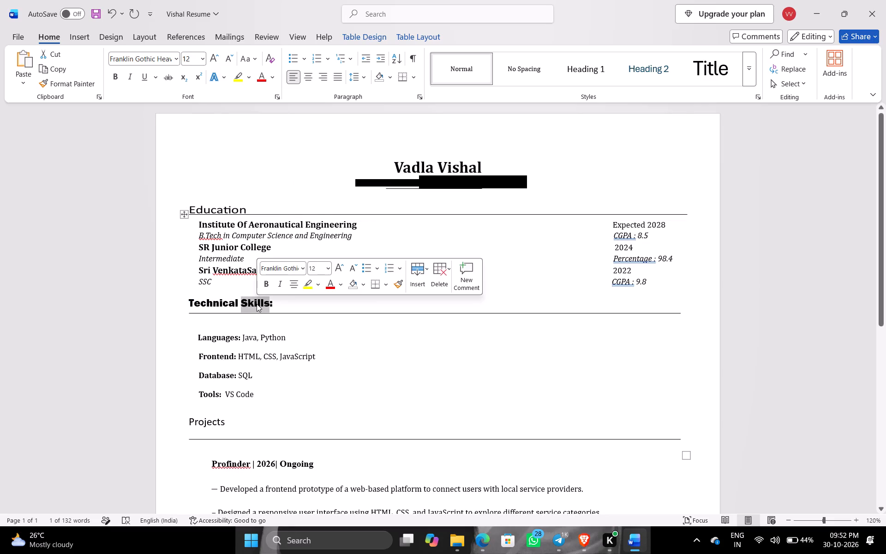
triple_click(257, 304)
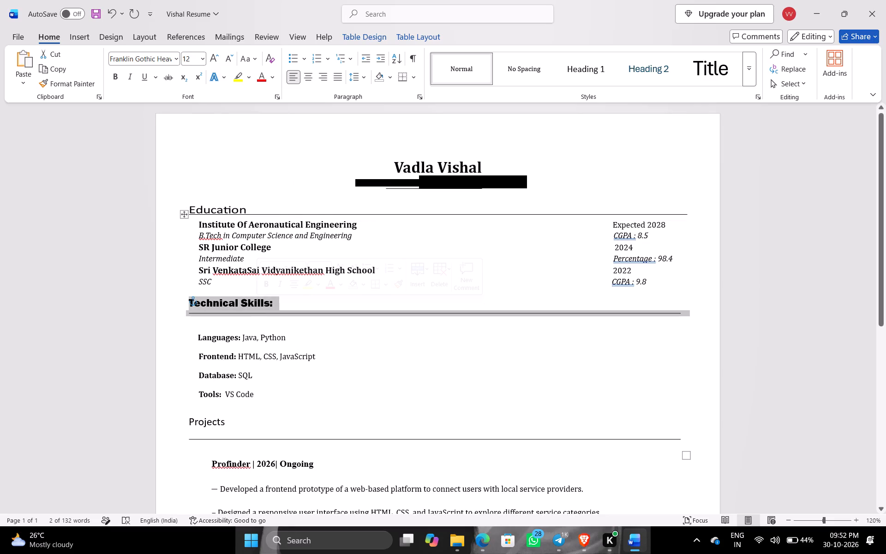
left_click(197, 305)
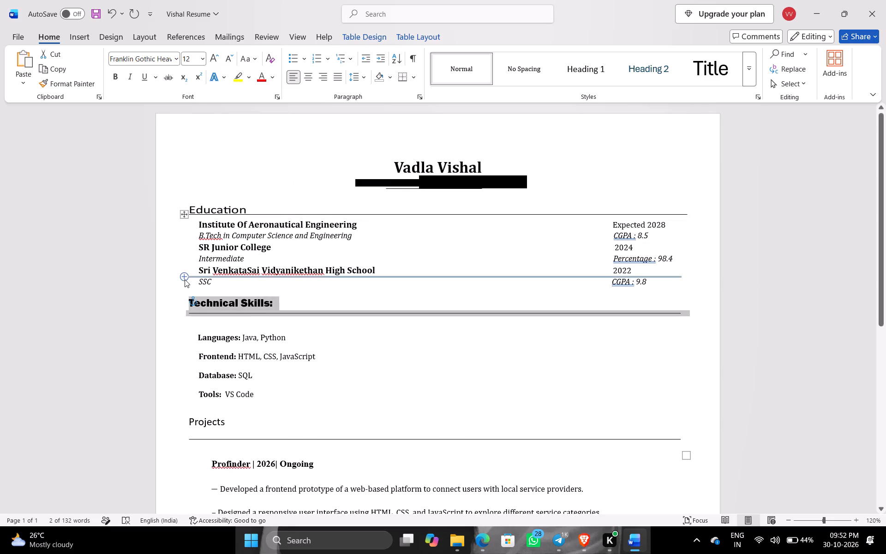
left_click(128, 314)
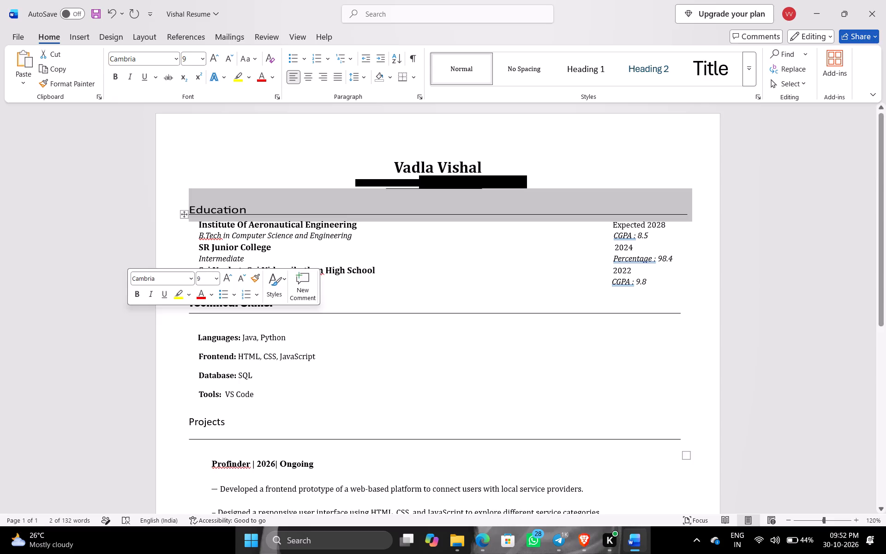
left_click(806, 186)
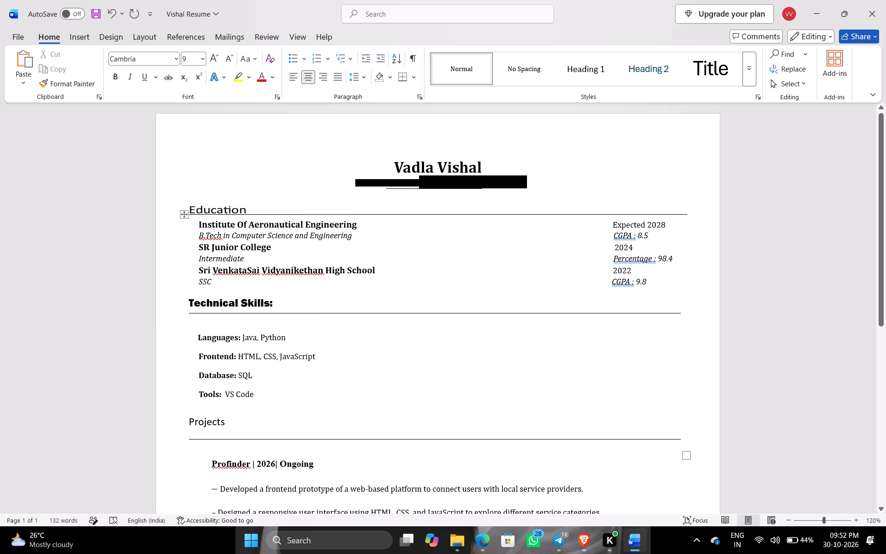
left_click_drag(189, 303, 270, 306)
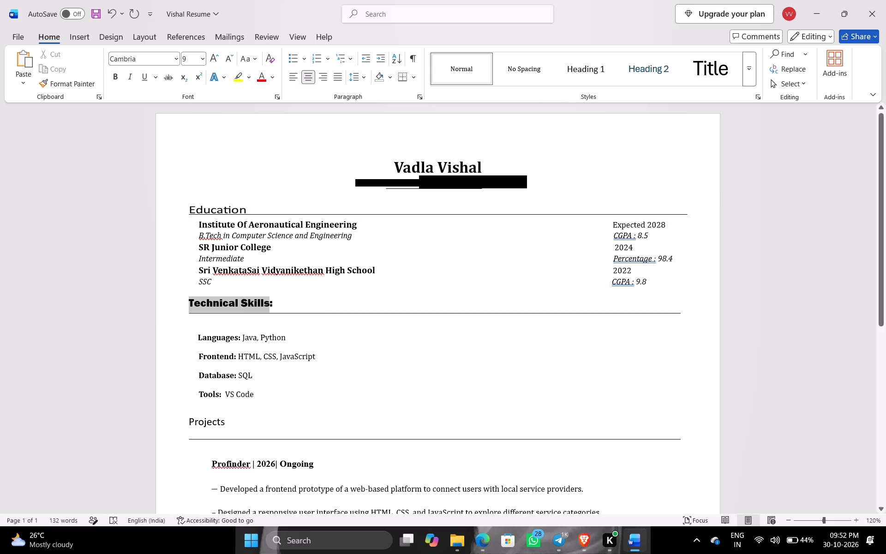
left_click_drag(270, 306, 270, 303)
left_click_drag(270, 303, 270, 301)
left_click_drag(270, 301, 272, 301)
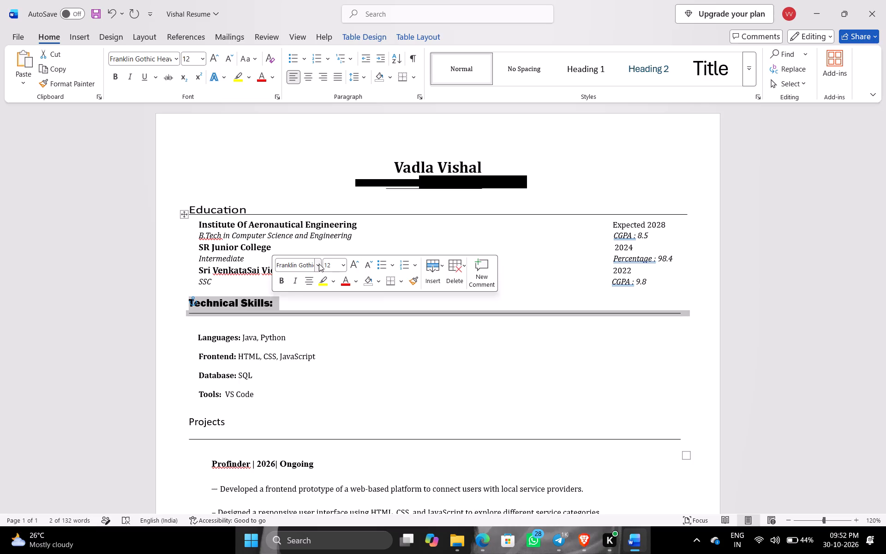
left_click(317, 265)
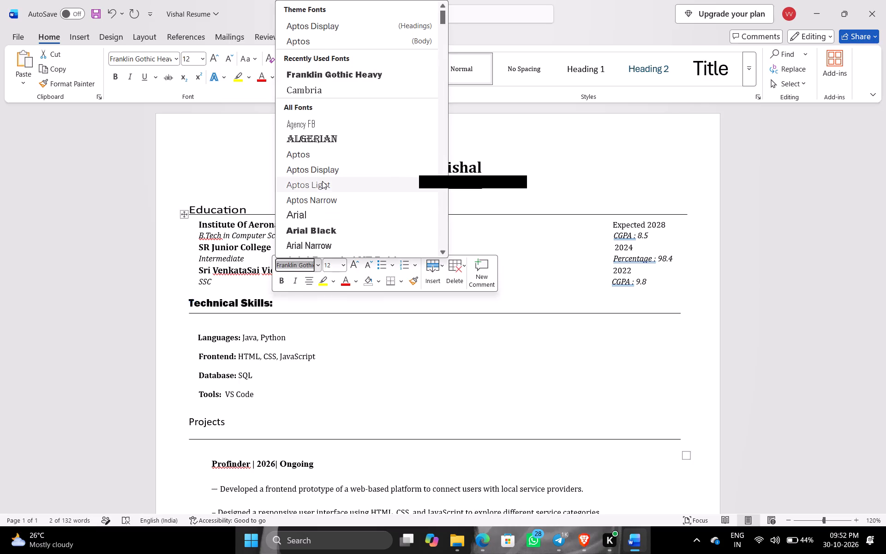
scroll(322, 181, "down", 1)
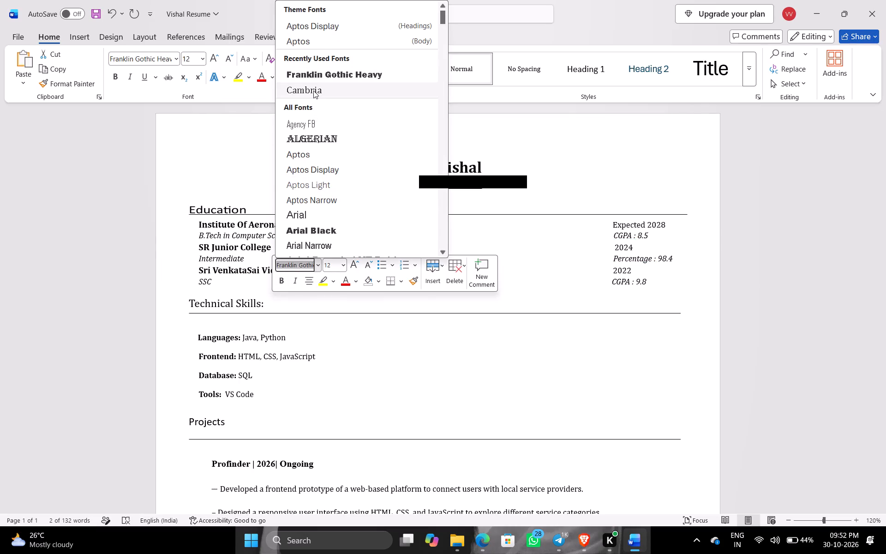
left_click(313, 90)
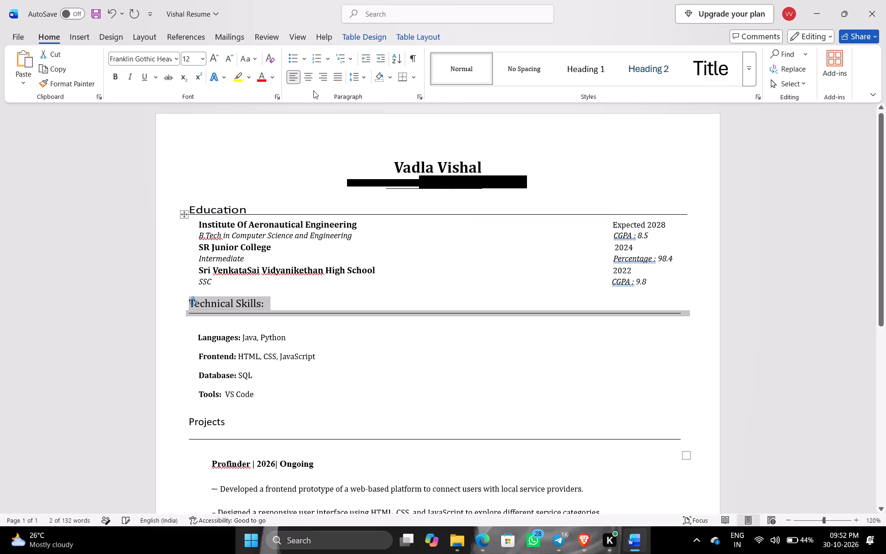
left_click(223, 157)
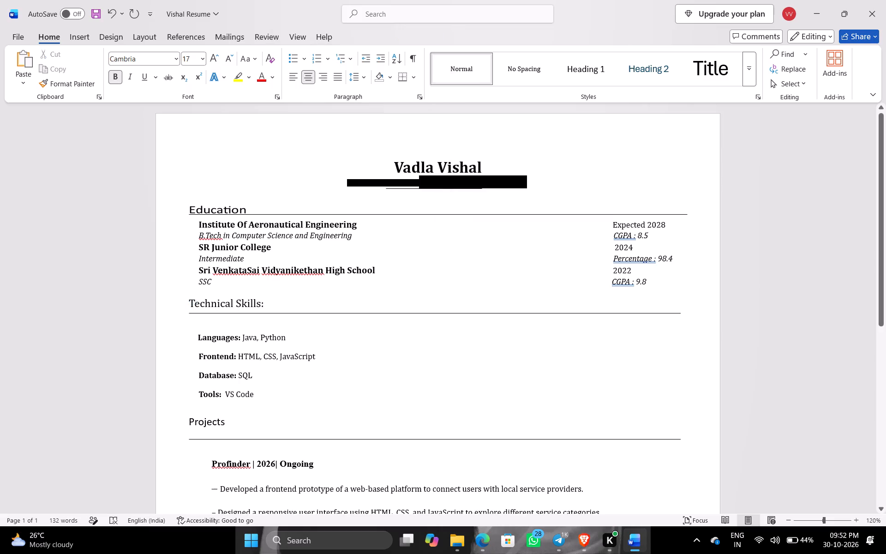
Add a colon to the end of the Education heading.
left_click_drag(190, 206, 249, 202)
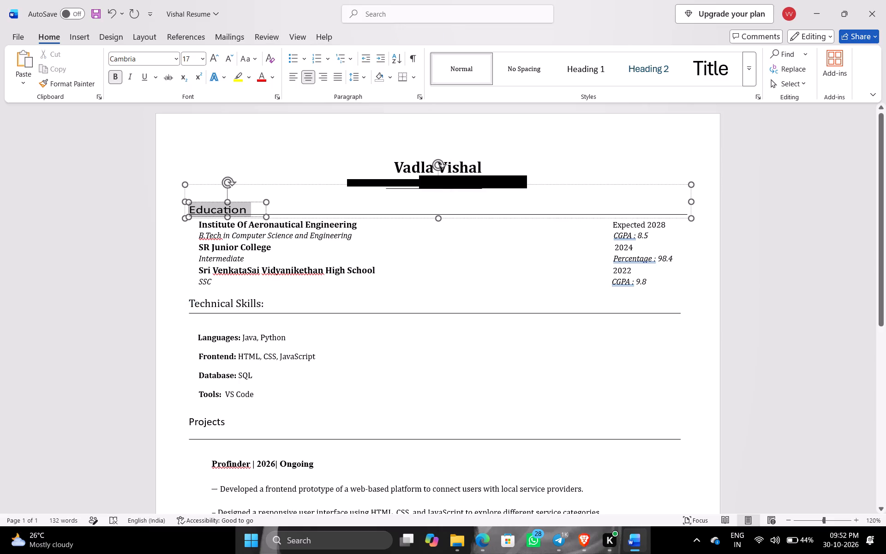
left_click_drag(249, 202, 244, 204)
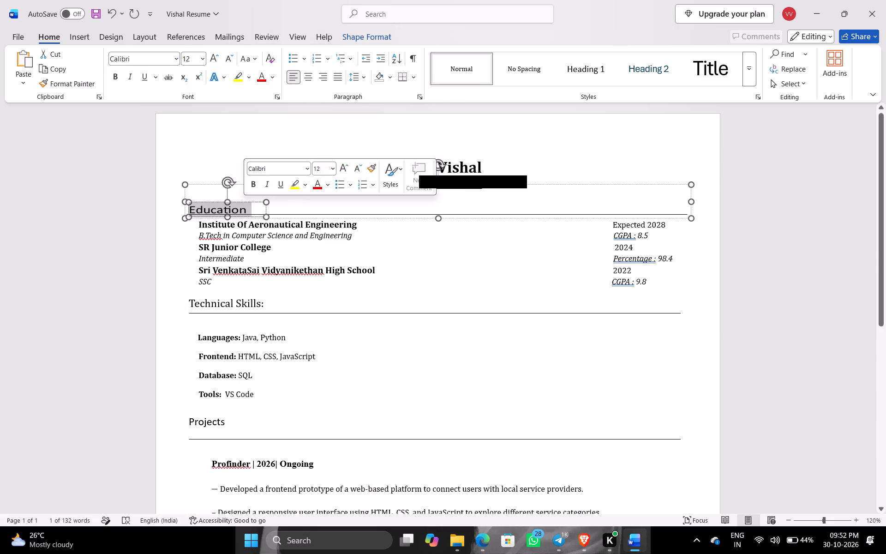
left_click(244, 204)
left_click(249, 211)
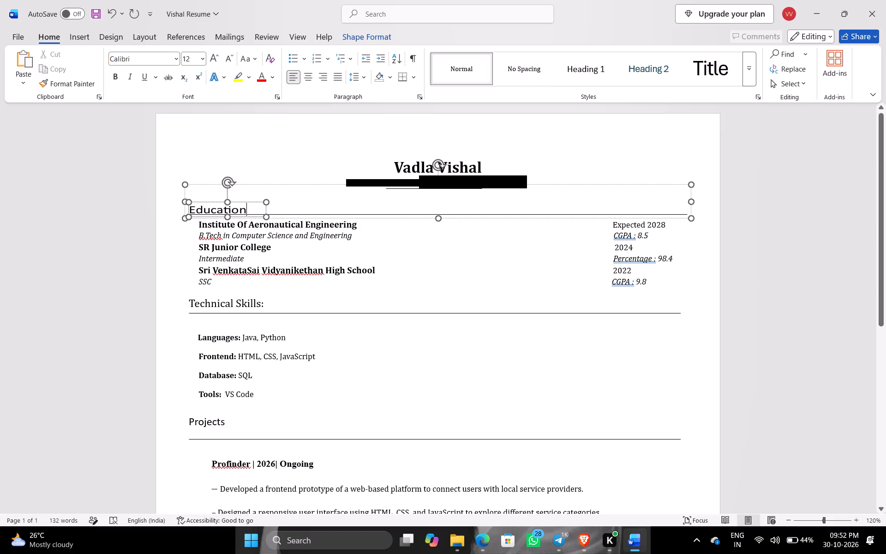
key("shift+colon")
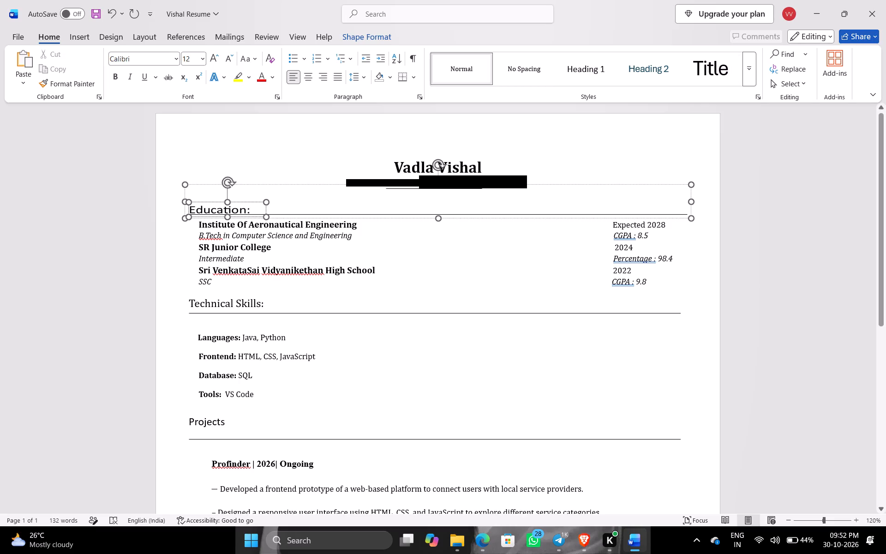
Set the font of the Education: heading to Cambria.
left_click_drag(250, 211, 186, 209)
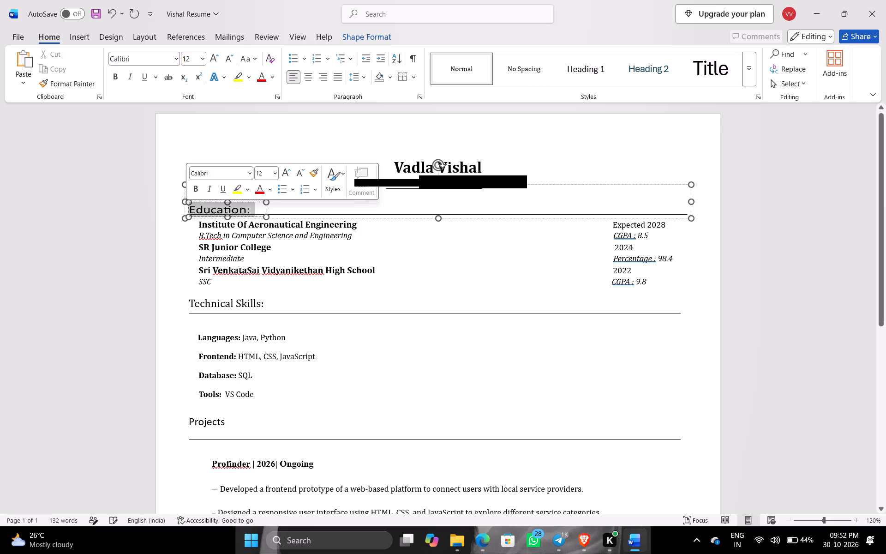
left_click(246, 179)
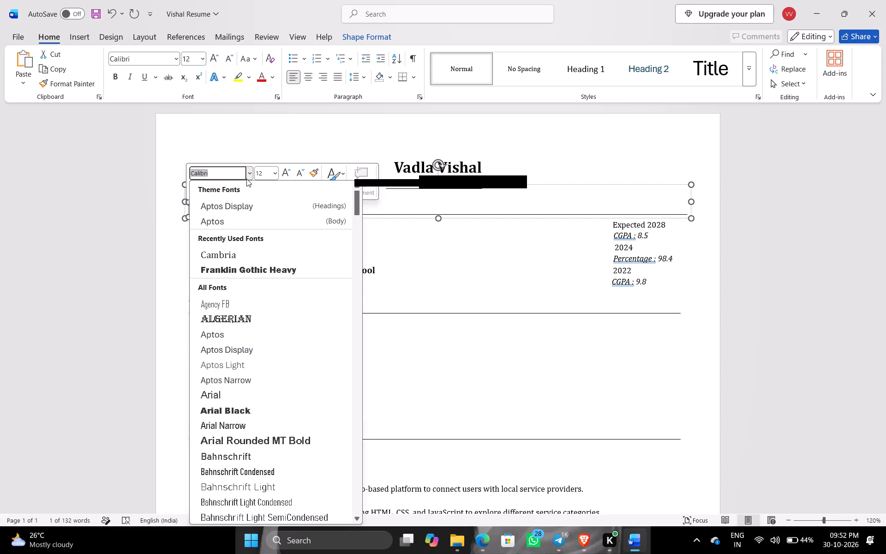
left_click(239, 259)
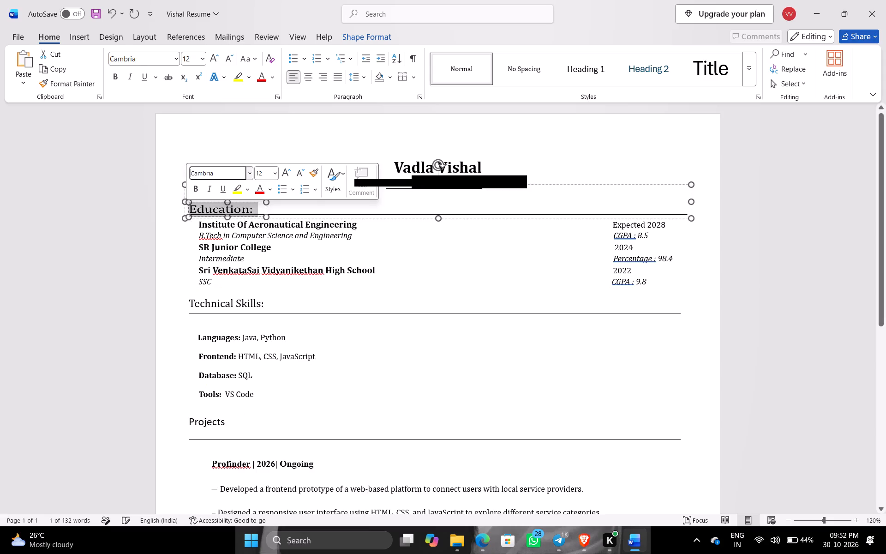
left_click(778, 246)
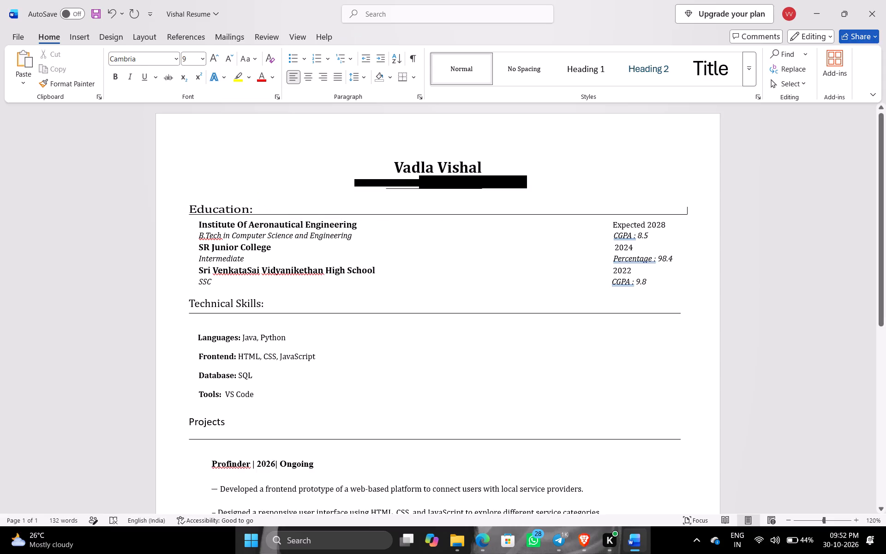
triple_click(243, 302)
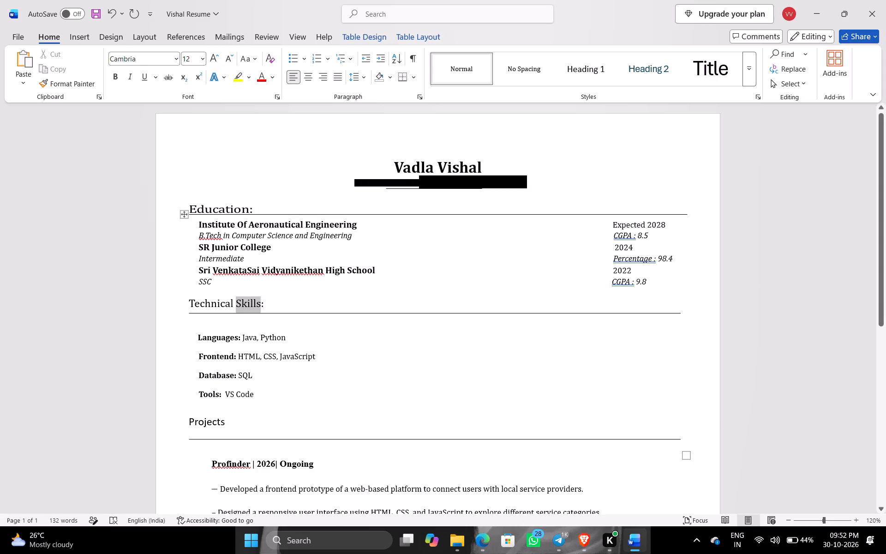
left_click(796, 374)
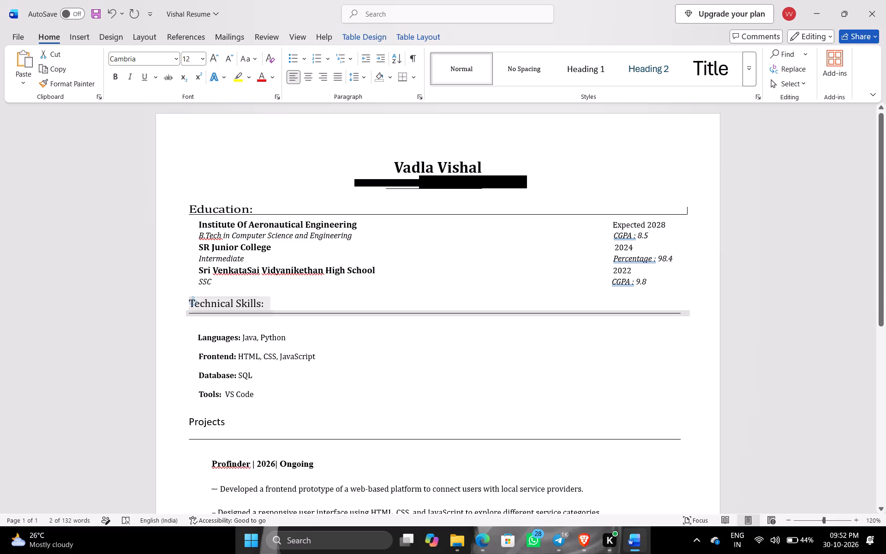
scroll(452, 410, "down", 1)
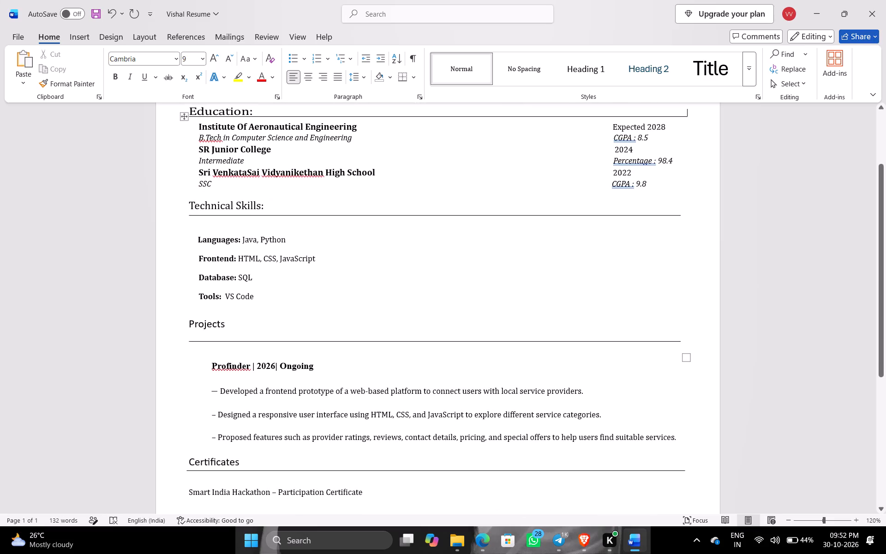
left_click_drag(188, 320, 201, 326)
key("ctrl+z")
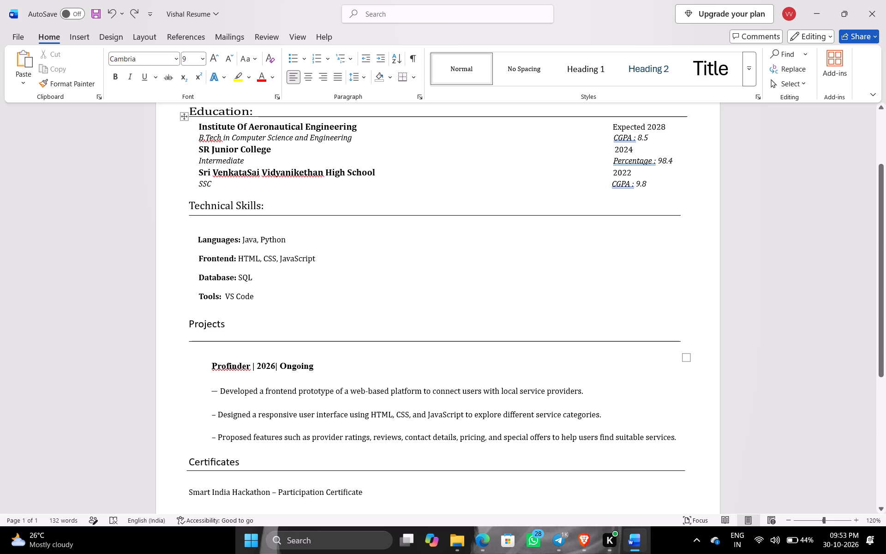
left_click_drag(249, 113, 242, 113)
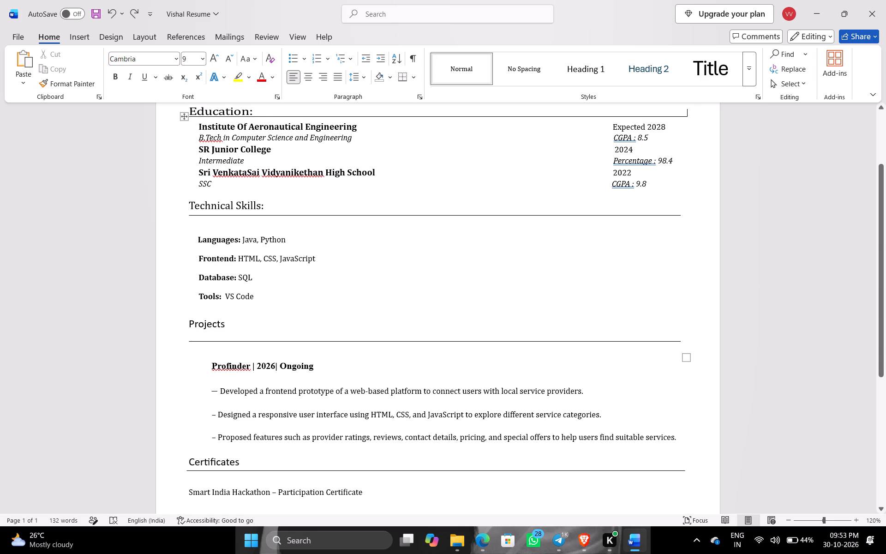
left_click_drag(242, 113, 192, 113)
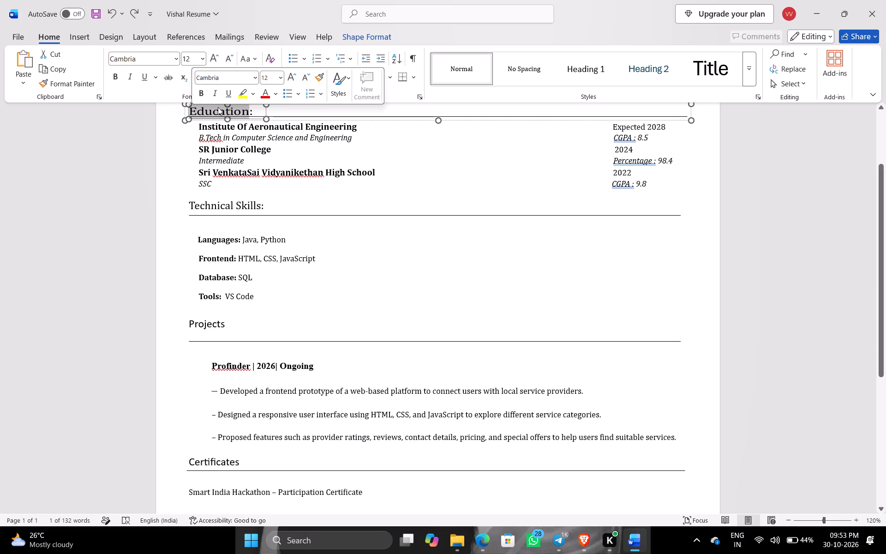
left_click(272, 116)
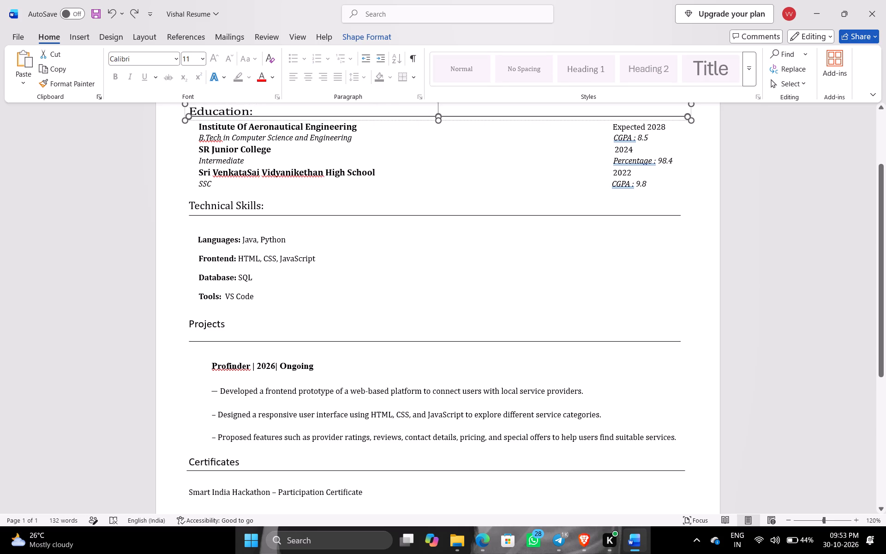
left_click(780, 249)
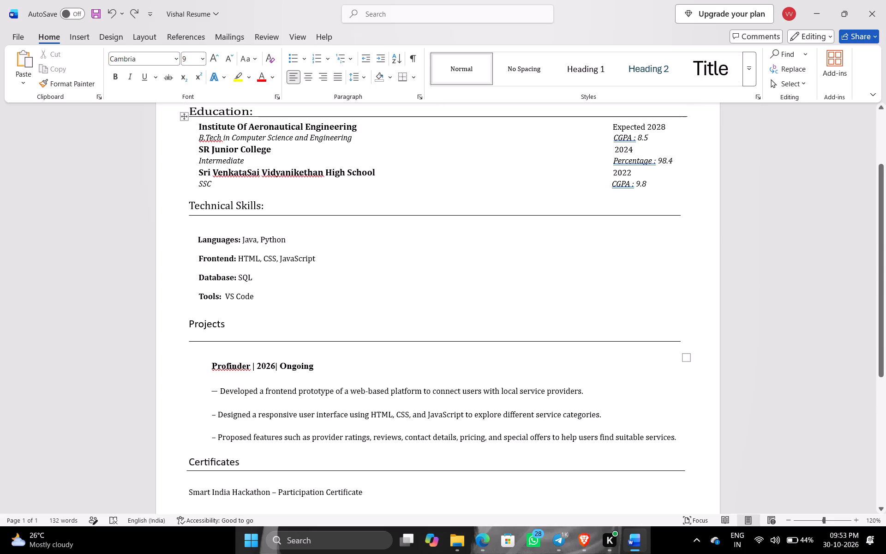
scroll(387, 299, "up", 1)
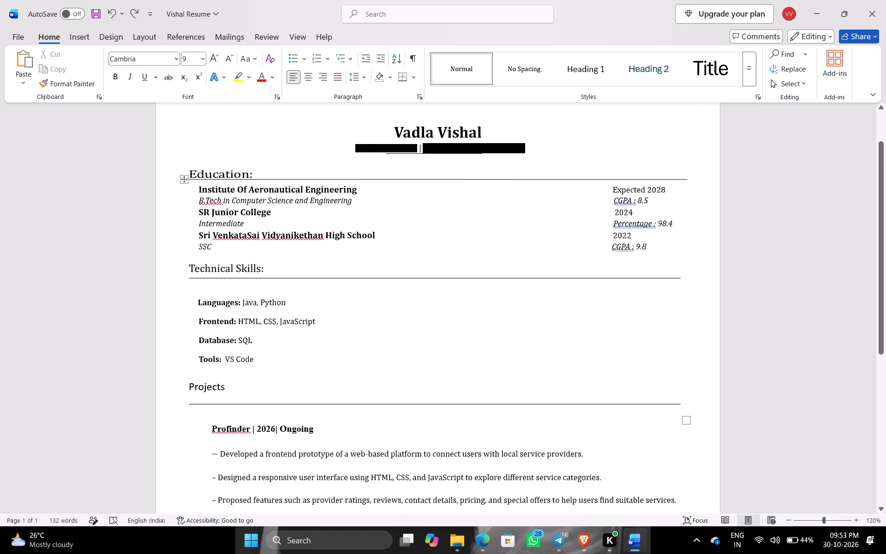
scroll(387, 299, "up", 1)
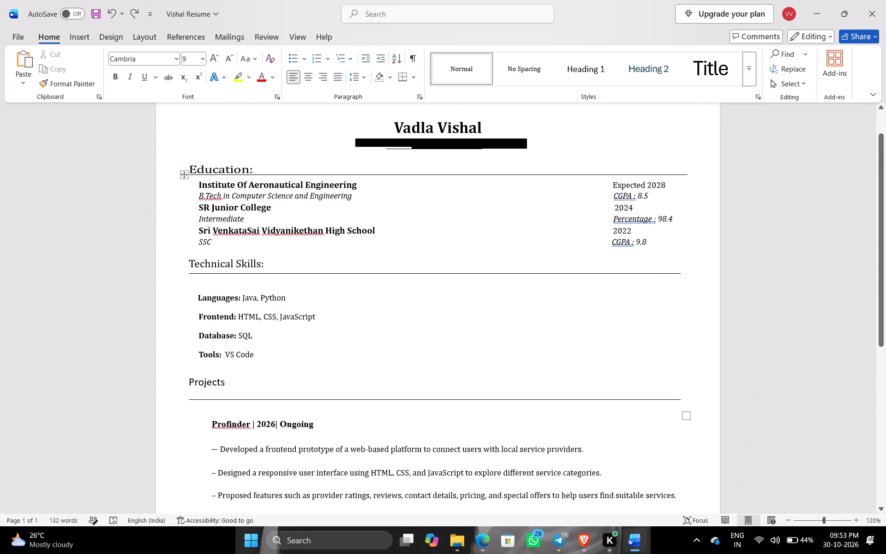
Try to insert line breaks after the Education: heading.
left_click(272, 171)
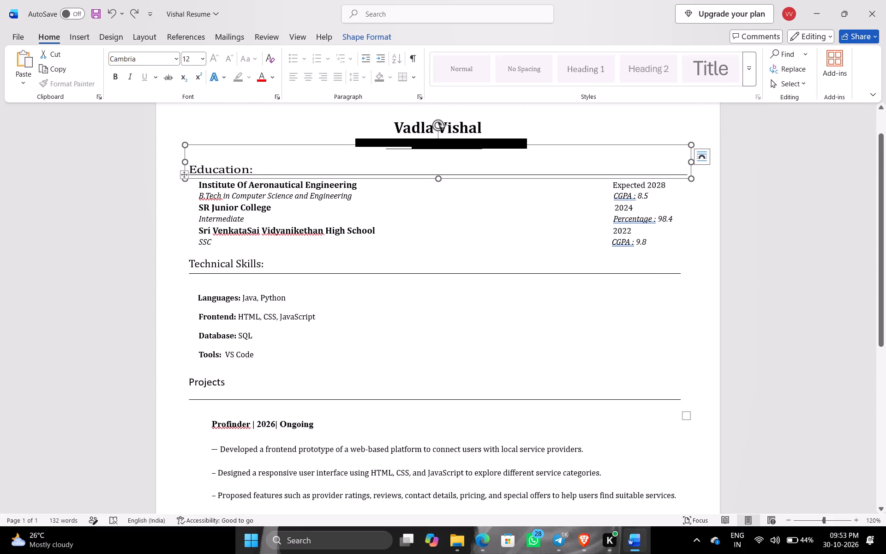
left_click(257, 171)
key("Return")
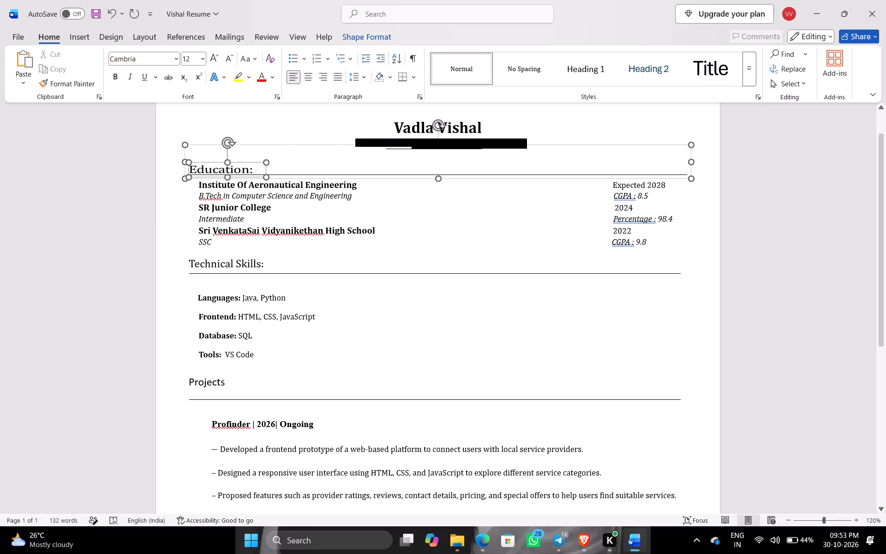
left_click(816, 267)
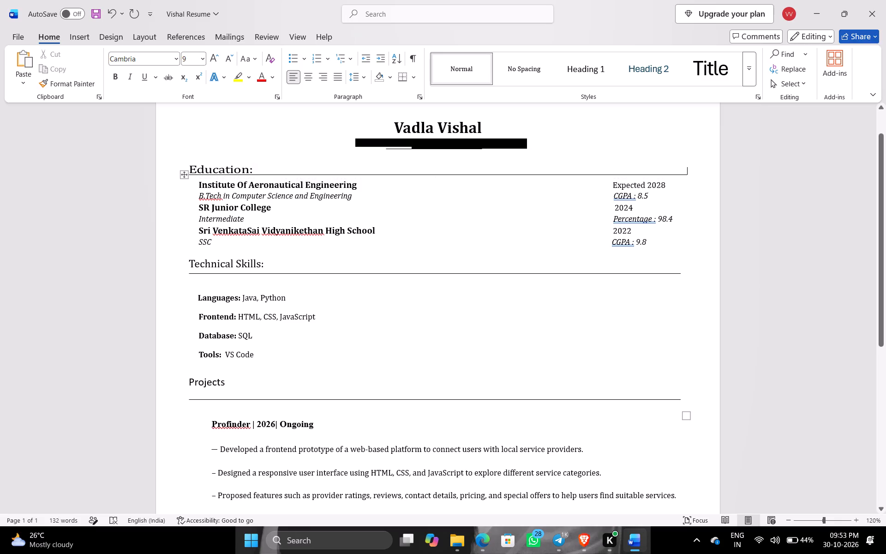
left_click(260, 166)
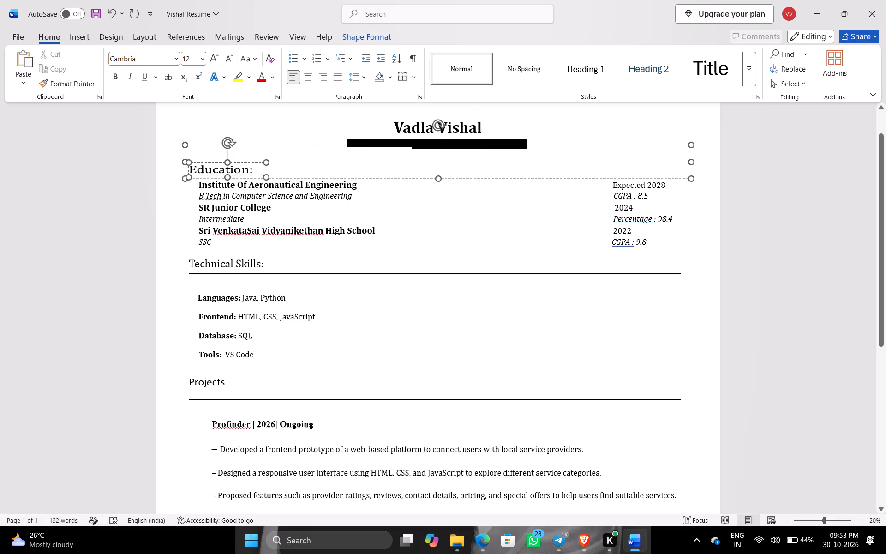
key("Return")
key("Return")
key("Return")
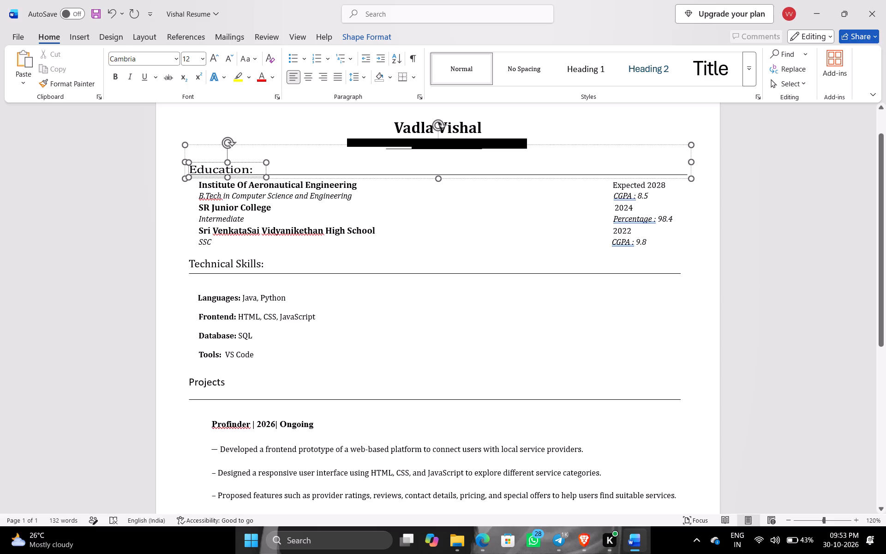
left_click(135, 225)
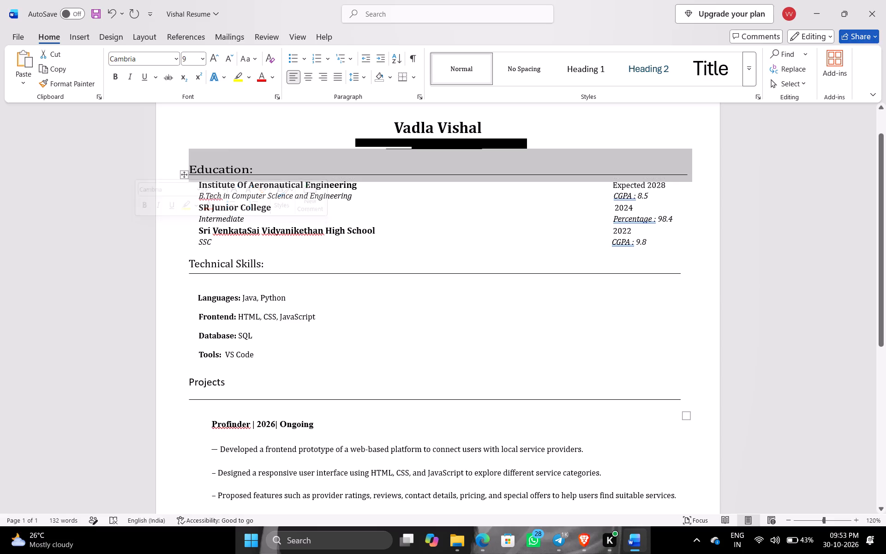
left_click(724, 322)
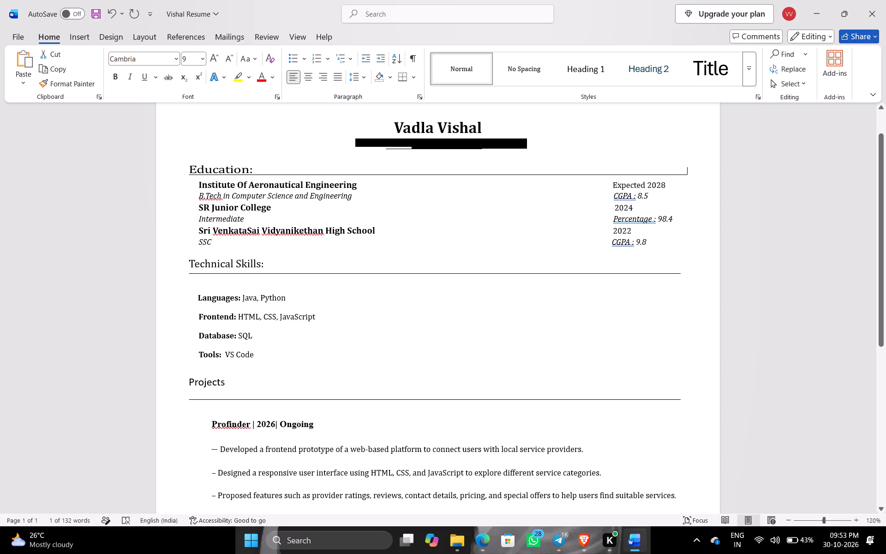
Add a colon to the end of the Projects heading.
scroll(426, 366, "down", 1)
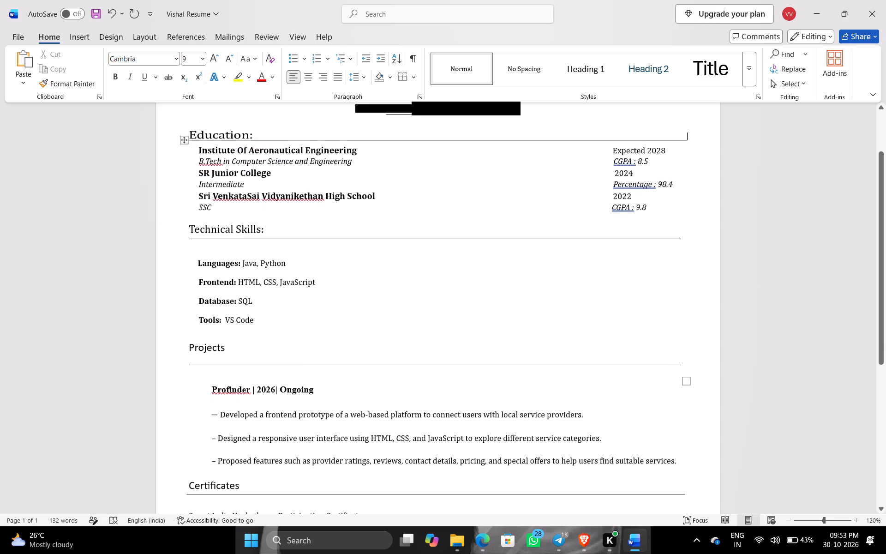
left_click(227, 348)
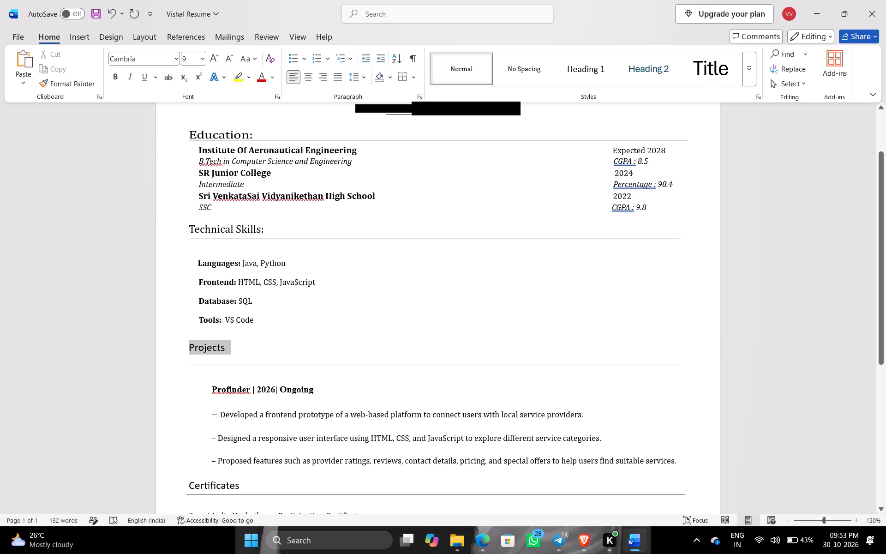
left_click(225, 347)
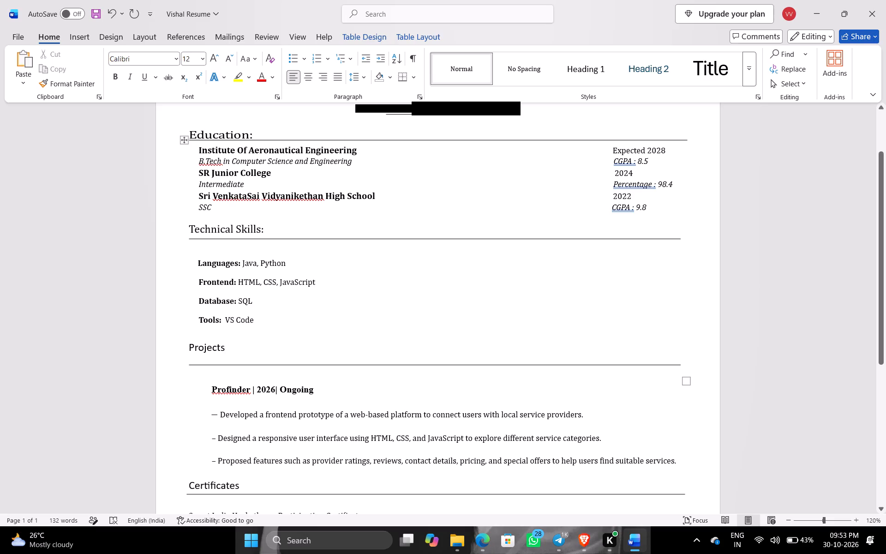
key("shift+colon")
Set the font of the whole Projects: heading to Cambria.
left_click_drag(189, 347, 228, 348)
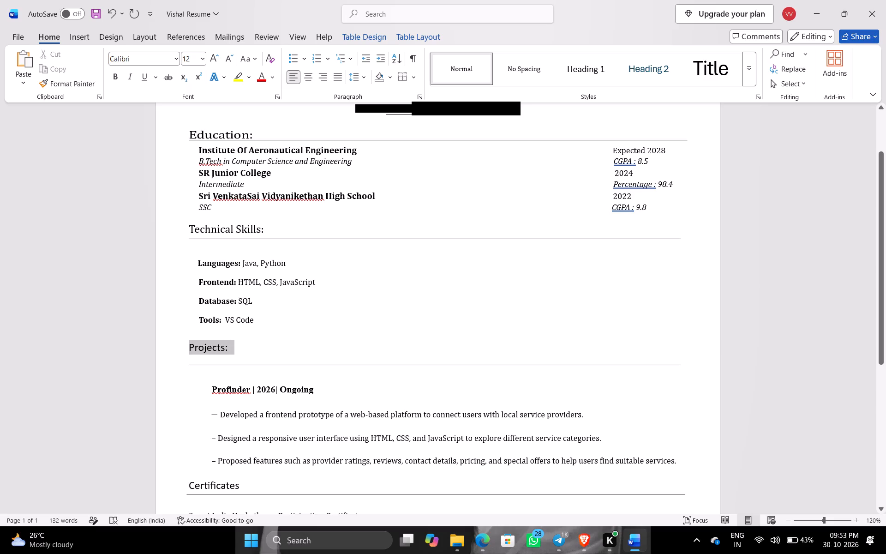
left_click_drag(228, 348, 227, 348)
left_click_drag(227, 348, 227, 347)
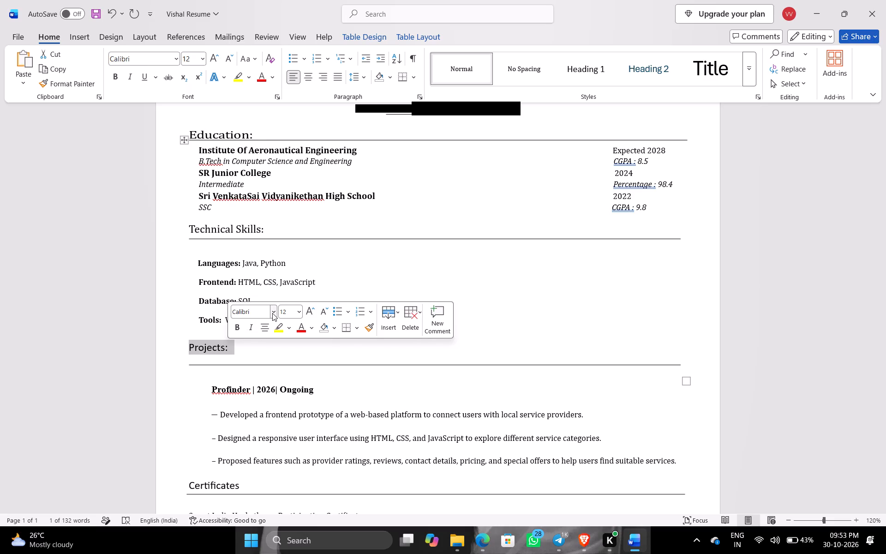
left_click(272, 313)
left_click(288, 77)
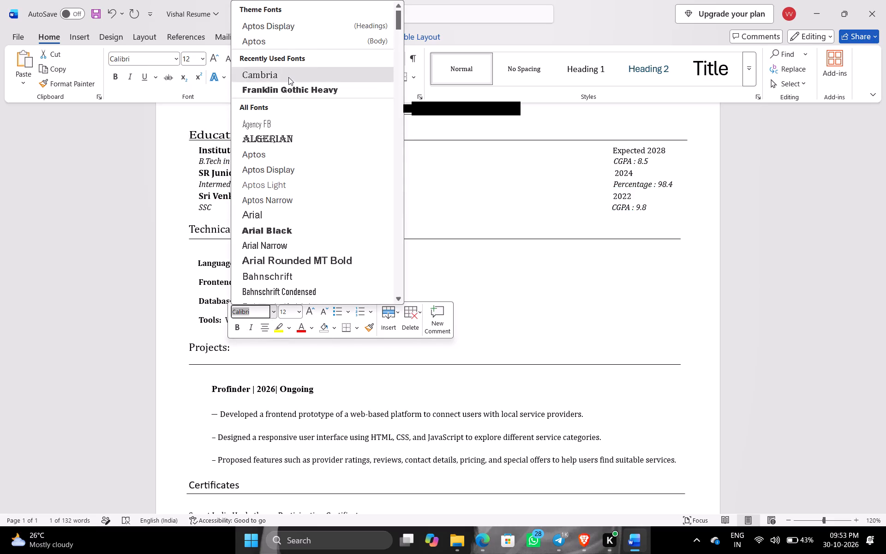
left_click(753, 335)
Add a colon to the end of the Certificates heading.
scroll(753, 335, "down", 2)
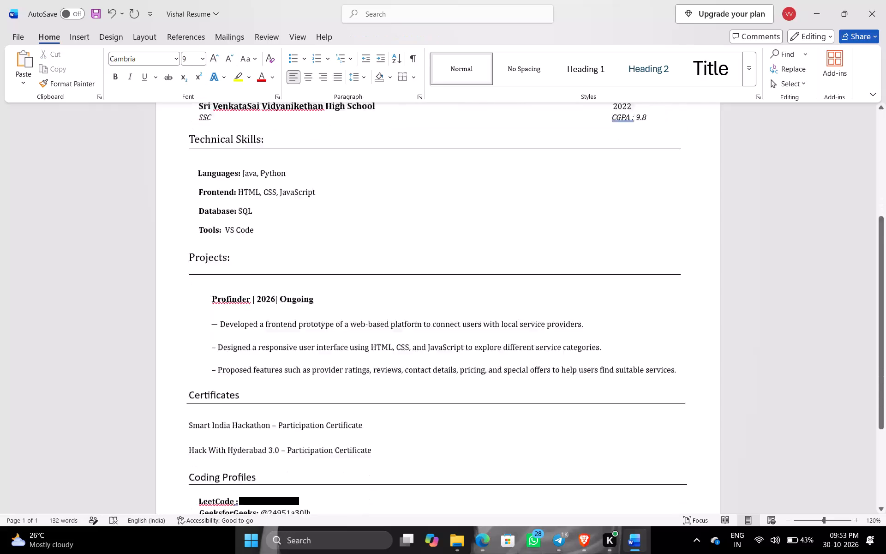
scroll(753, 335, "down", 1)
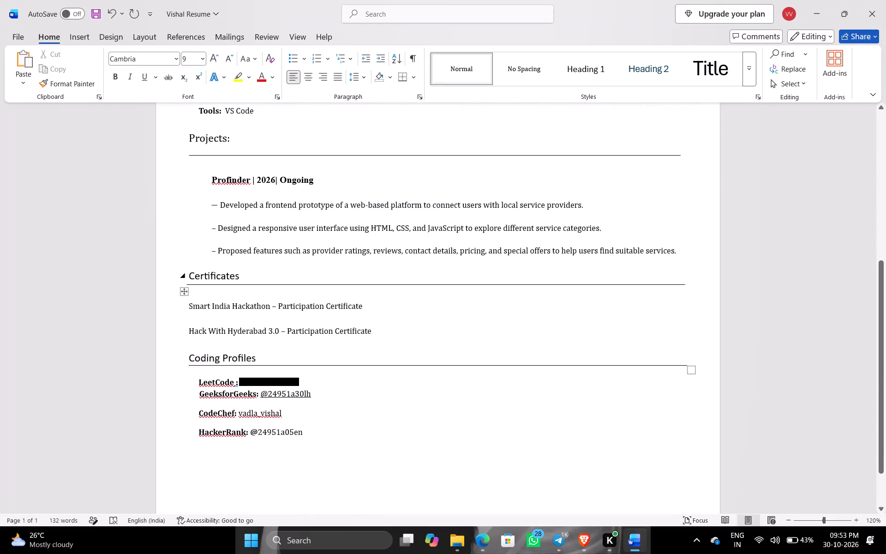
left_click(239, 278)
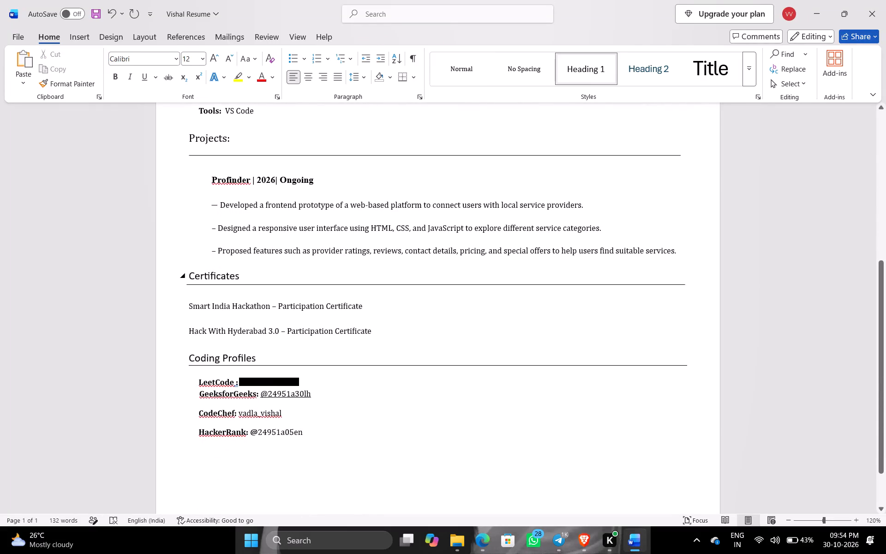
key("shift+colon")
Set the font of the whole Certificates: heading to Cambria.
left_click_drag(190, 275, 240, 273)
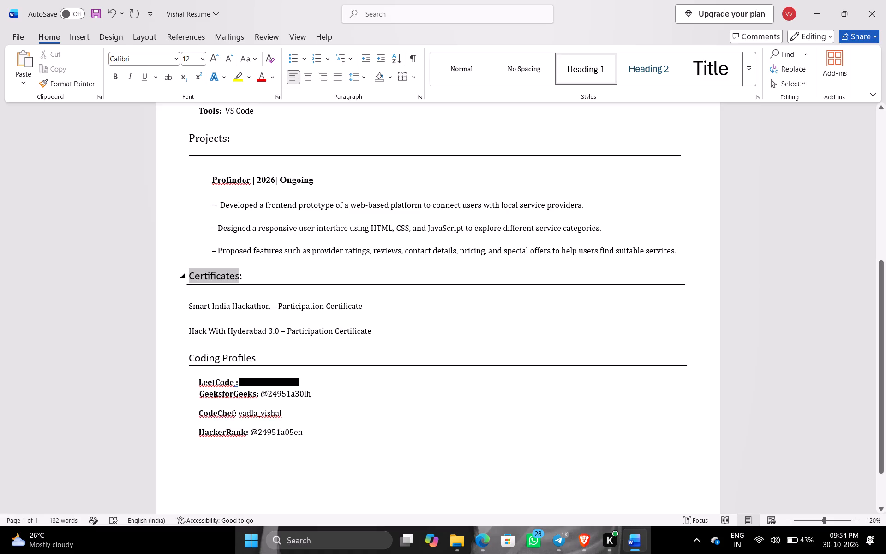
left_click_drag(240, 273, 240, 274)
left_click_drag(240, 274, 240, 276)
left_click_drag(240, 276, 241, 275)
left_click_drag(241, 275, 240, 273)
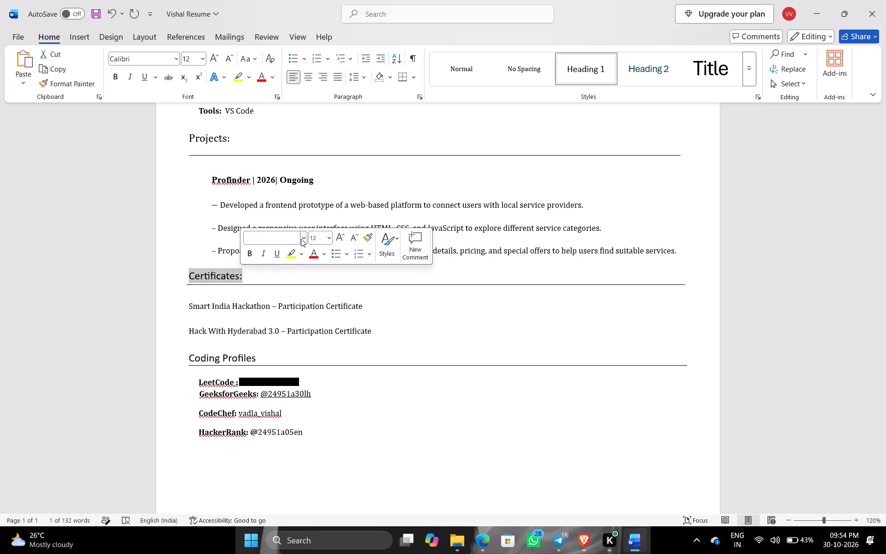
left_click(301, 239)
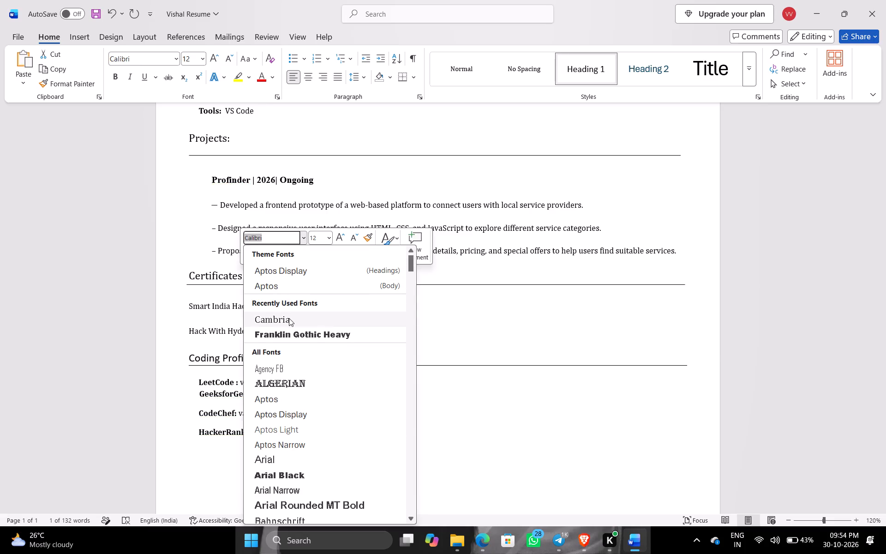
left_click(289, 318)
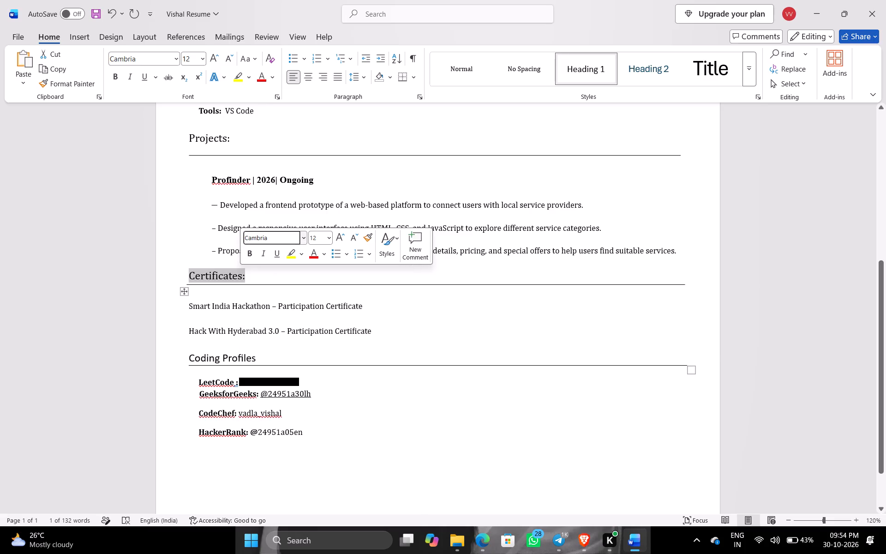
Add a colon to the end of the Coding Profiles heading.
left_click(259, 360)
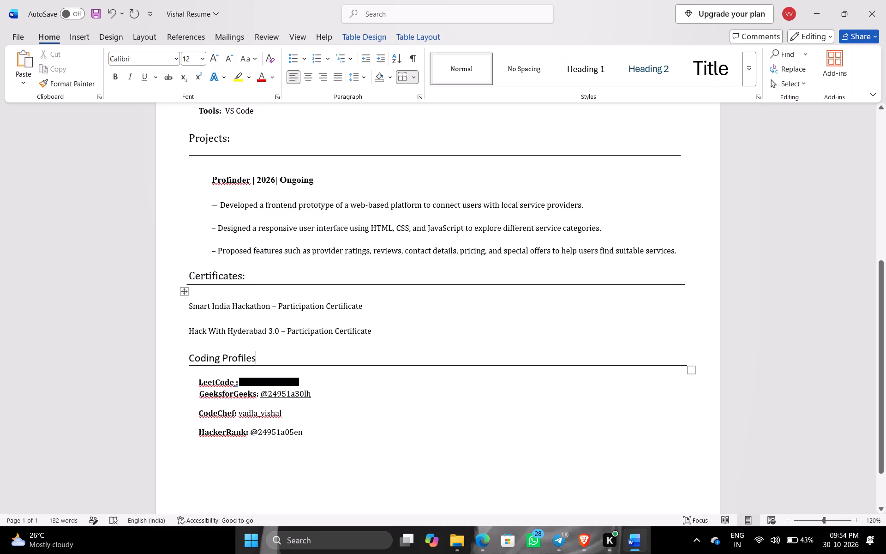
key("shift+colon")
Set the font of the whole Coding Profiles: heading to Cambria.
left_click_drag(190, 356, 258, 357)
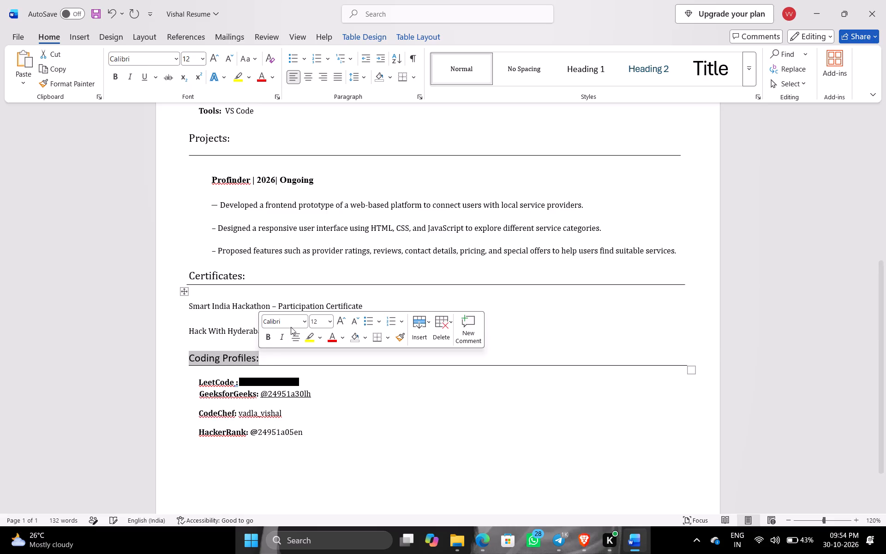
left_click(306, 320)
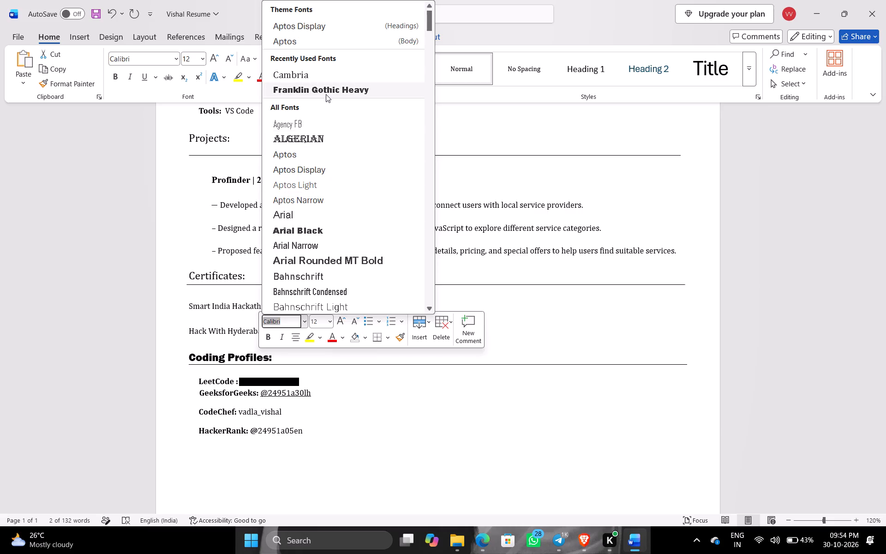
left_click(325, 73)
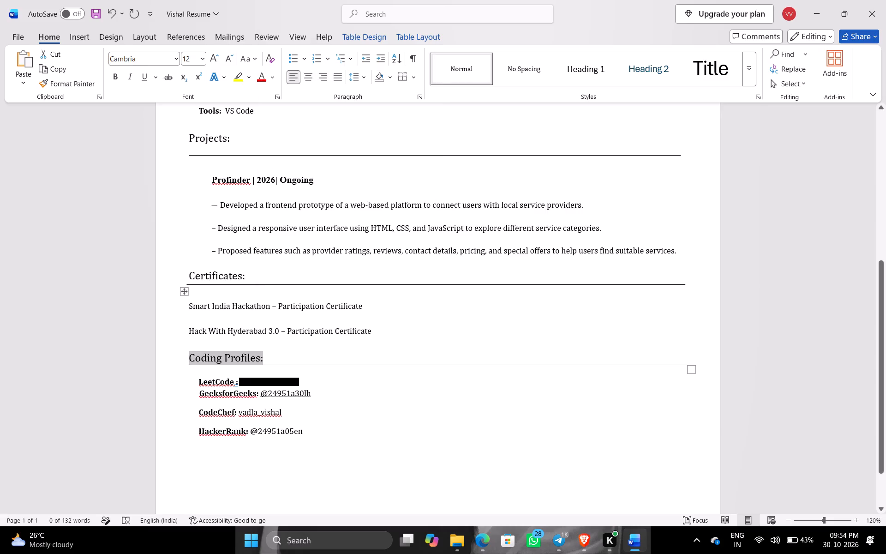
left_click(824, 270)
Turn on AutoSave by uploading the resume to the personal OneDrive.
left_click(67, 13)
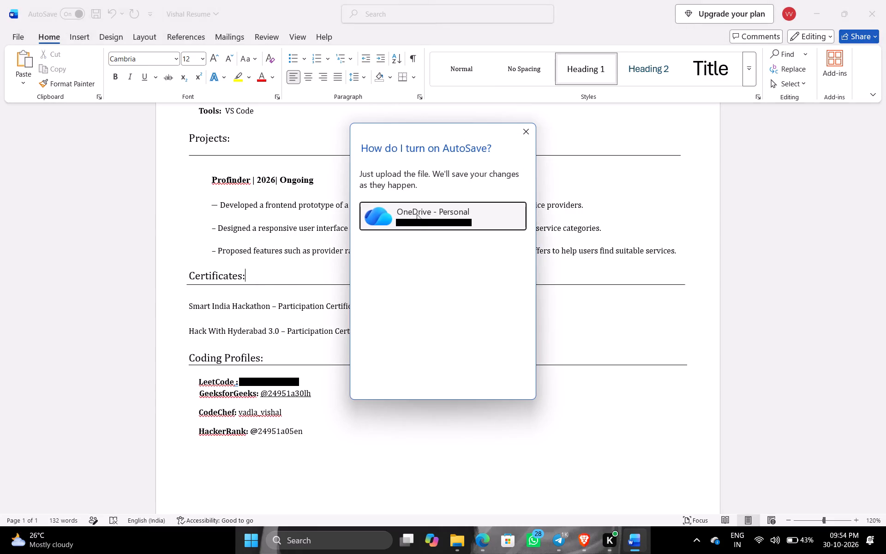
double_click(416, 212)
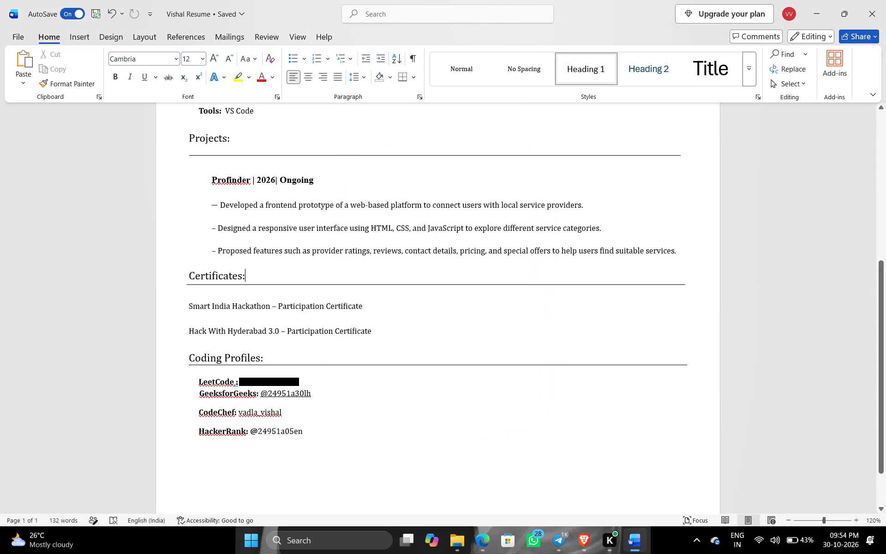
Review the whole resume from the name header through Coding Profiles, checking the headings and layout.
scroll(831, 286, "up", 5)
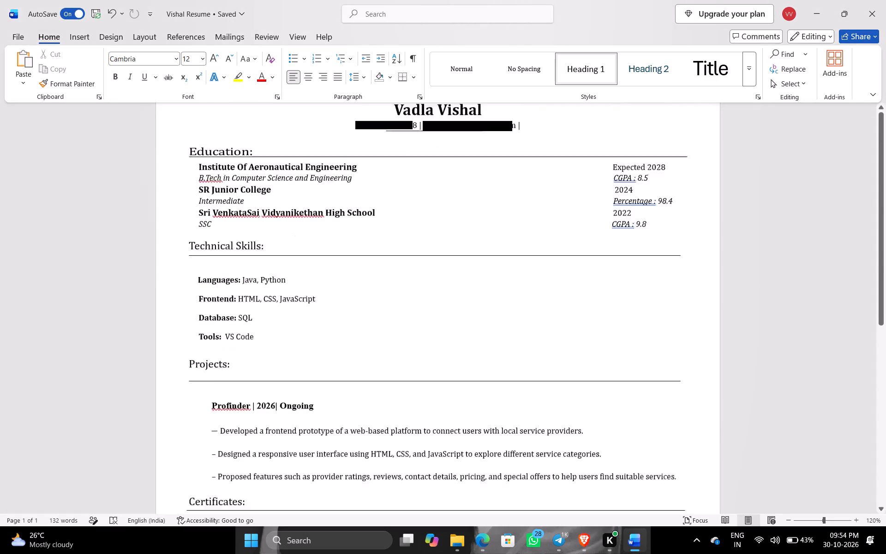
scroll(831, 286, "down", 1)
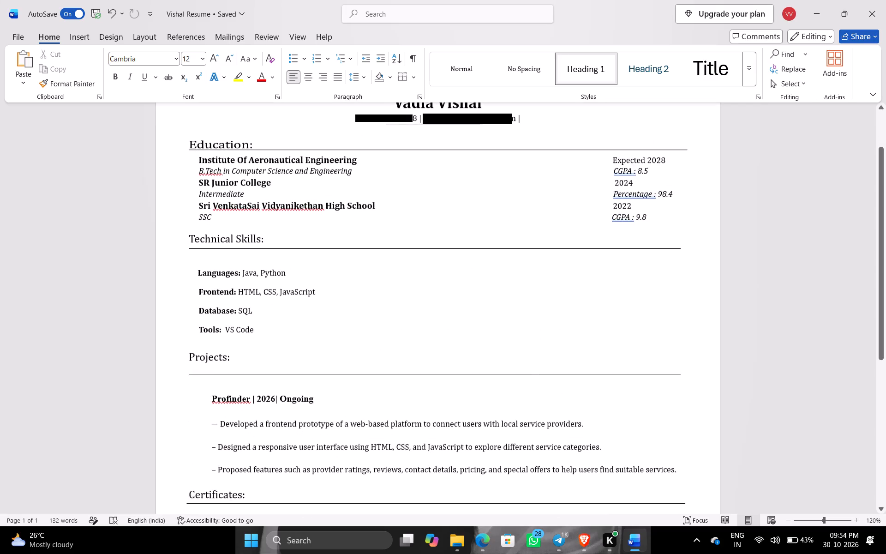
scroll(831, 286, "down", 3)
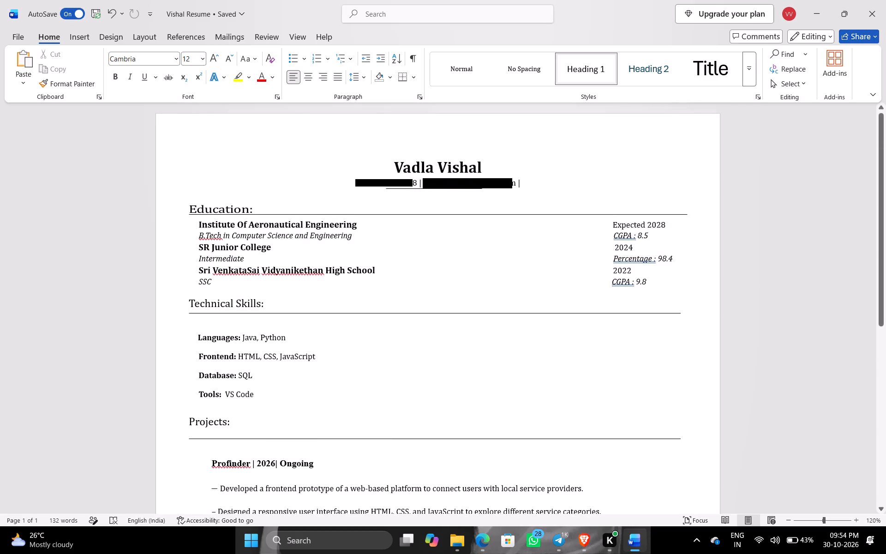
scroll(831, 286, "down", 5)
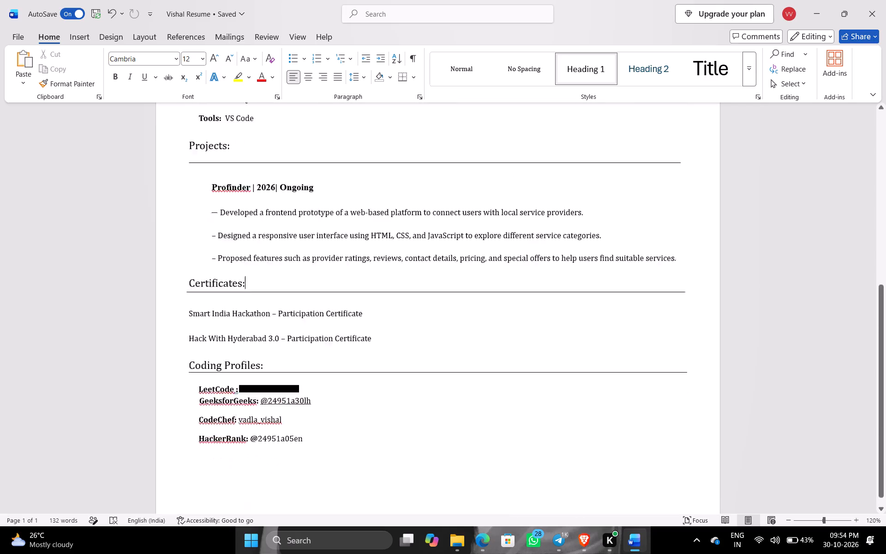
scroll(831, 286, "up", 3)
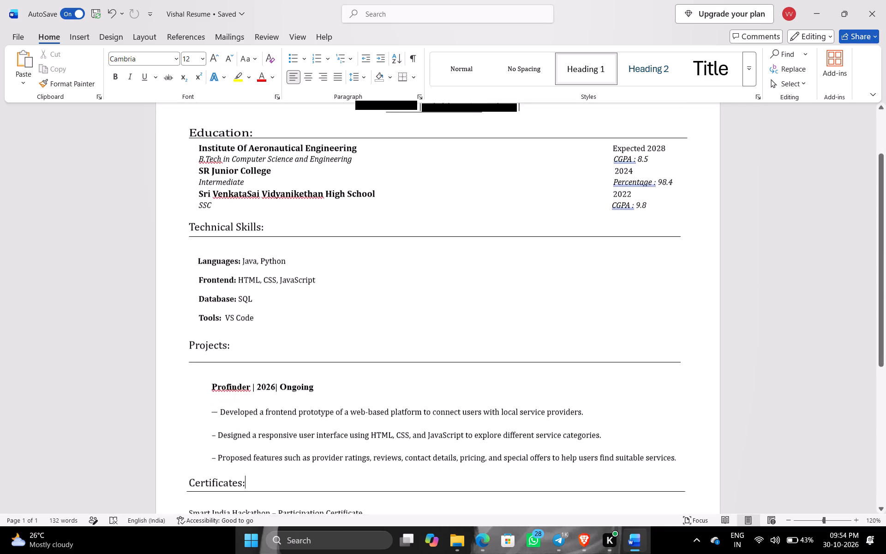
scroll(831, 286, "up", 2)
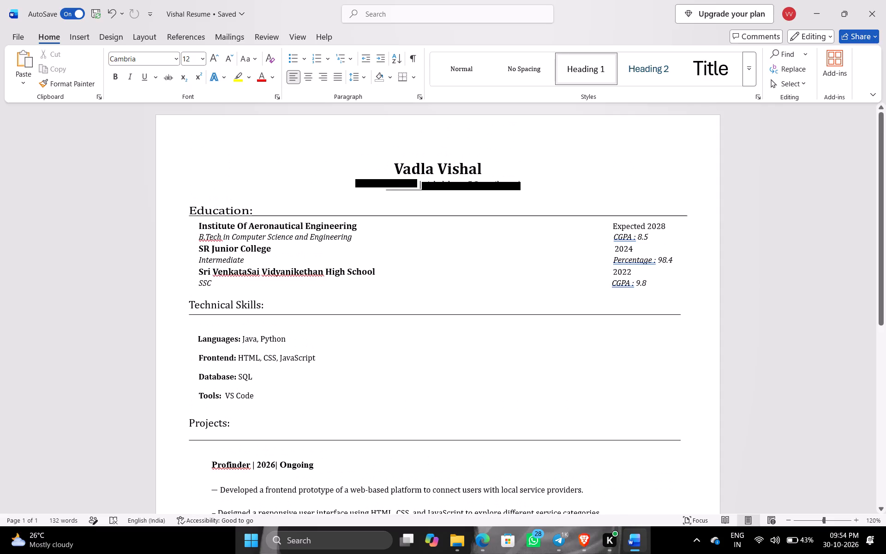
scroll(831, 286, "down", 1)
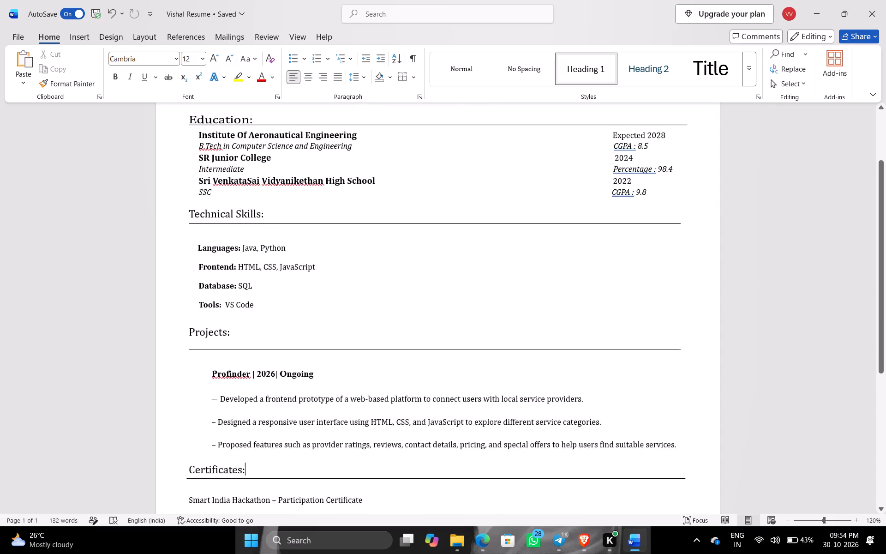
scroll(831, 286, "down", 2)
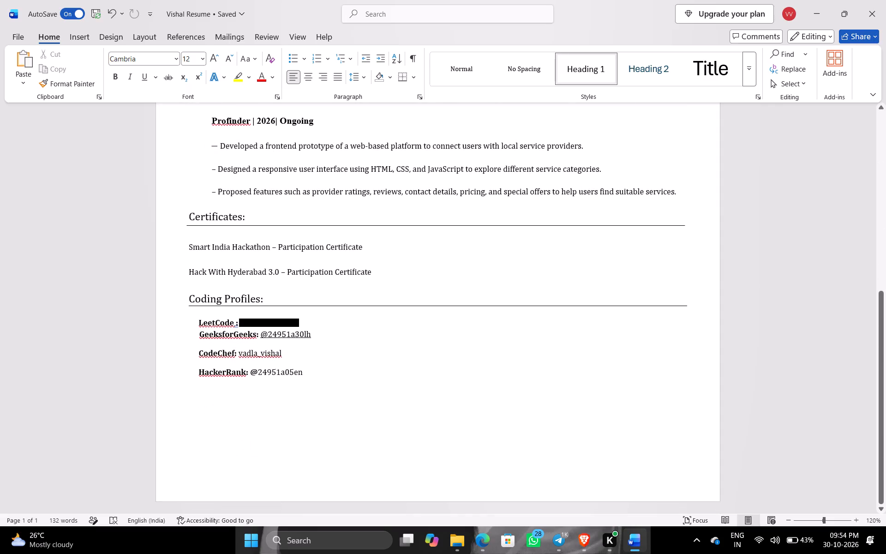
scroll(831, 286, "up", 11)
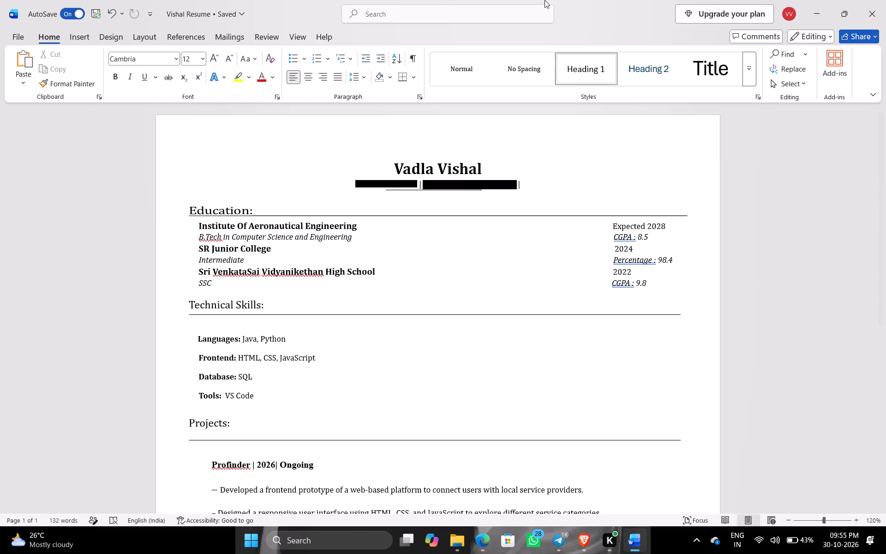
Rename the document file as V Resume.
left_click(209, 12)
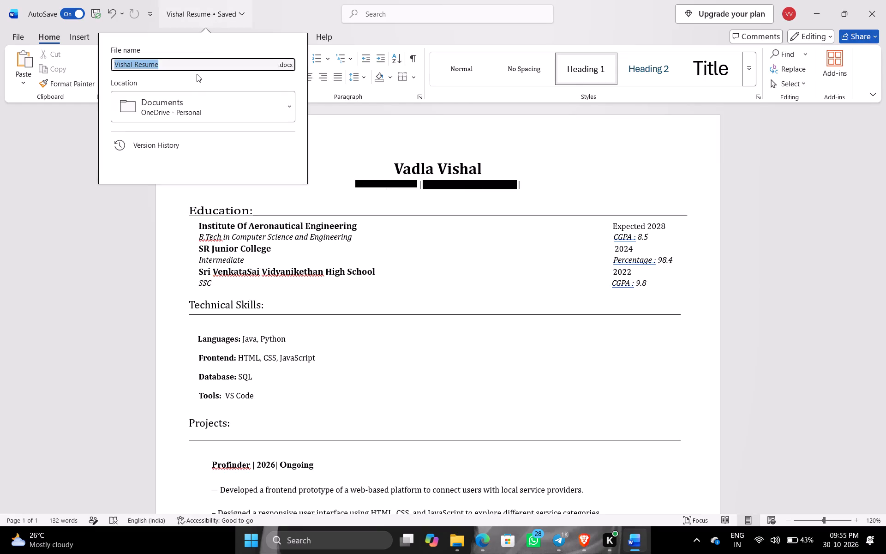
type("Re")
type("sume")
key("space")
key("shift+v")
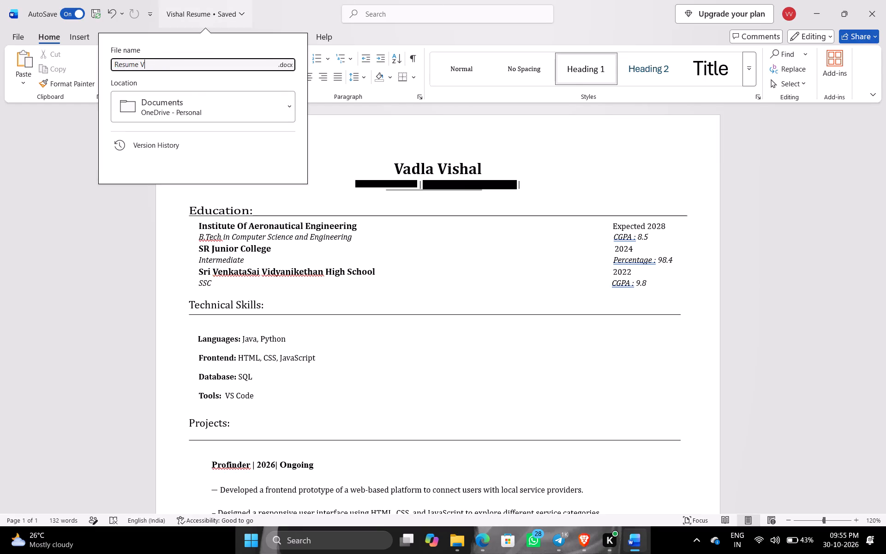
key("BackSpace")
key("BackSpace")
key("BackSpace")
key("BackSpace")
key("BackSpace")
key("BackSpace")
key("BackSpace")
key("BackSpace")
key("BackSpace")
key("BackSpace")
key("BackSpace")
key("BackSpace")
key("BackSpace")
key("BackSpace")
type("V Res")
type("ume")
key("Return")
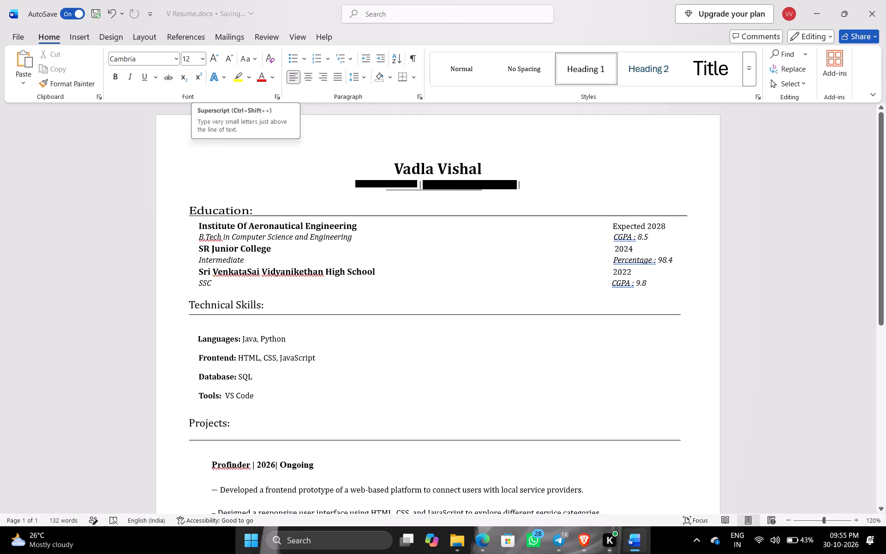
Start exporting the resume as a PDF named V Resume and choose the IARE COLLEGE folder in Documents as its destination.
left_click(15, 35)
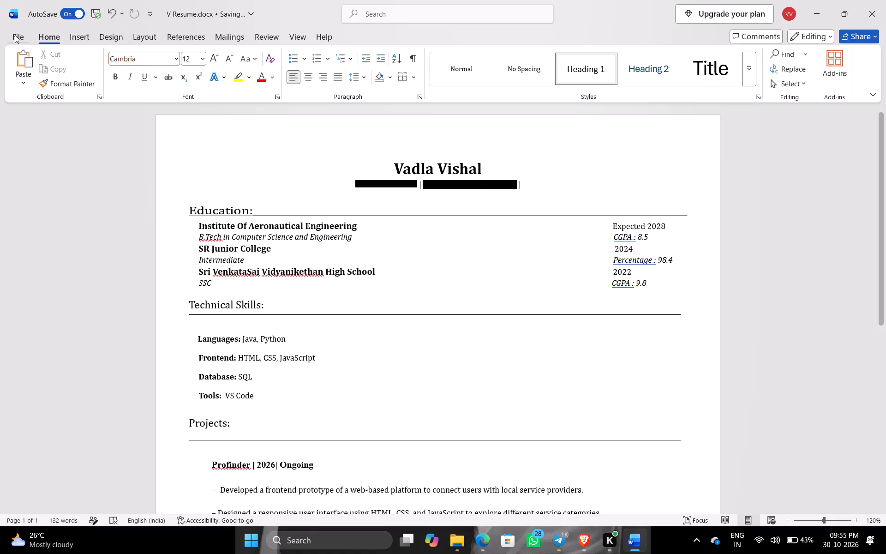
left_click(34, 233)
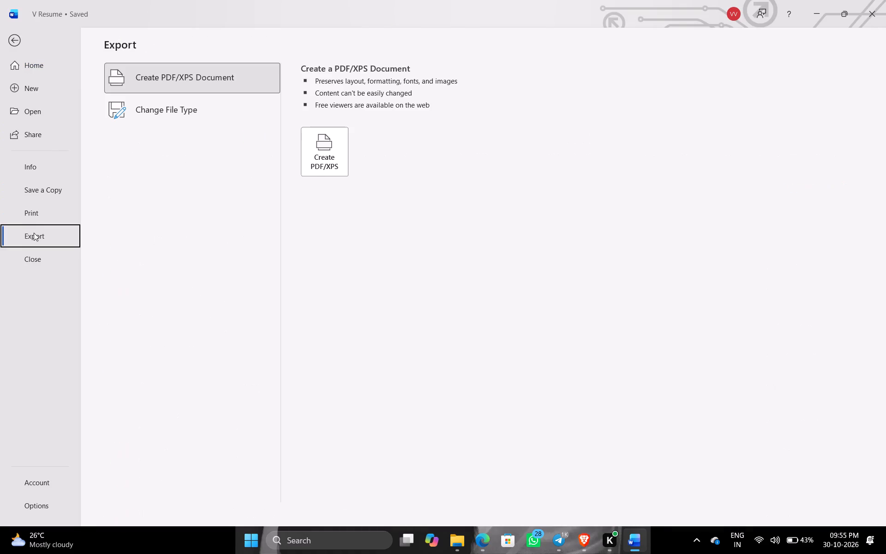
left_click(339, 162)
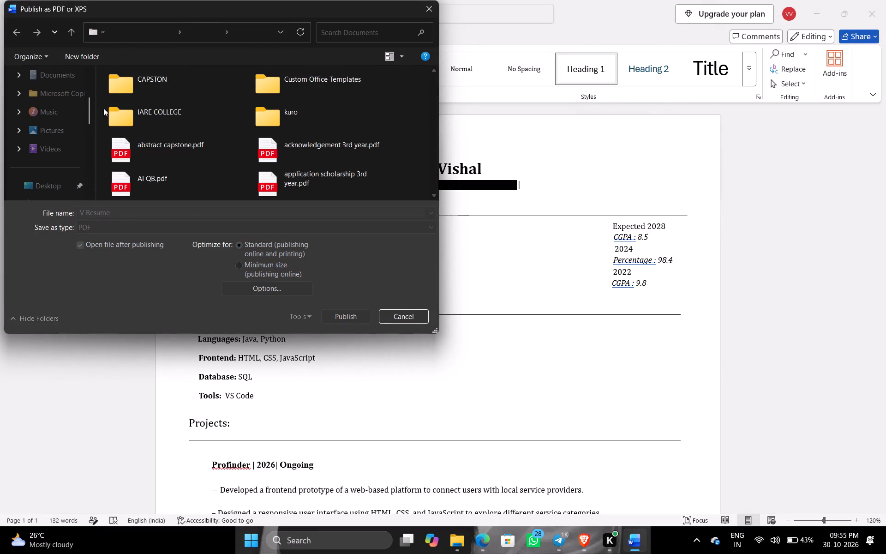
double_click(174, 122)
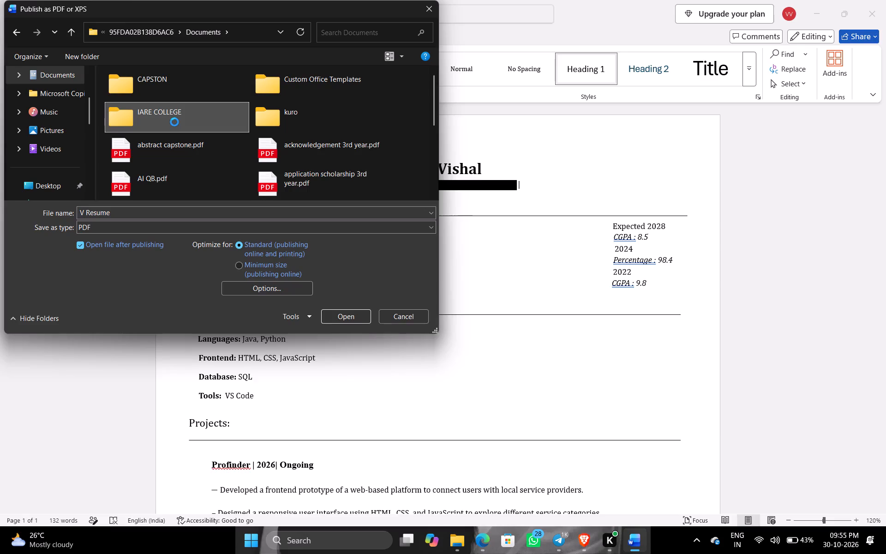
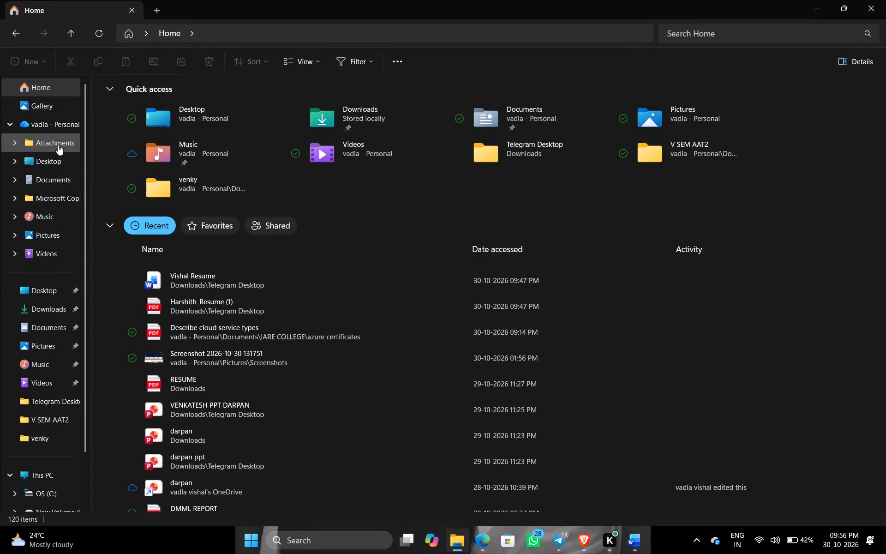
Open the V Resume PDF from the IARE COLLEGE folder in Documents to check it.
left_click(59, 326)
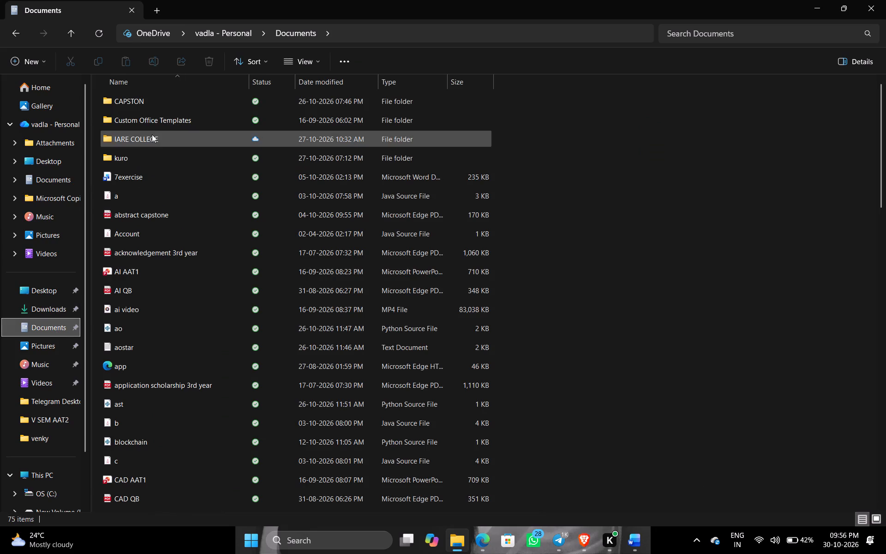
double_click(152, 134)
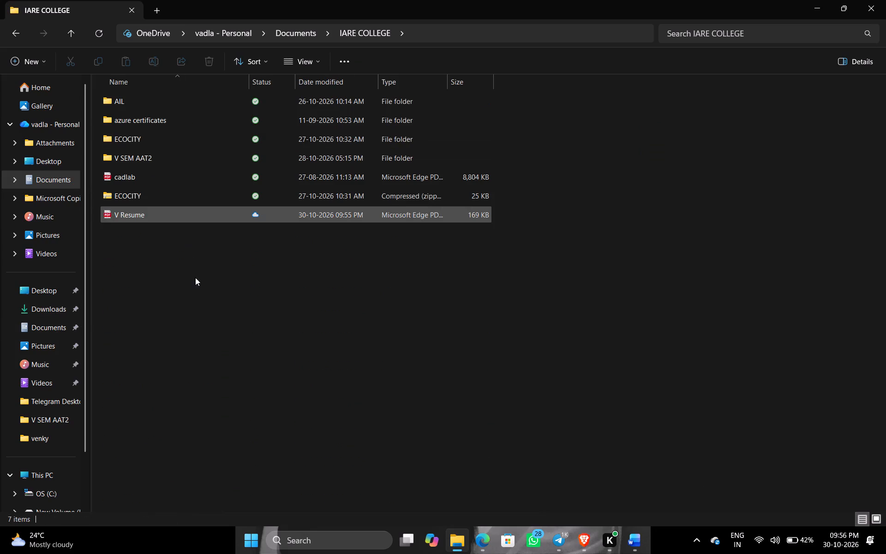
double_click(183, 211)
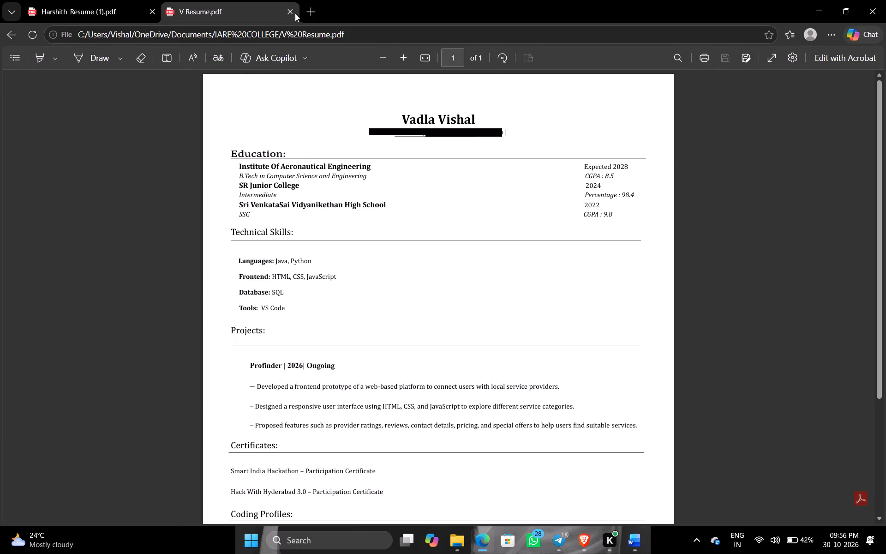
Close the V Resume PDF and the other resume PDF that is open in the browser.
left_click(291, 10)
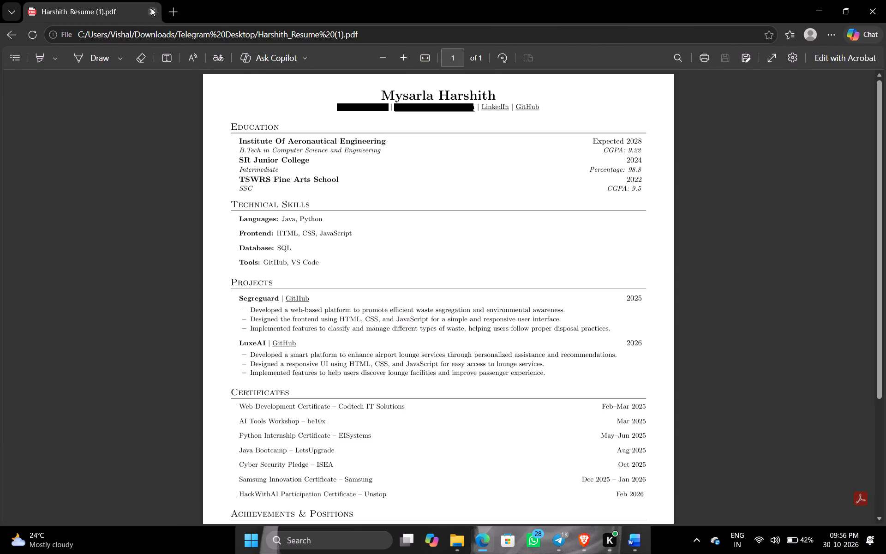
left_click(151, 8)
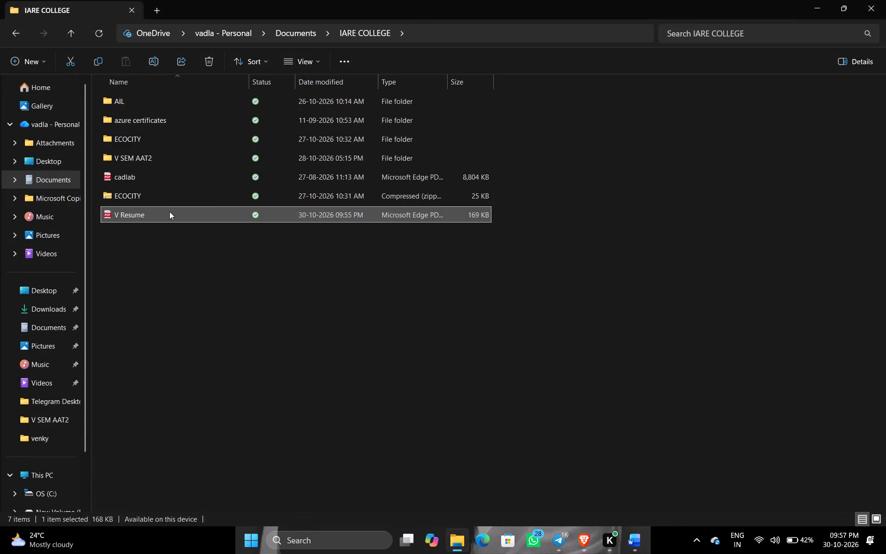
Carry the V Resume PDF from the IARE COLLEGE folder over to Telegram.
left_click(169, 211)
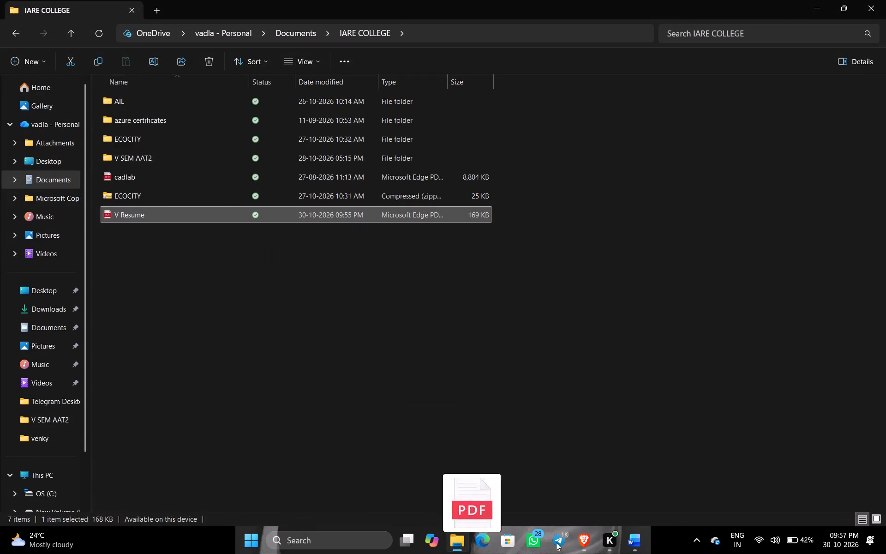
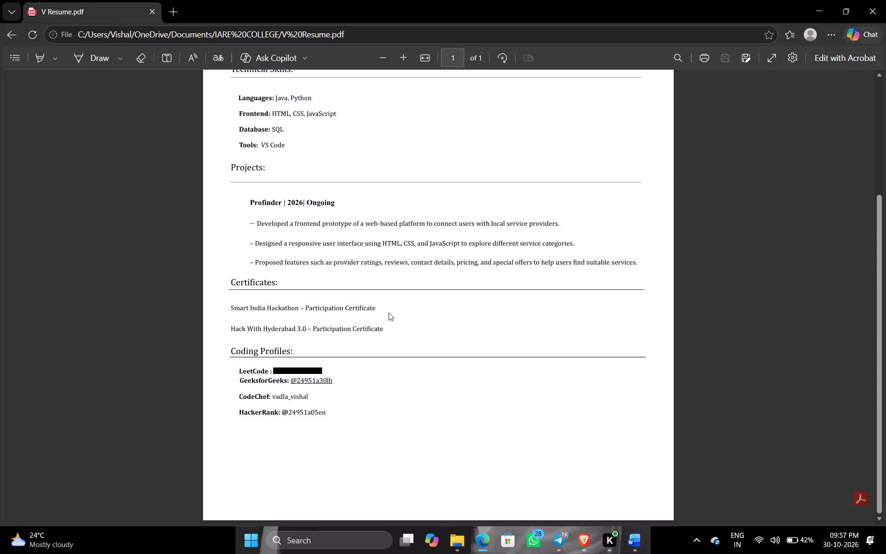
Review the V Resume PDF from the education section through technical skills, projects, certificates and coding profiles.
scroll(389, 313, "up", 3)
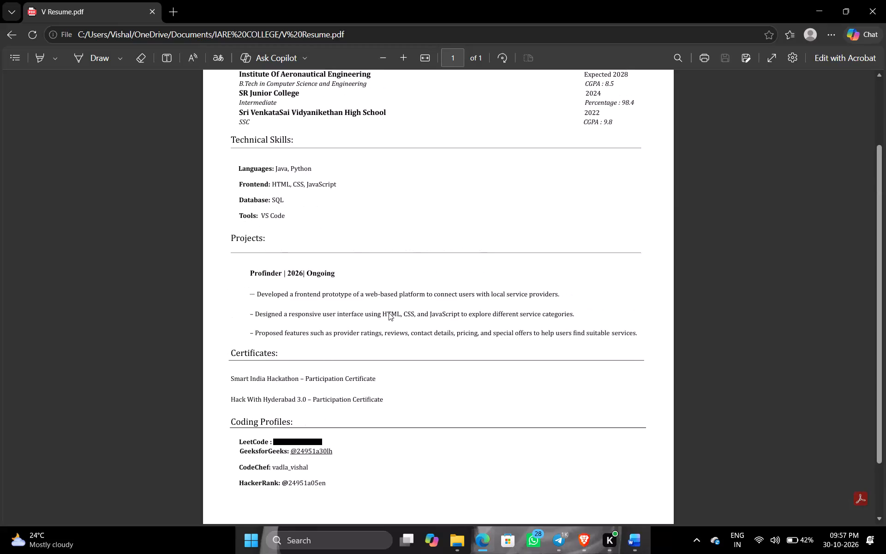
scroll(389, 313, "up", 7)
scroll(389, 313, "down", 4)
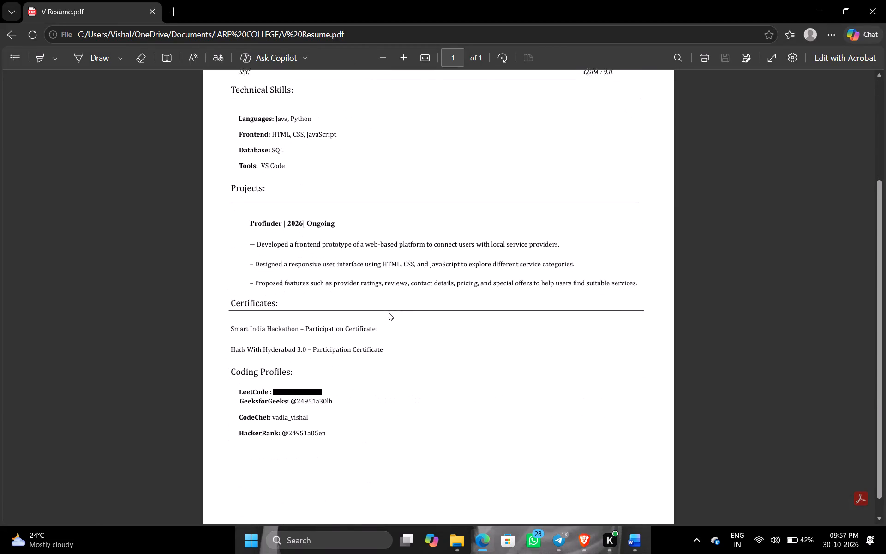
scroll(389, 313, "down", 4)
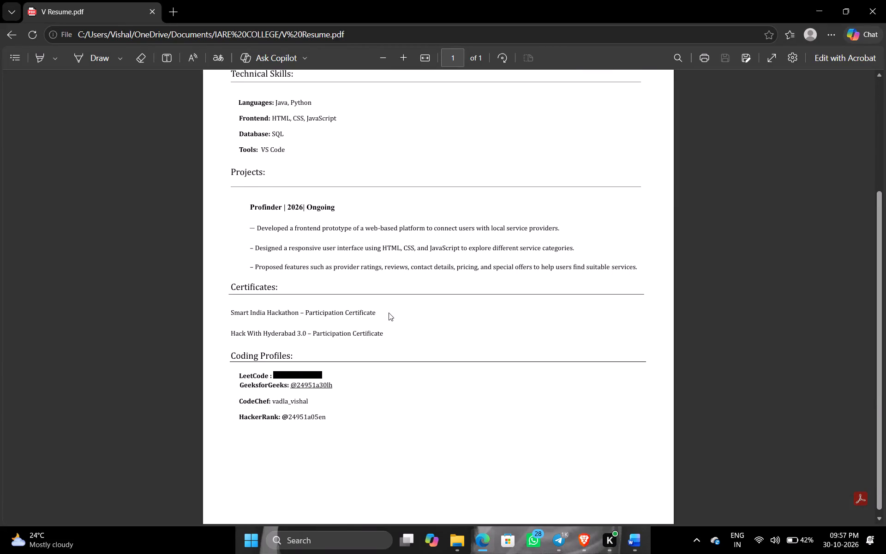
scroll(389, 313, "down", 1)
scroll(389, 313, "up", 8)
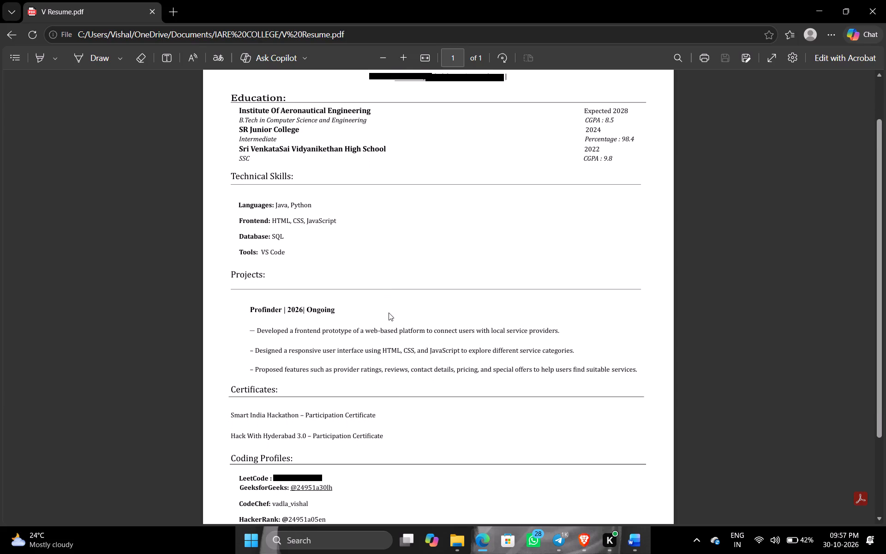
scroll(389, 313, "down", 1)
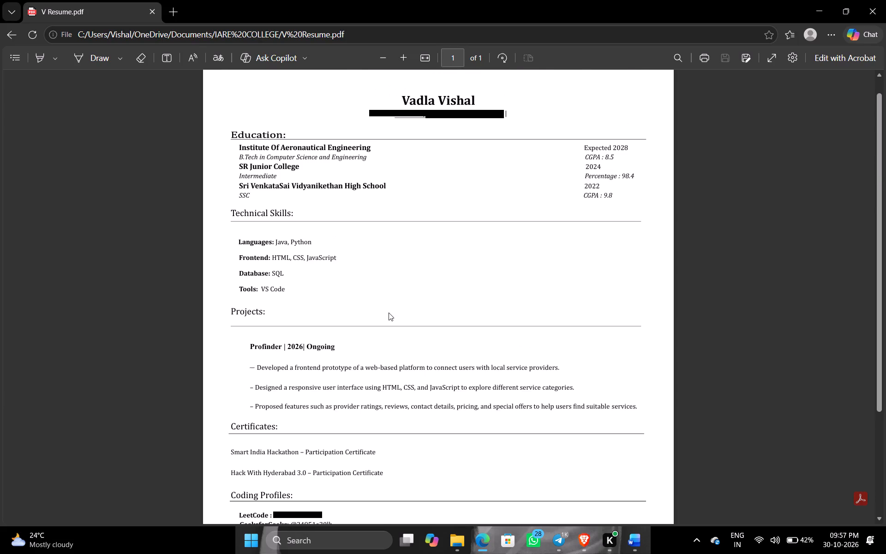
scroll(745, 175, "up", 9)
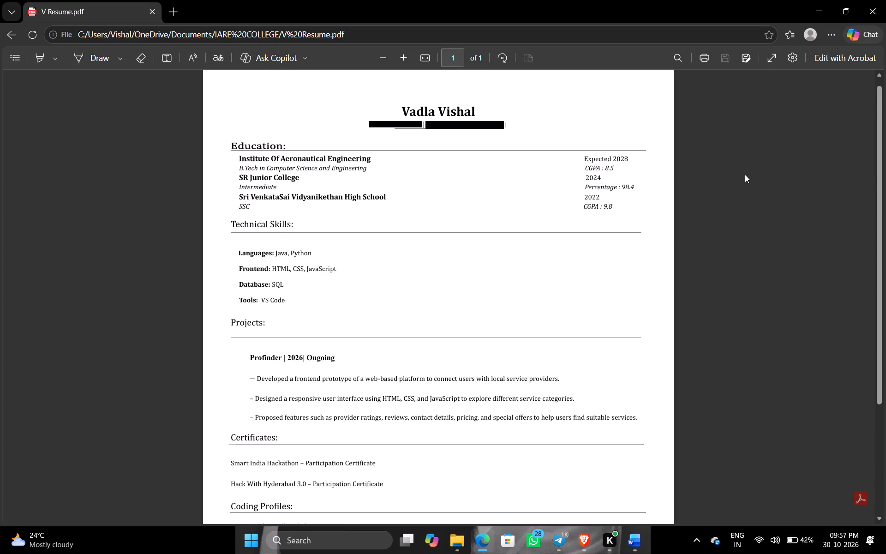